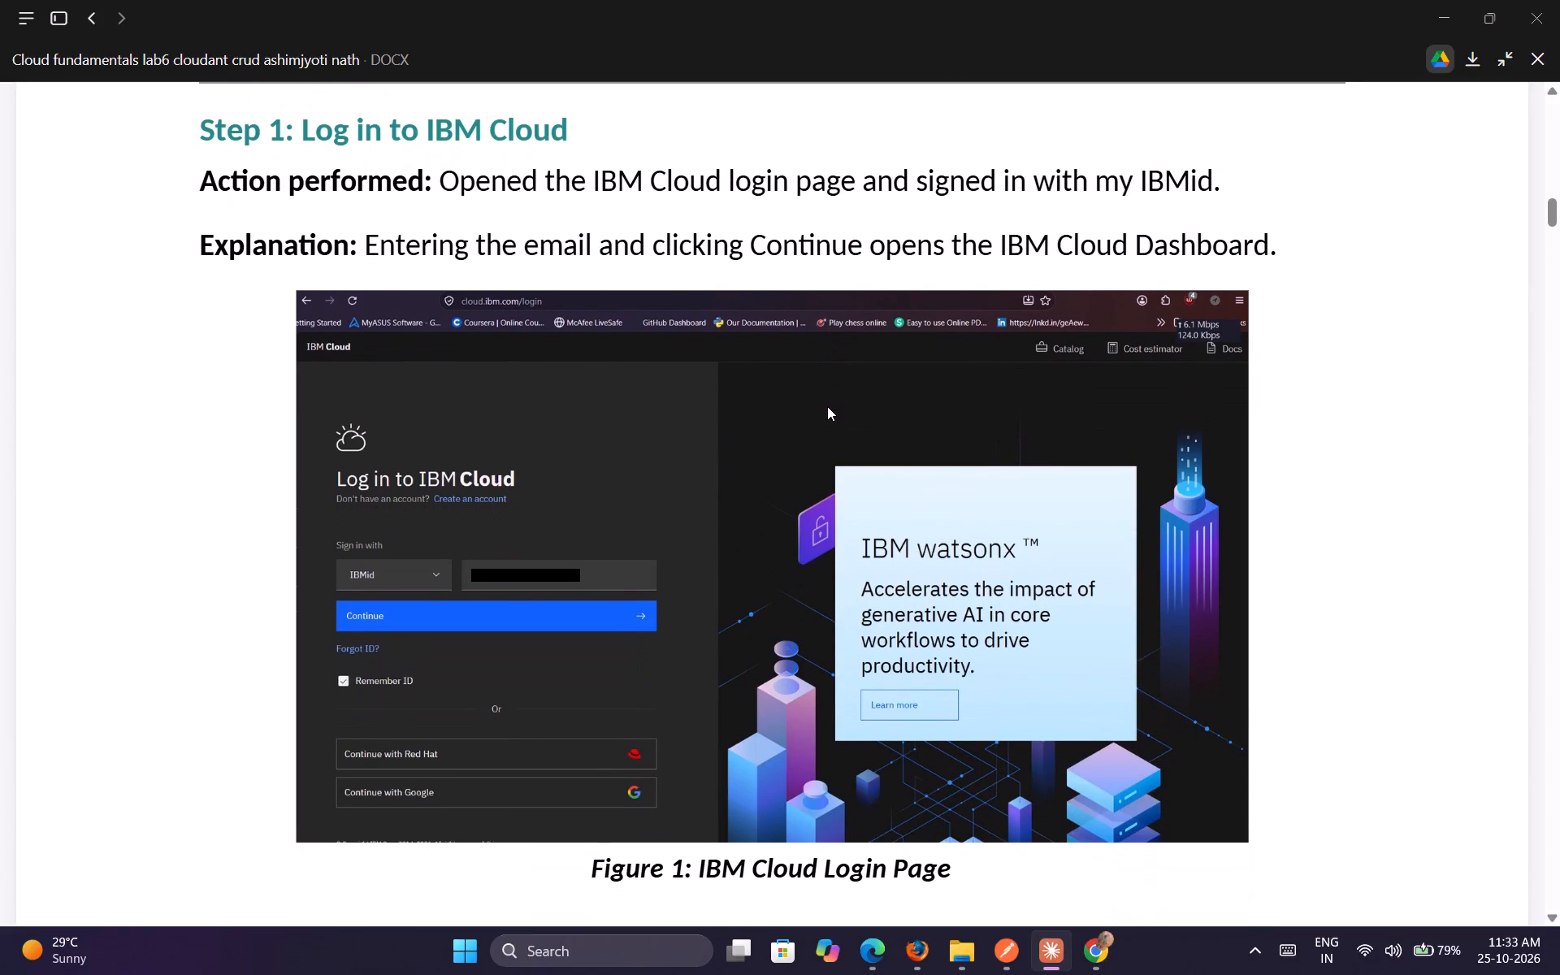
pyautogui.scroll(-3, 827, 406)
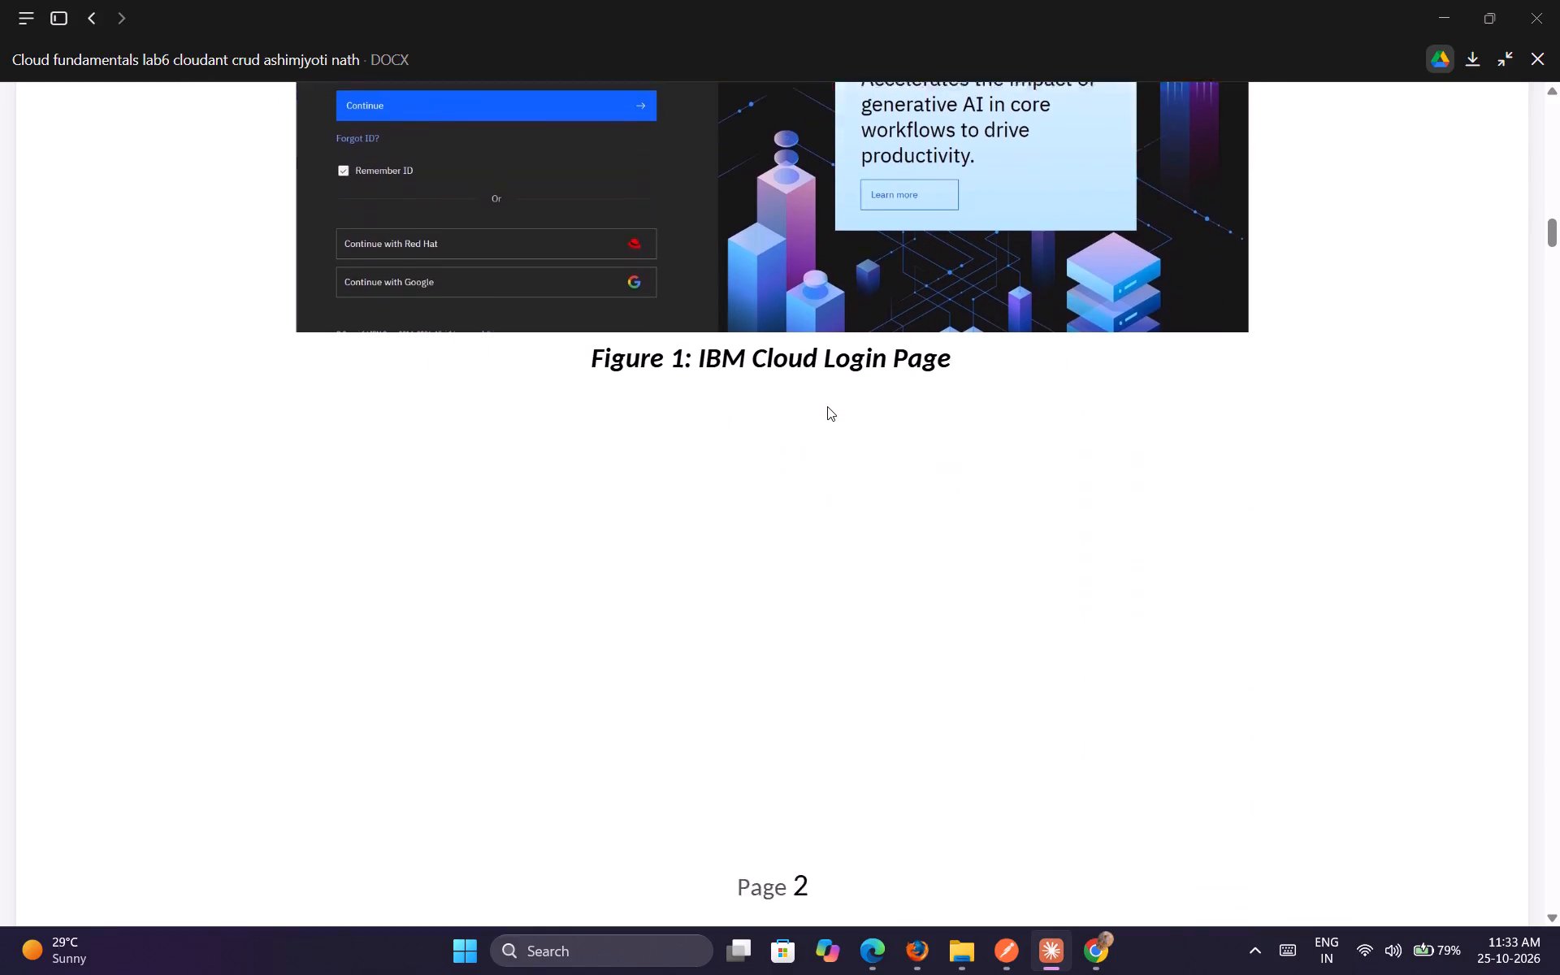
# Review Step 2, Create the Cloudant Service, and Step 3, Open the Service Page, with Figures 2 and 3.
pyautogui.scroll(-2, 827, 406)
pyautogui.scroll(2, 827, 406)
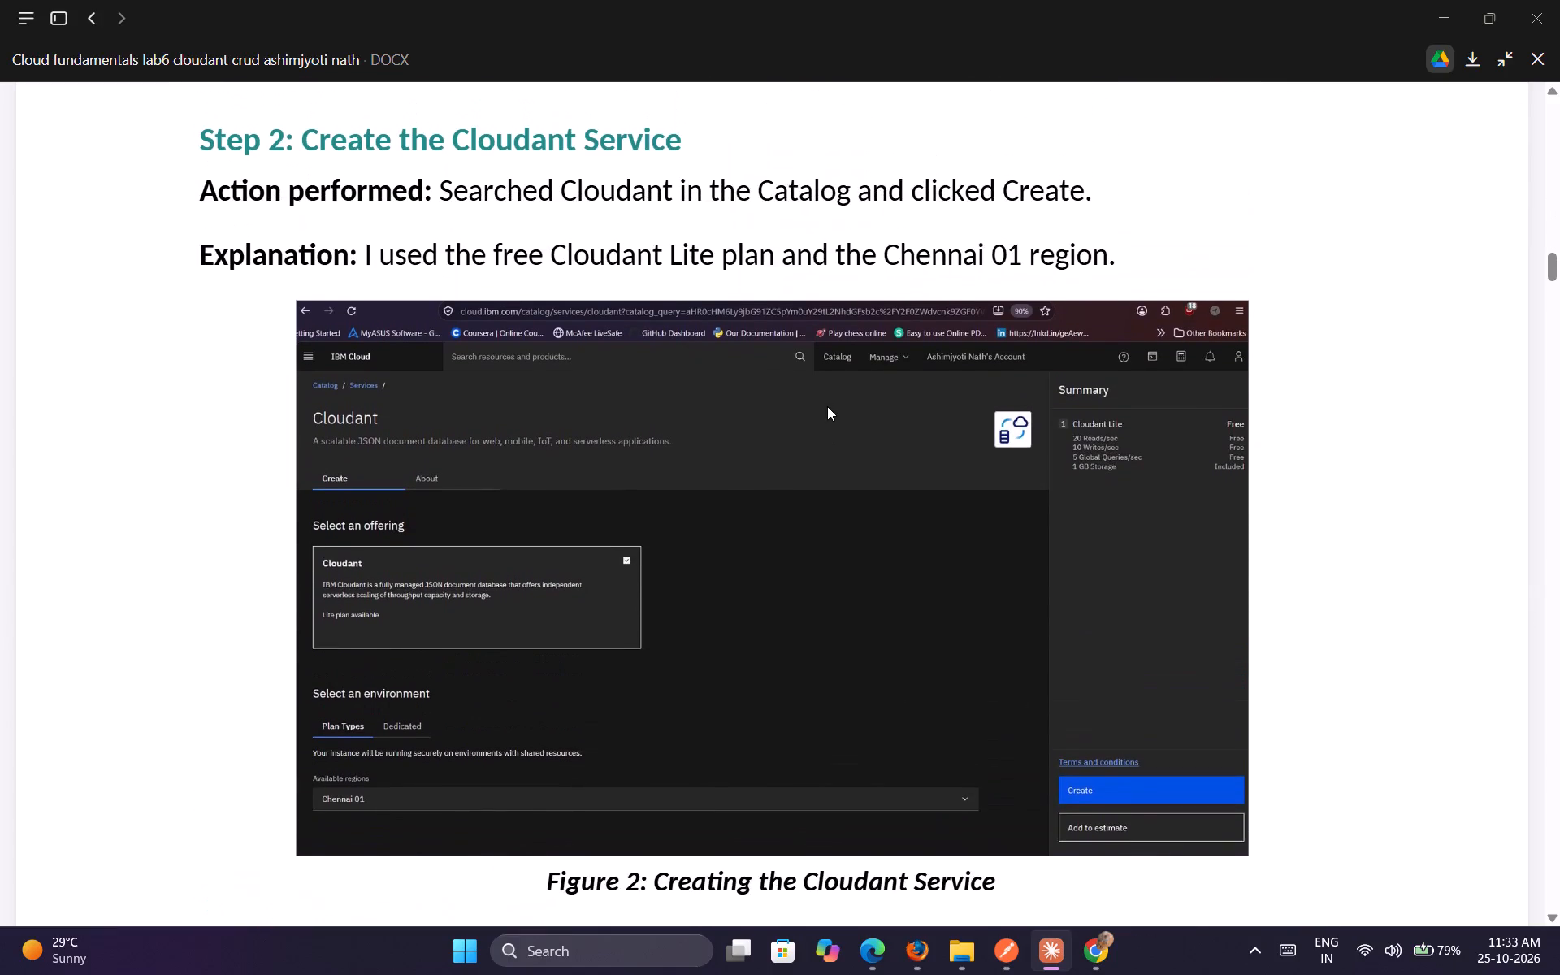
pyautogui.scroll(-2, 827, 406)
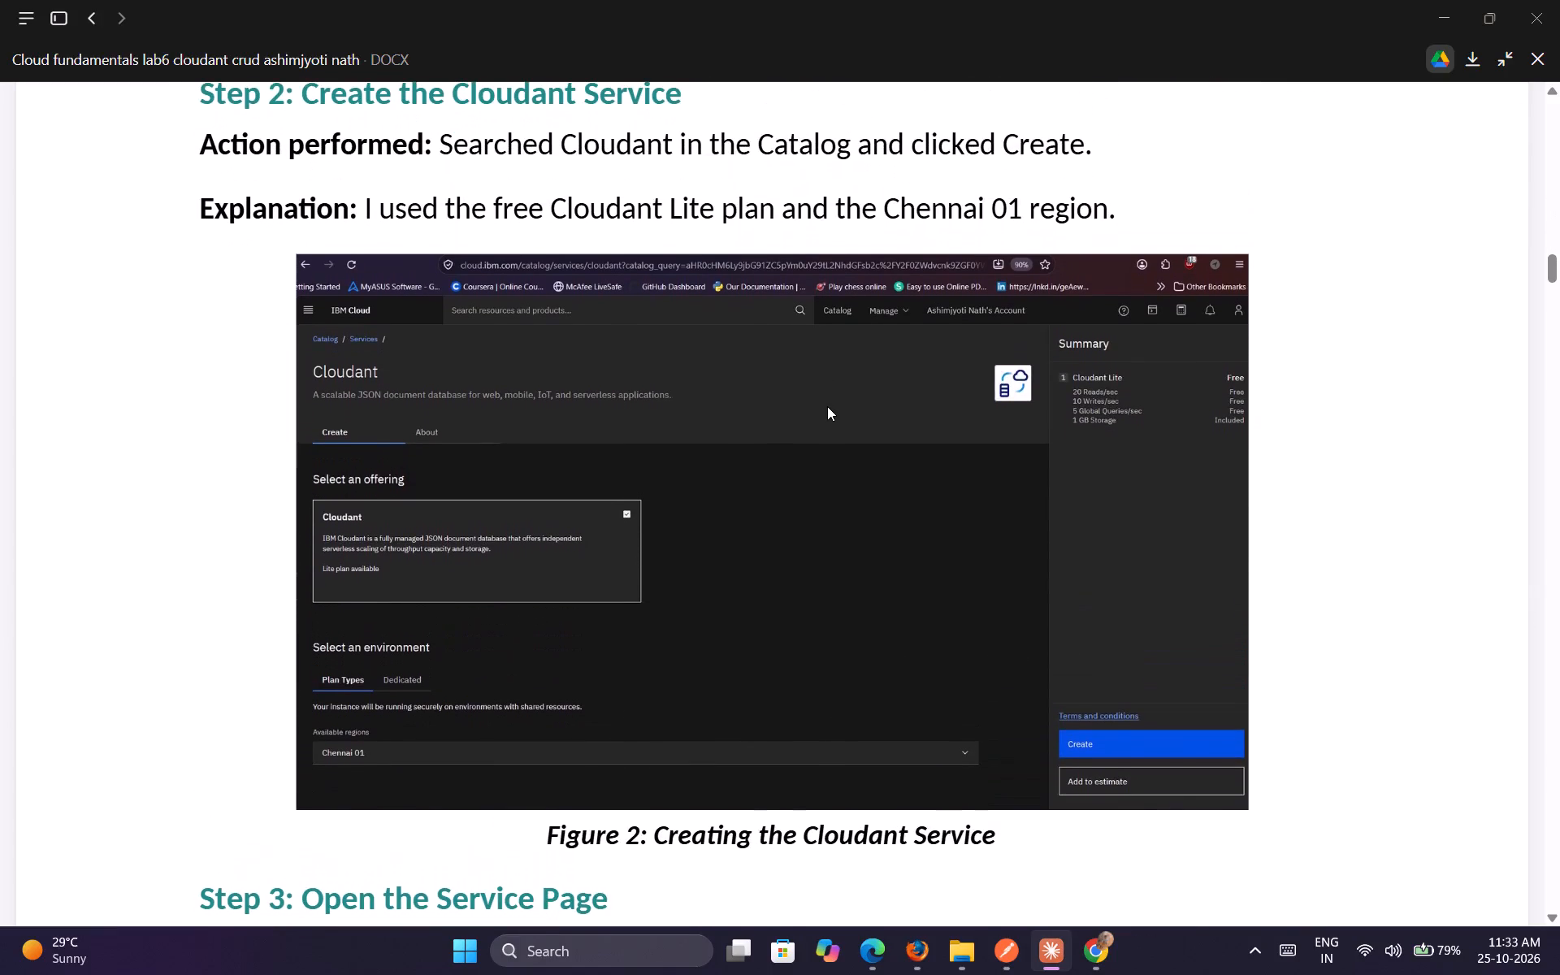
pyautogui.scroll(-3, 827, 406)
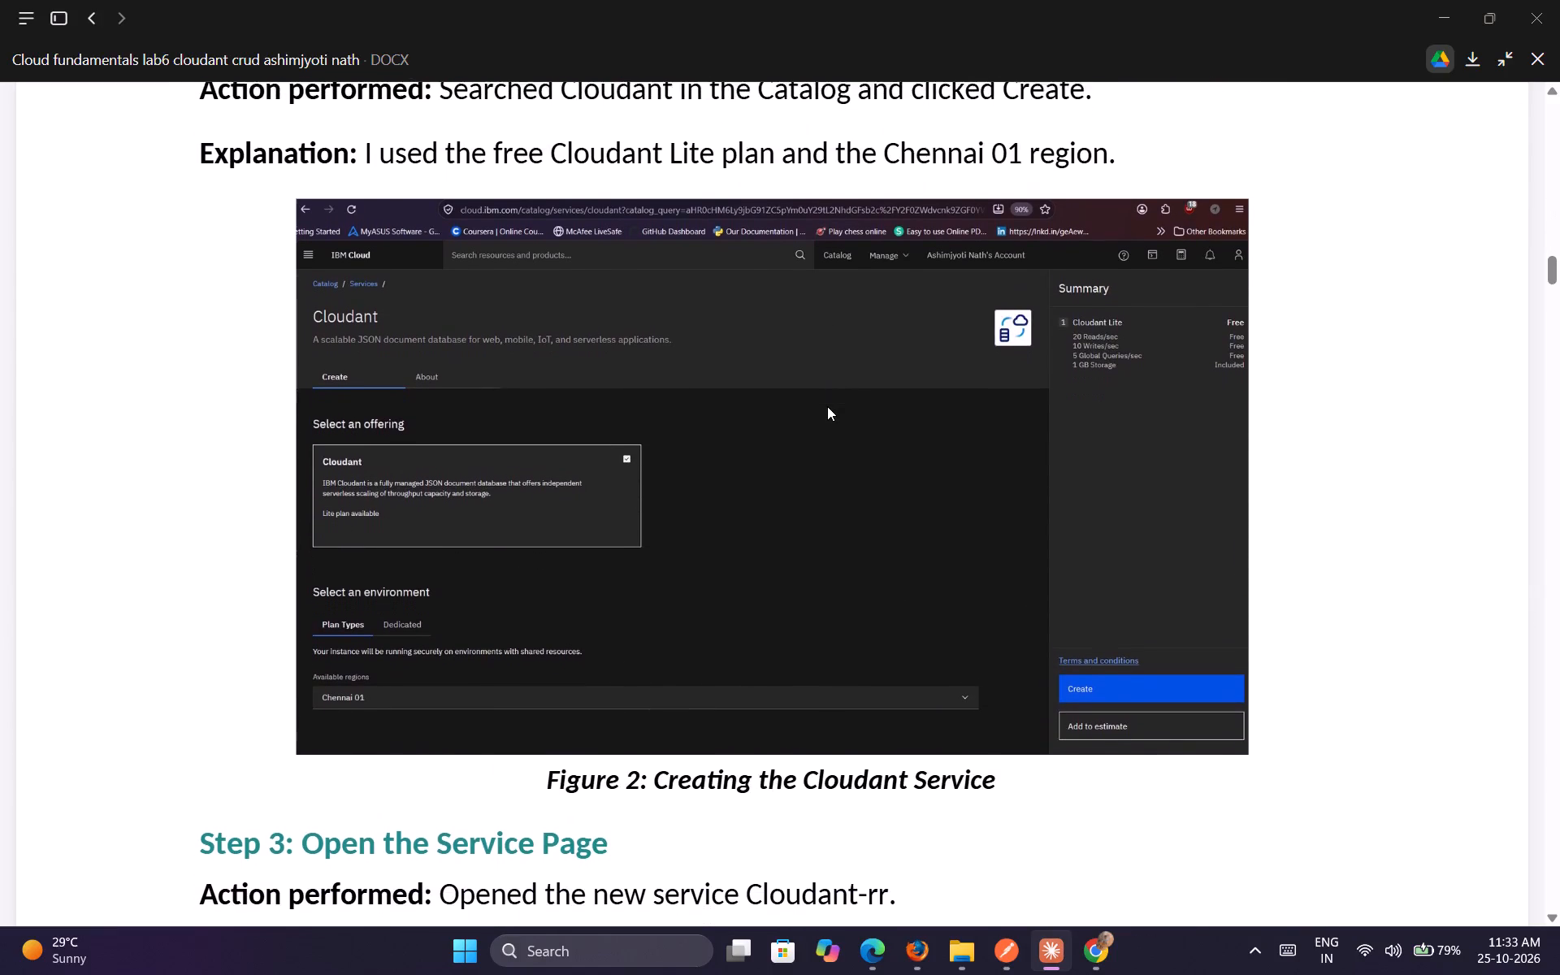
pyautogui.scroll(-4, 827, 406)
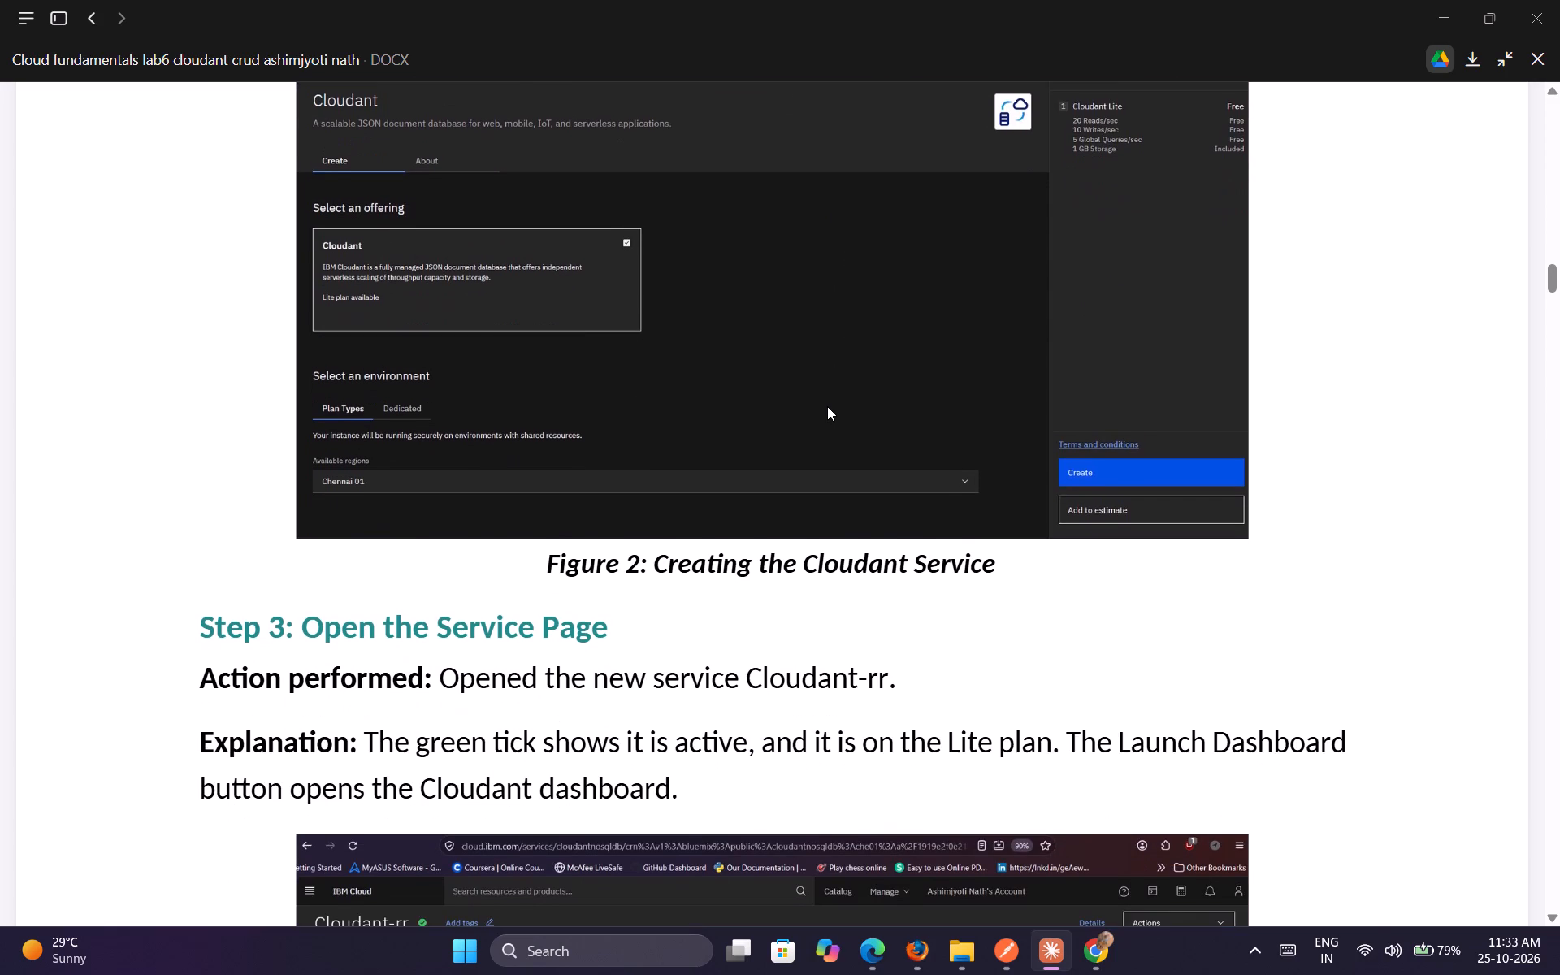
pyautogui.scroll(-3, 827, 406)
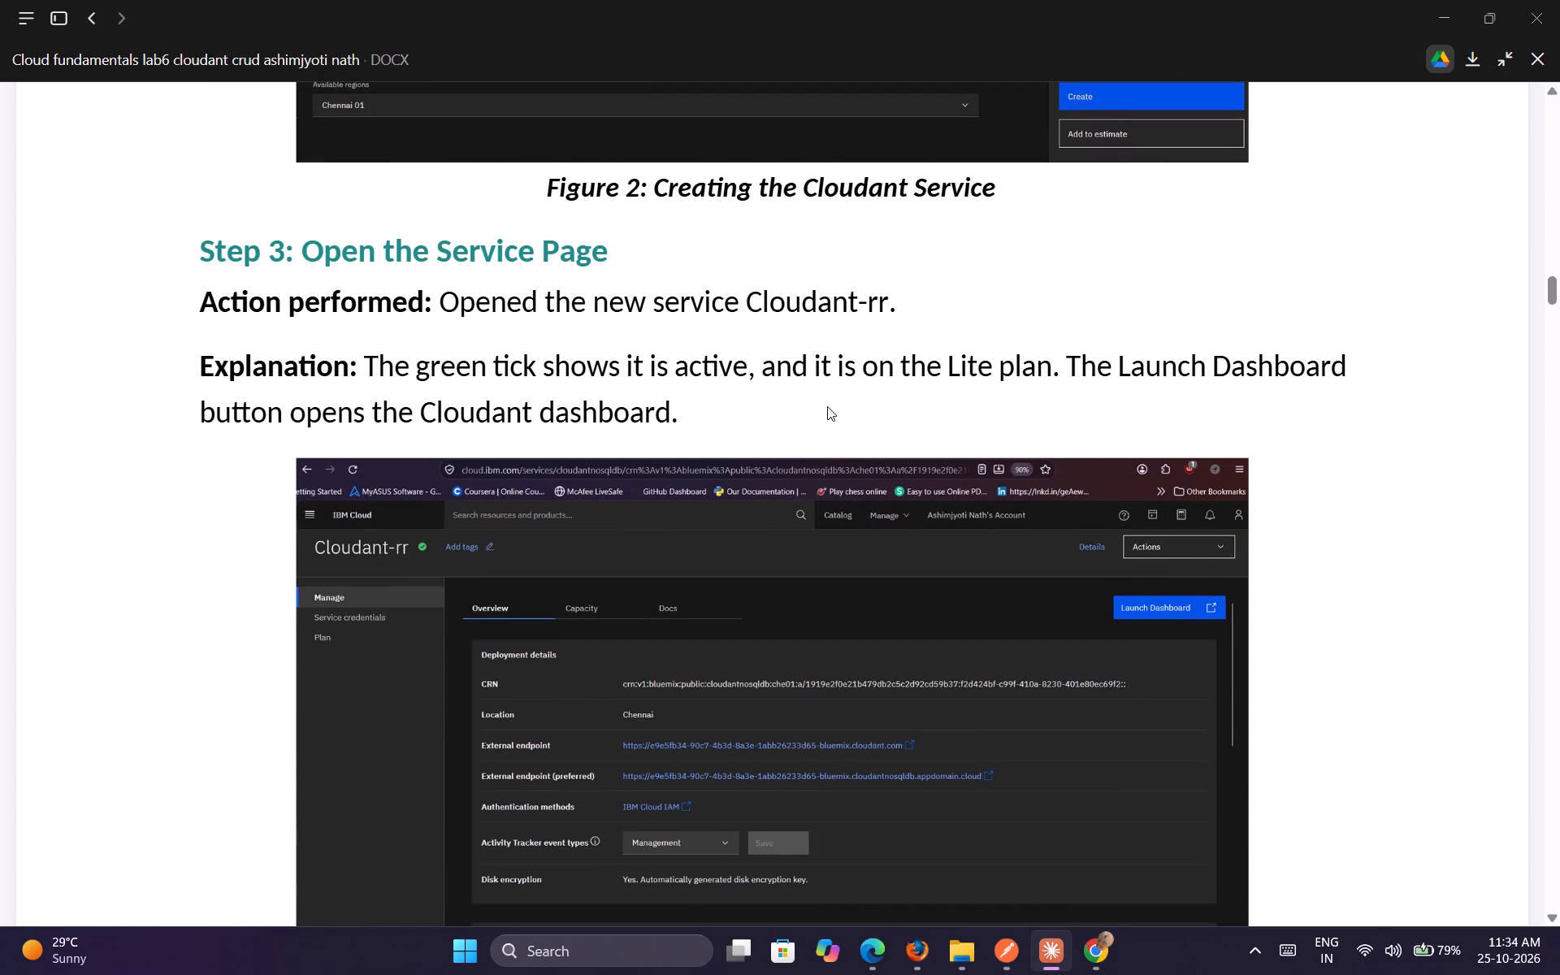
pyautogui.scroll(-4, 827, 406)
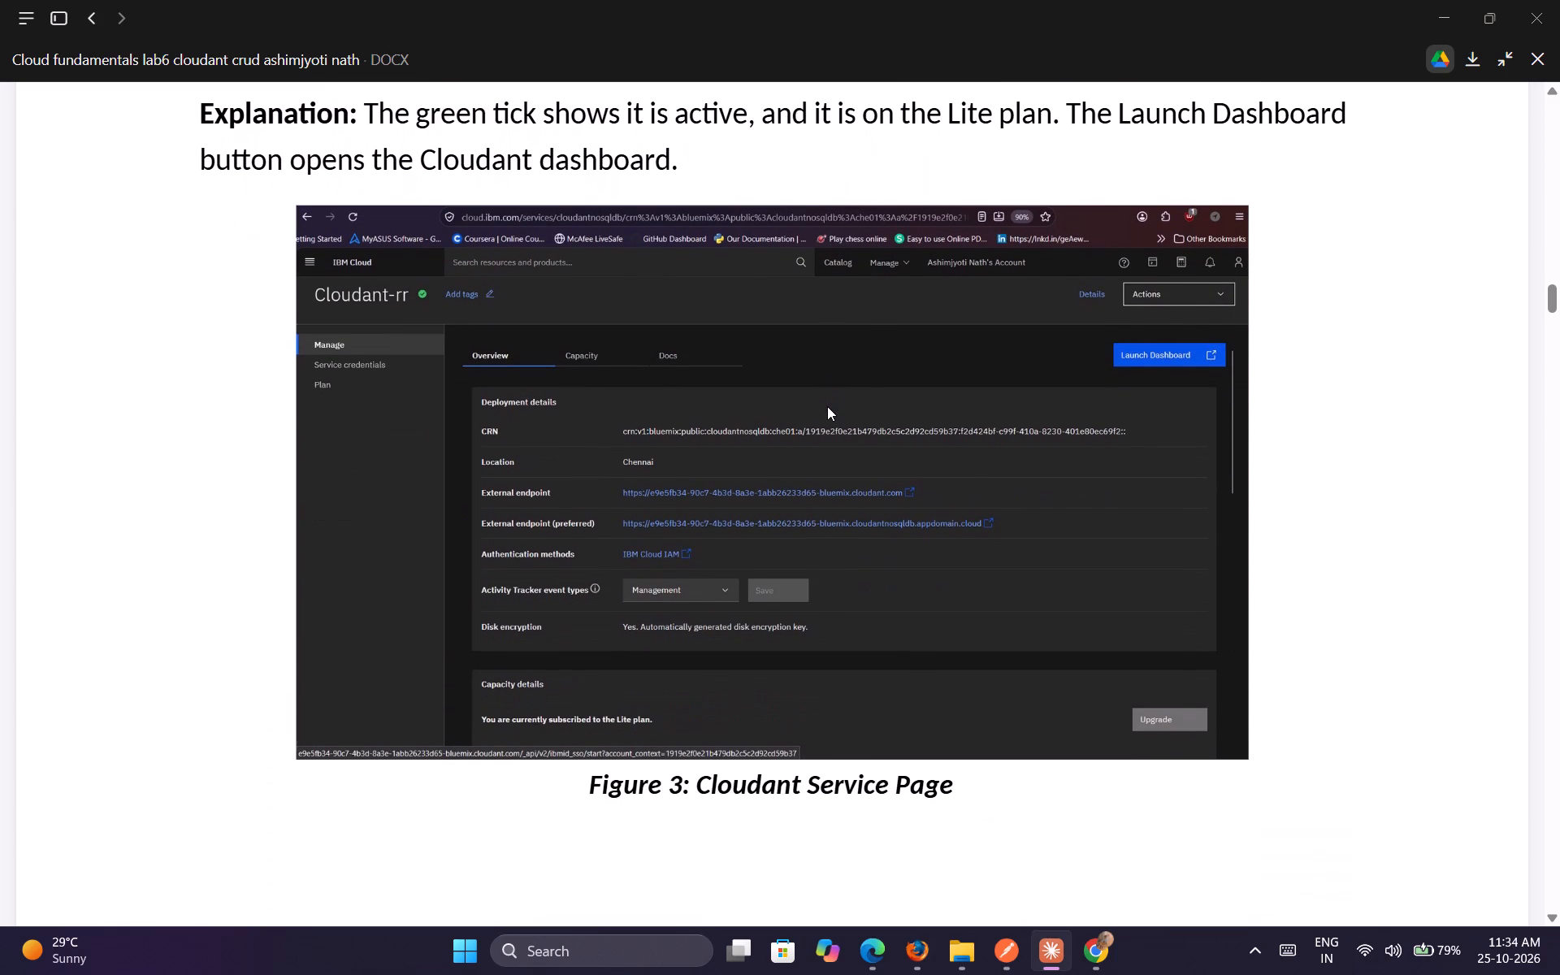
pyautogui.scroll(-1, 827, 406)
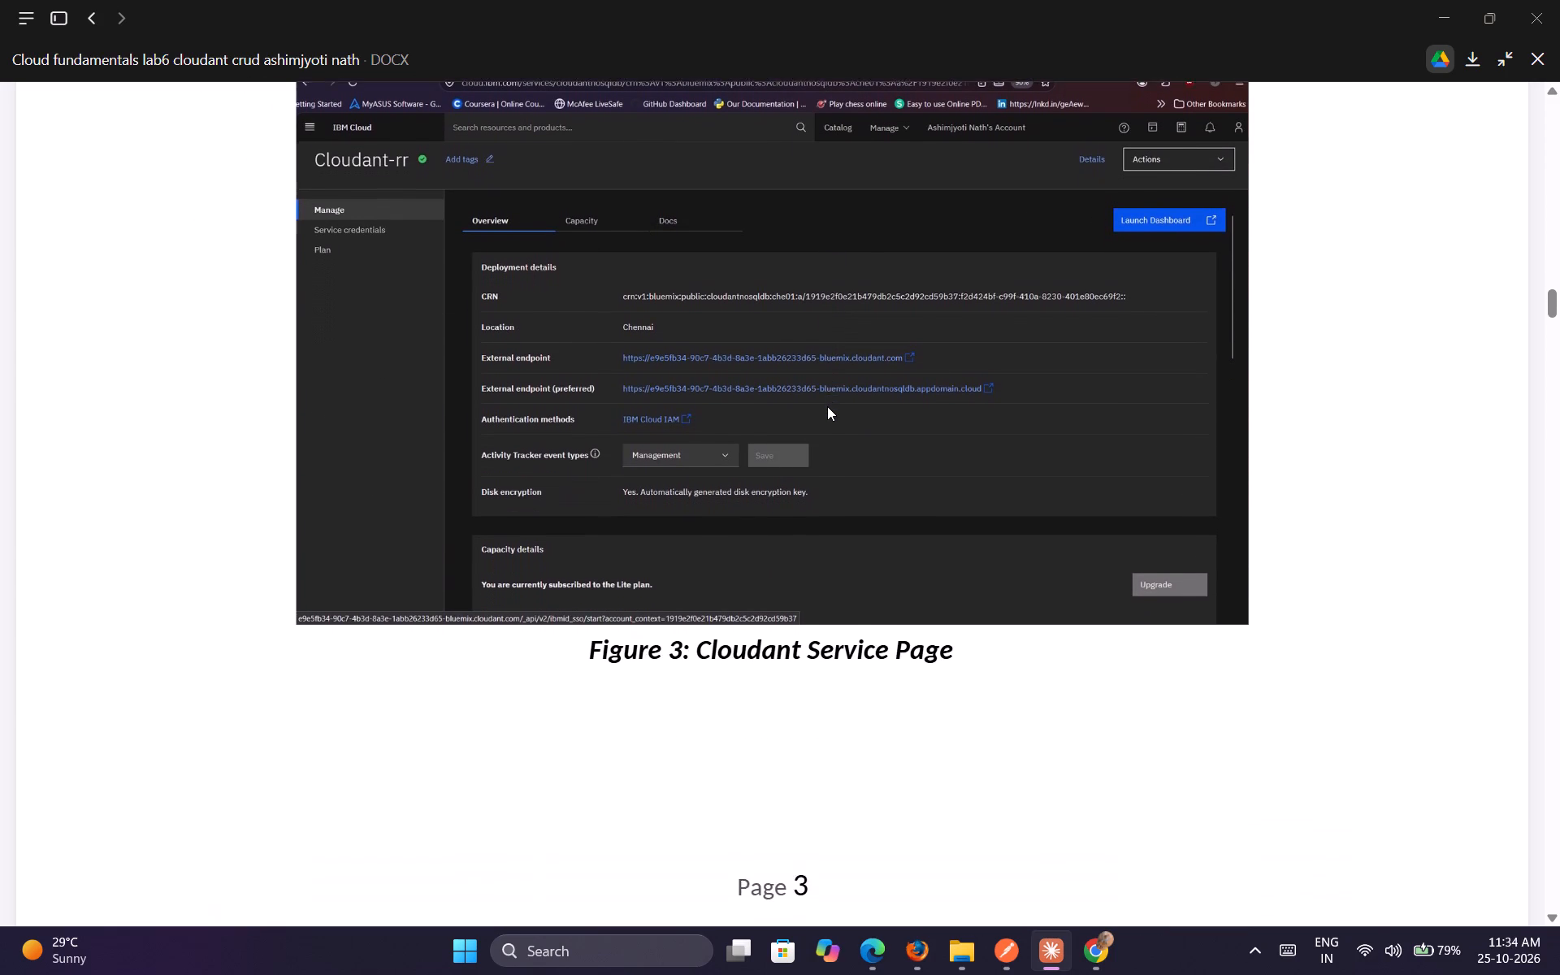
# Review Step 4, Launch the Dashboard, and Step 5, Create the Database, with their explanations and screenshots.
pyautogui.scroll(-3, 827, 406)
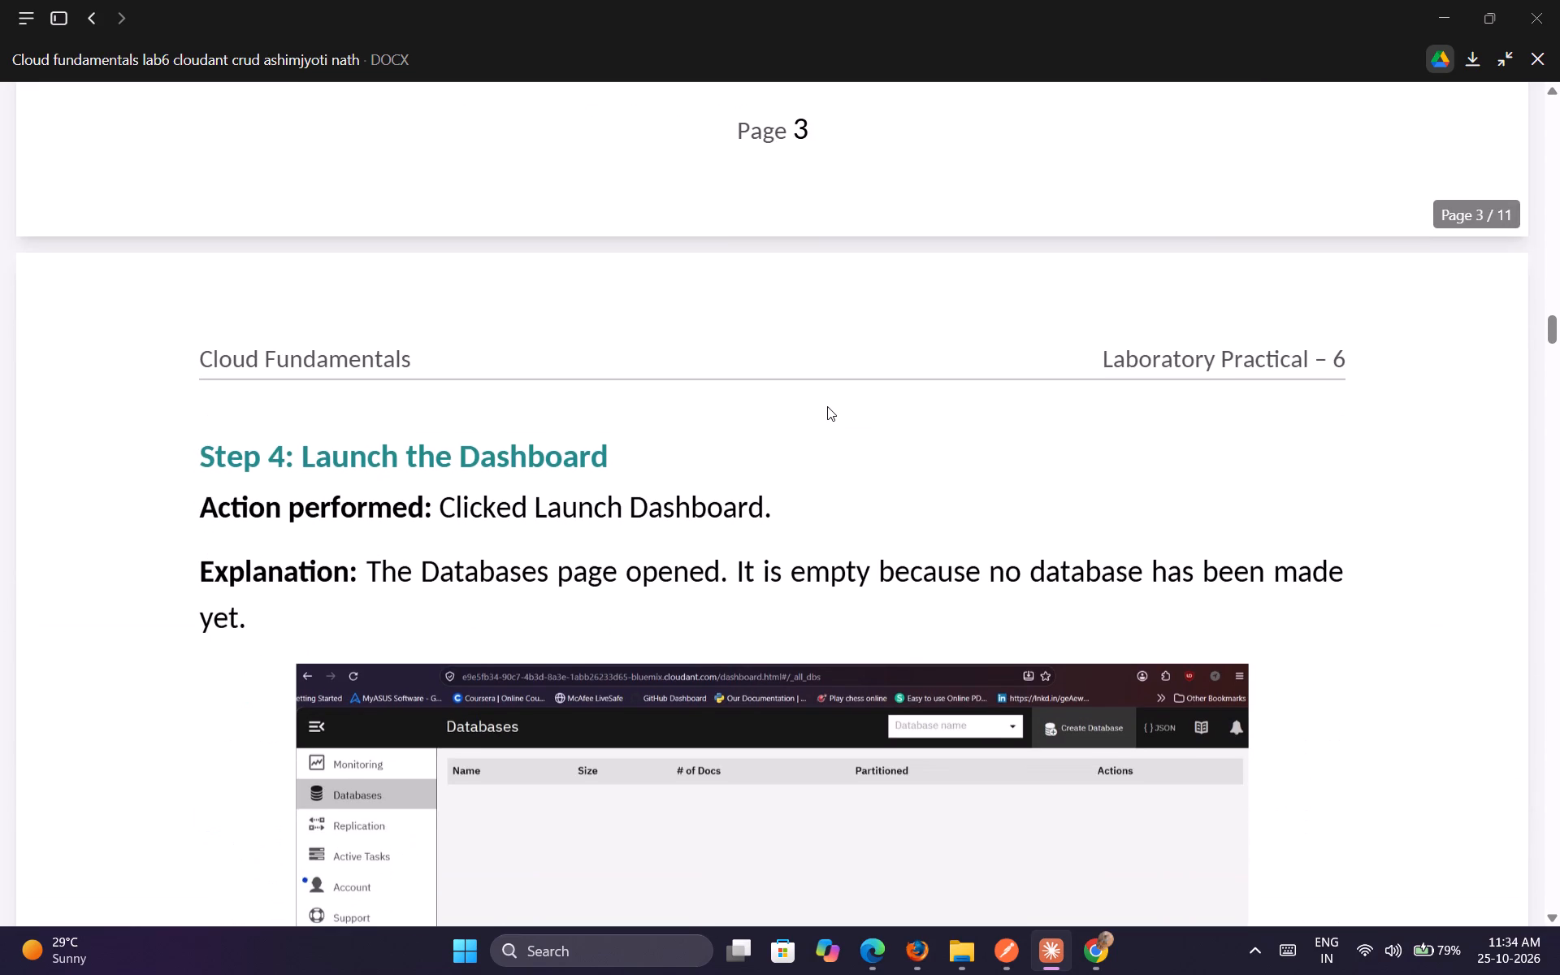
pyautogui.scroll(-2, 827, 406)
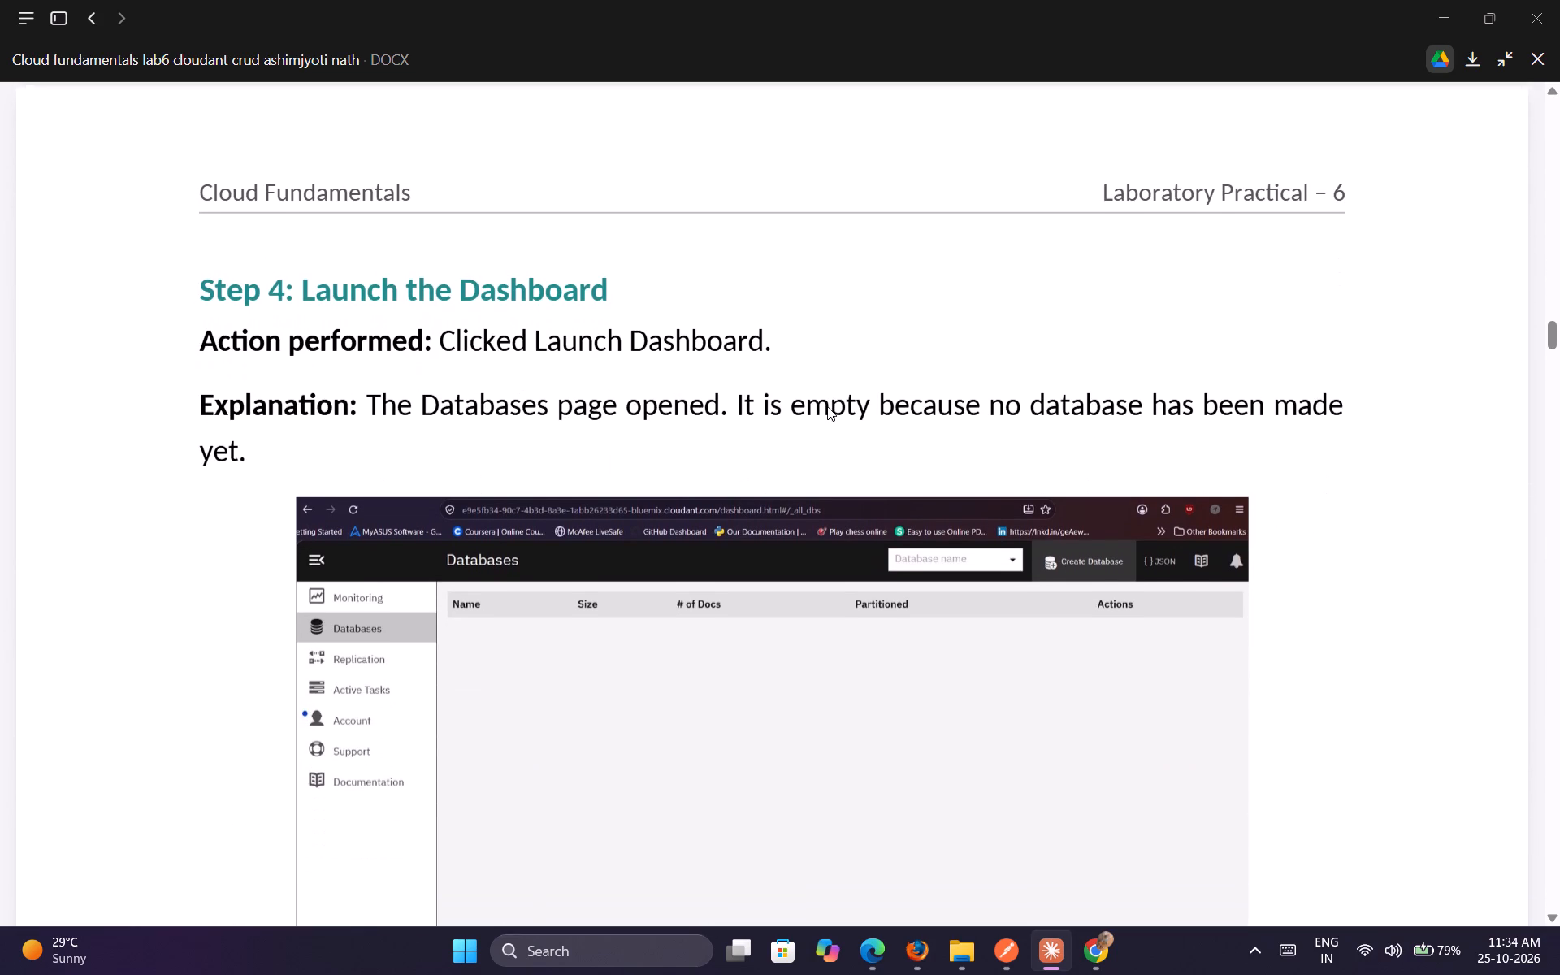
pyautogui.scroll(-3, 827, 406)
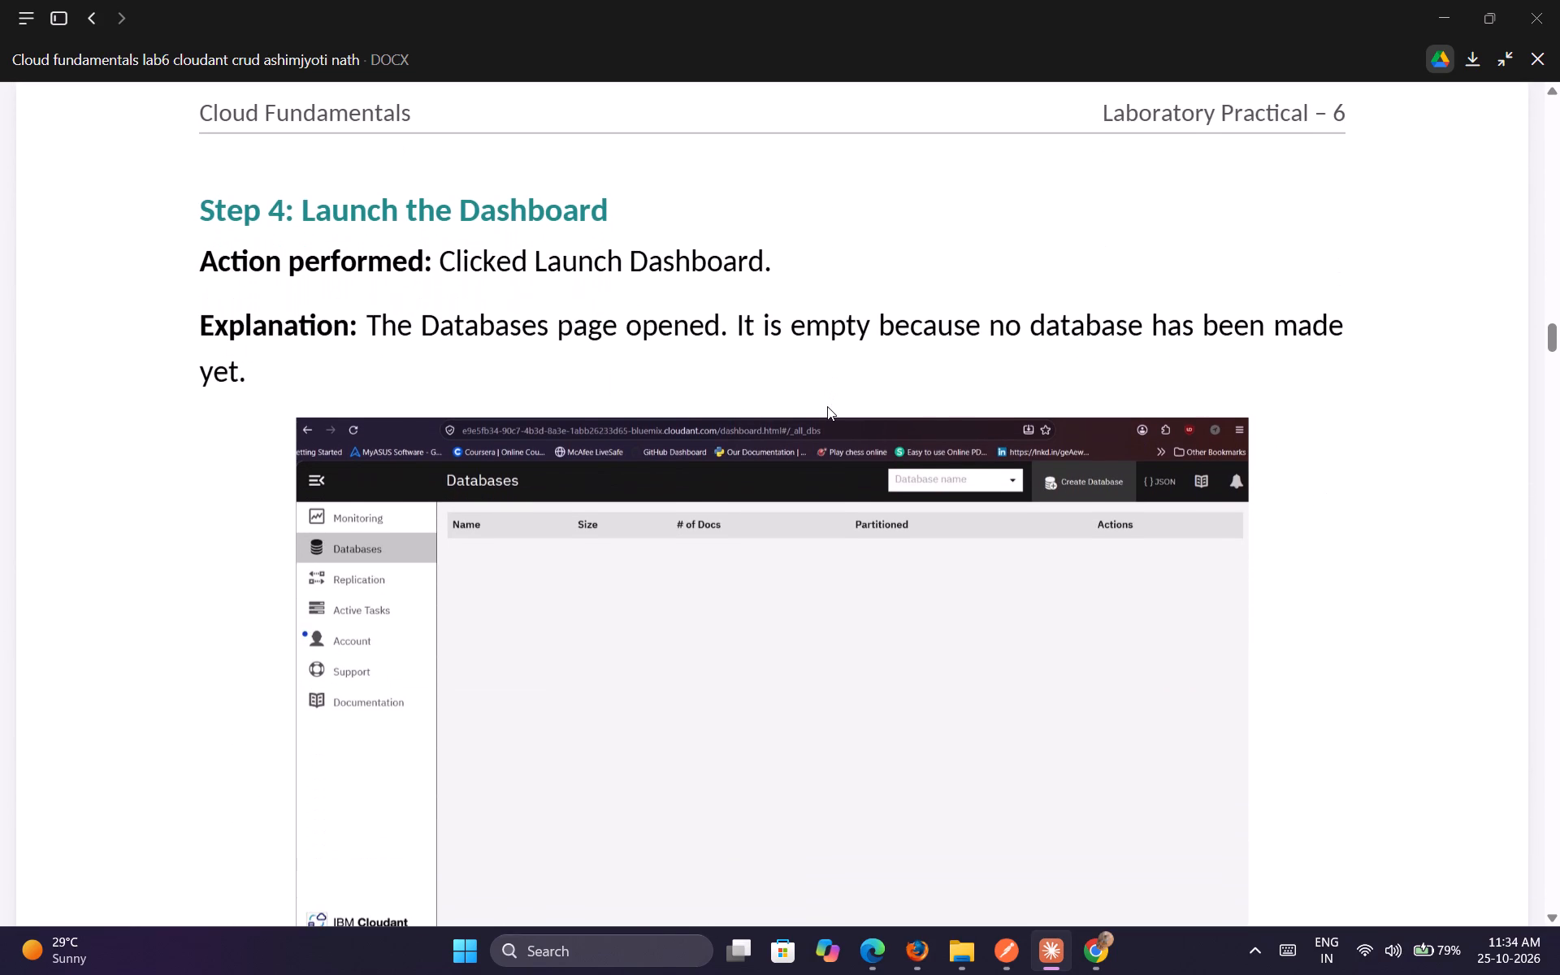
pyautogui.scroll(-3, 827, 406)
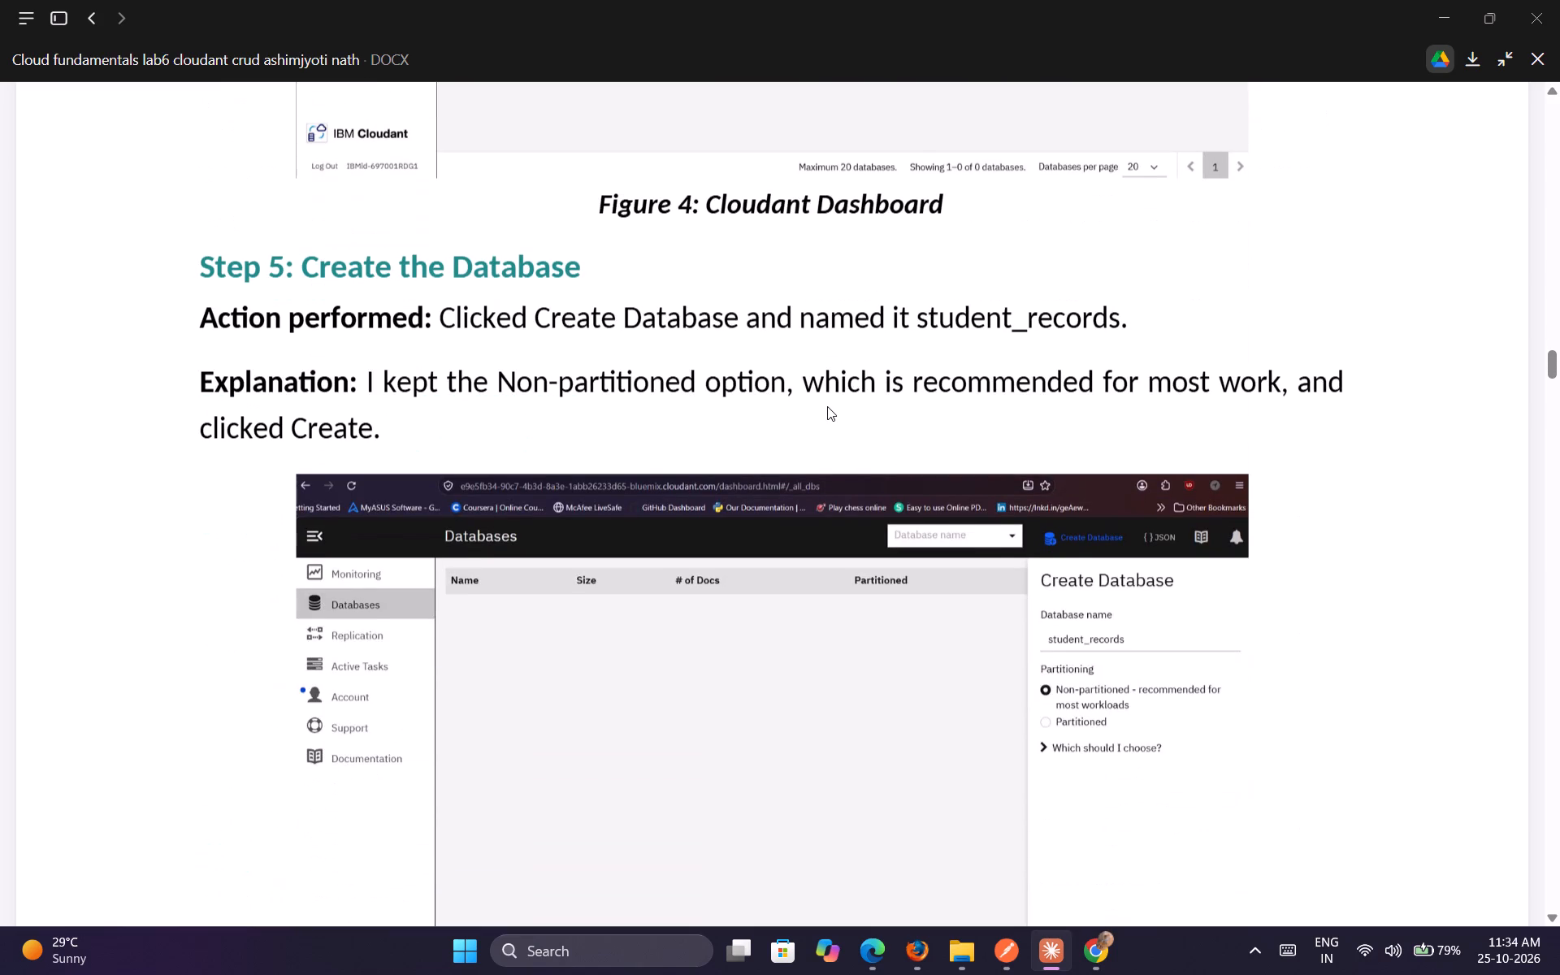
pyautogui.scroll(-3, 827, 406)
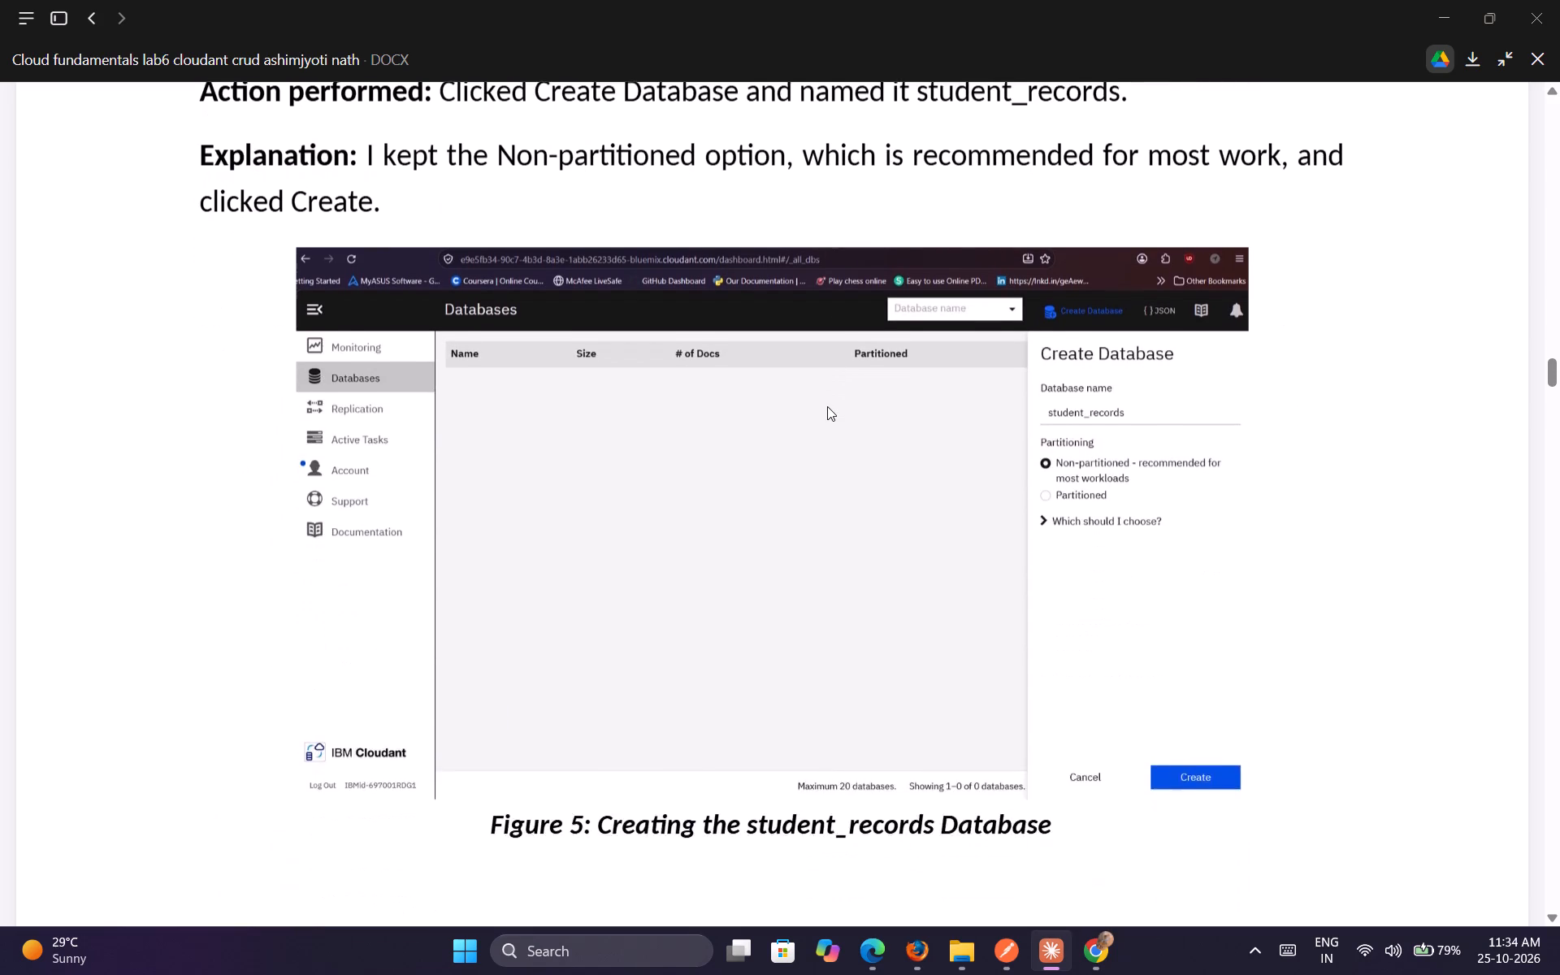
# Review Step 6, Open the Database, and Step 7, Create the First Document, including the STU001 JSON block and Figure 7.
pyautogui.scroll(-4, 827, 406)
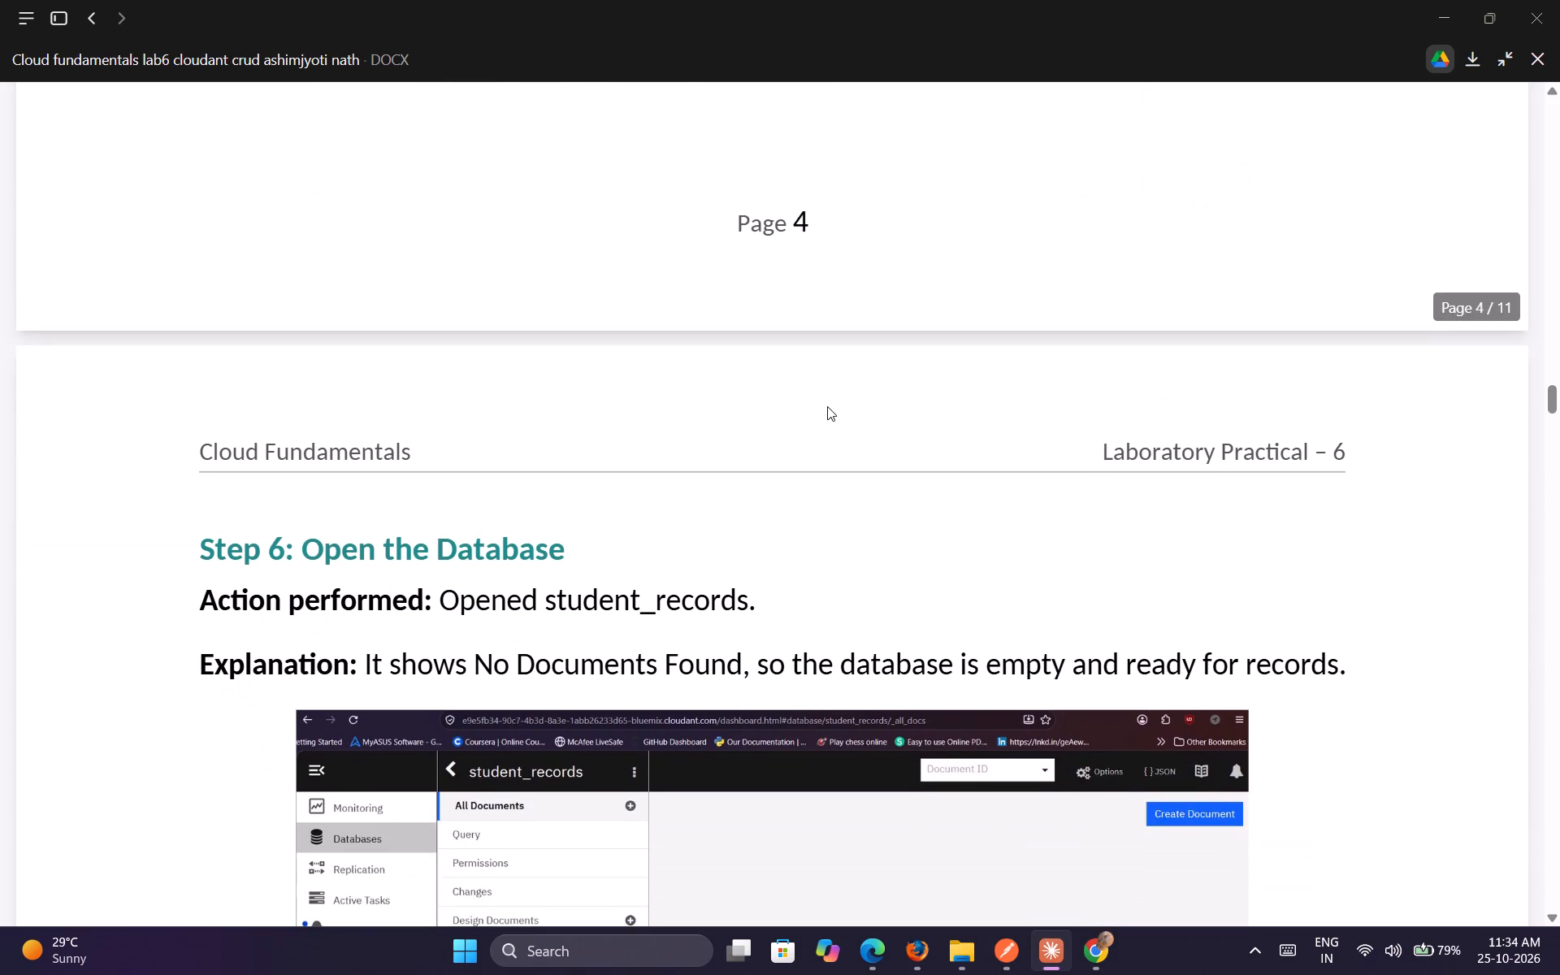
pyautogui.scroll(-4, 827, 406)
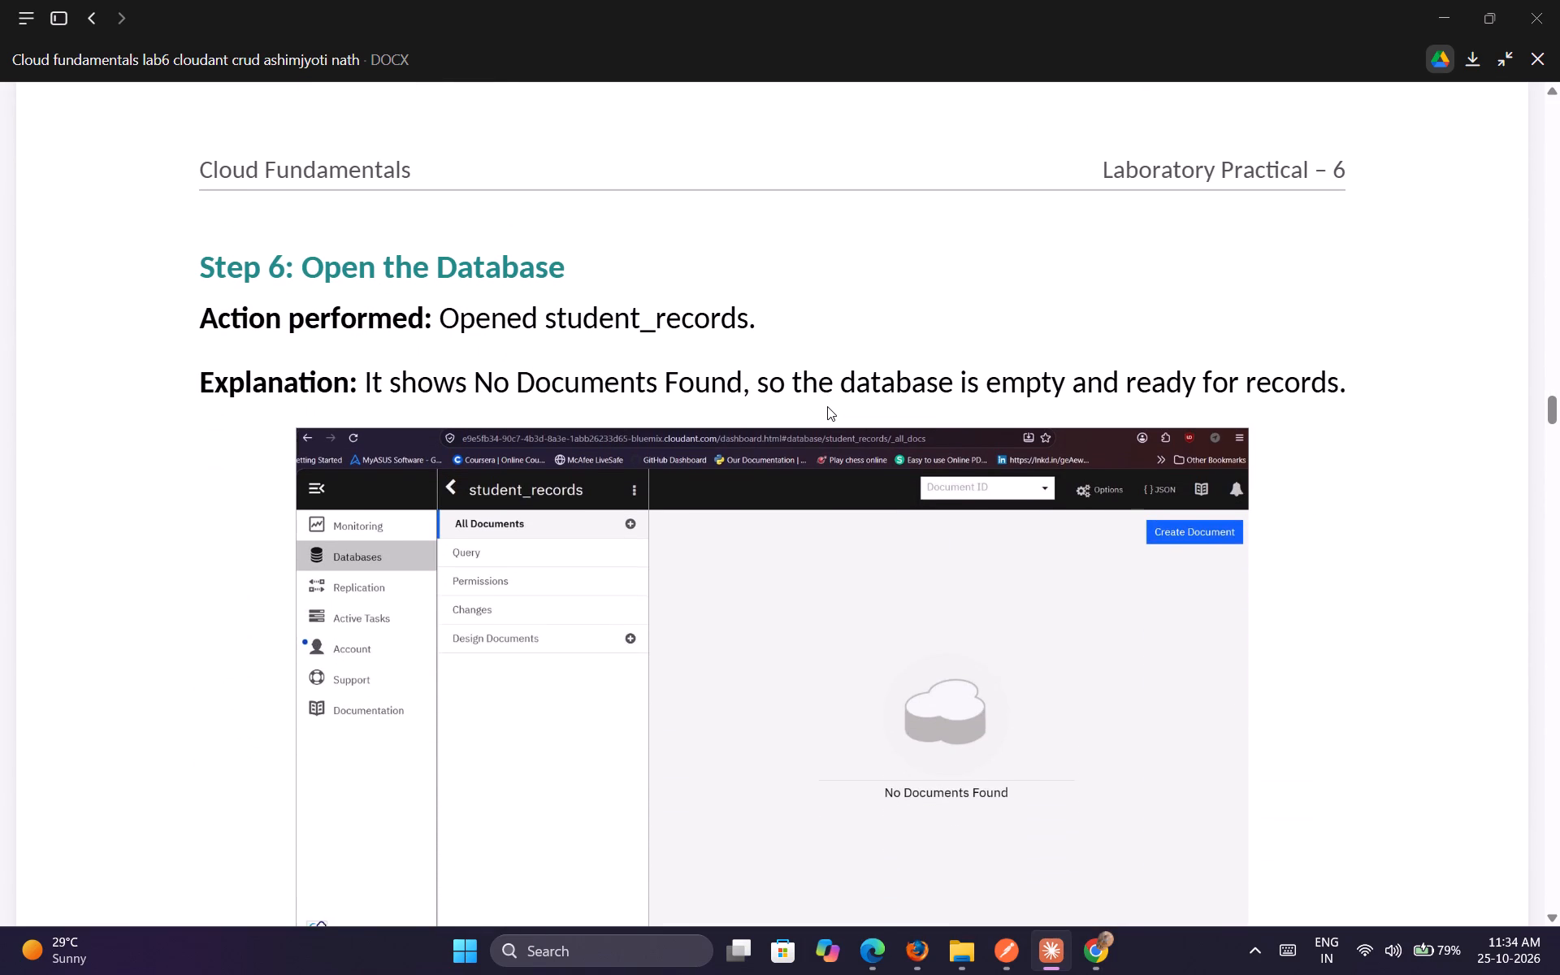
pyautogui.scroll(-3, 827, 406)
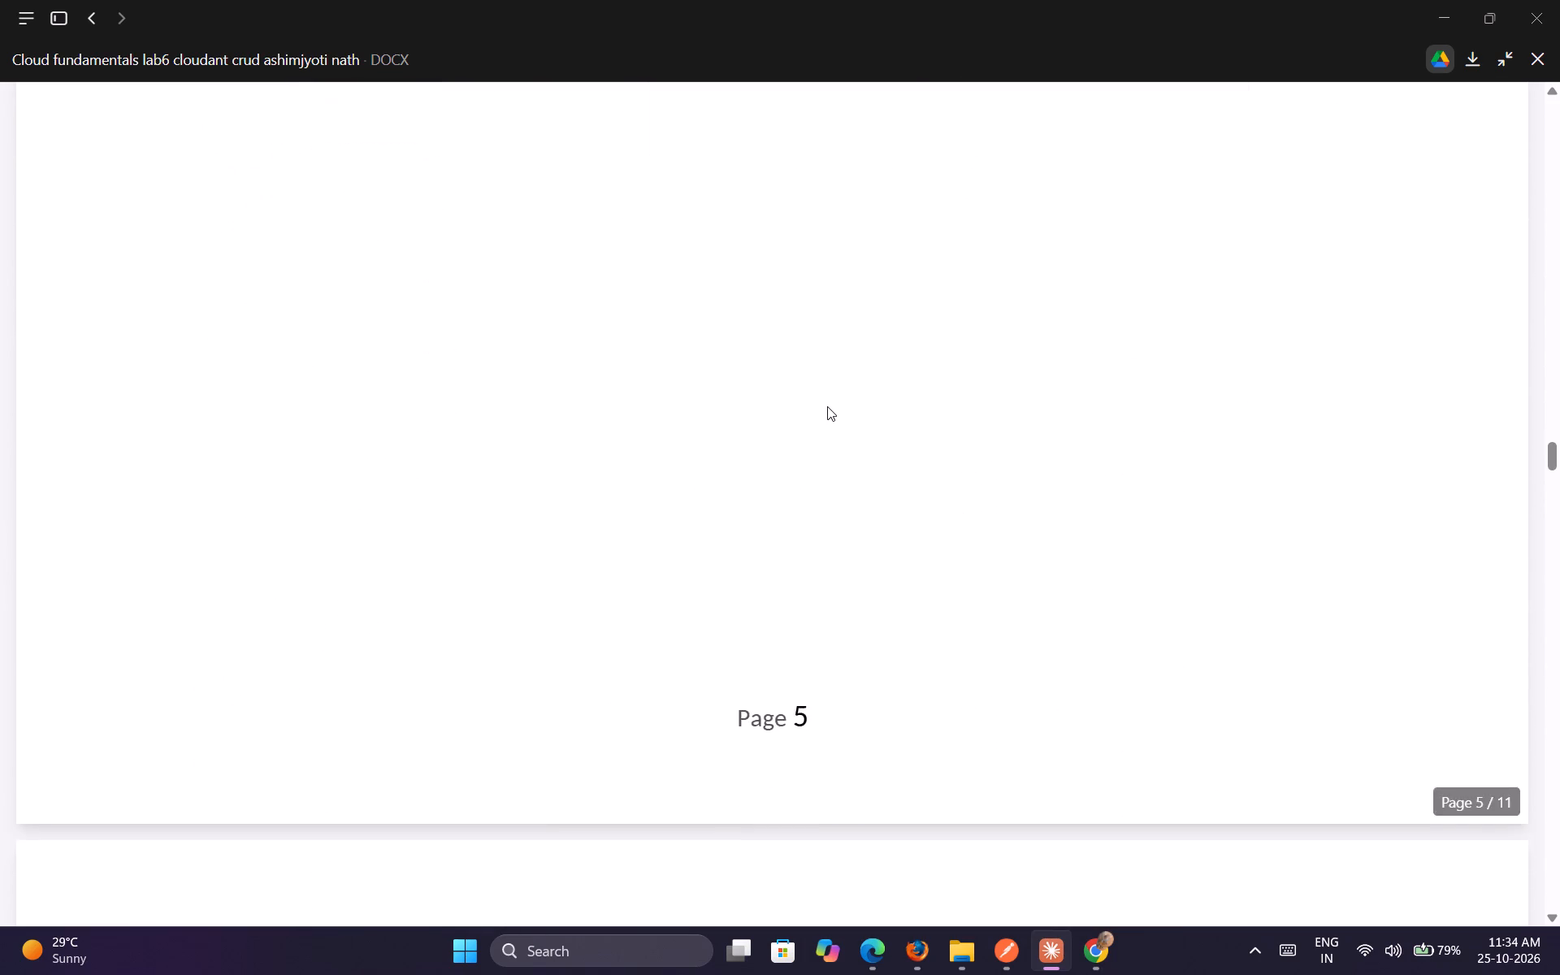
pyautogui.scroll(-5, 827, 406)
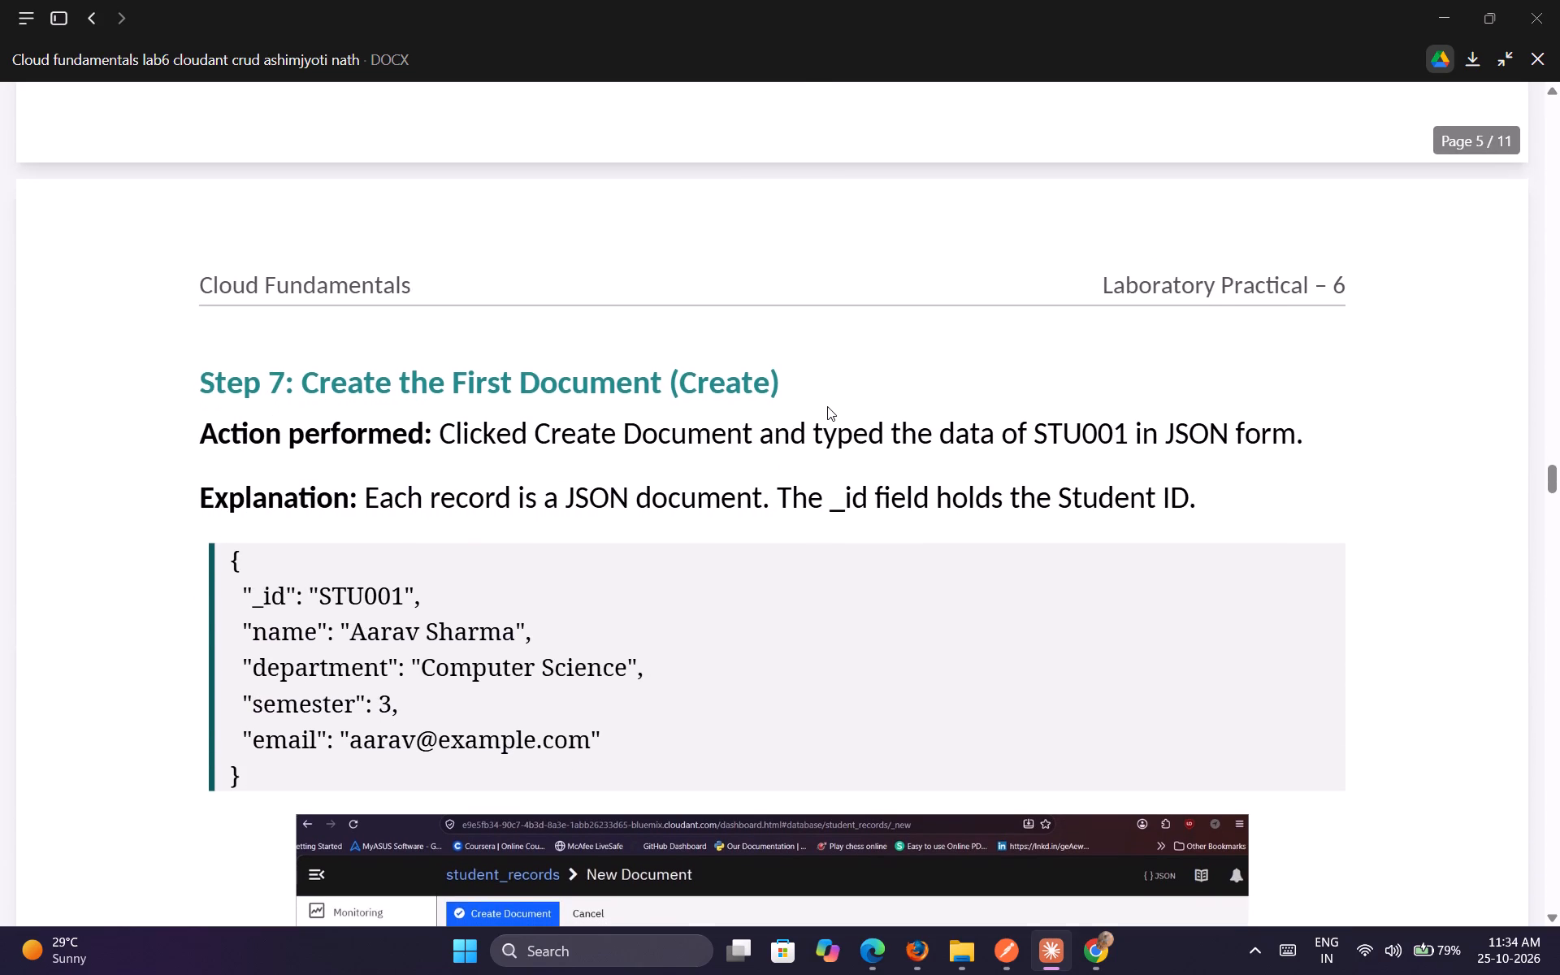
pyautogui.scroll(-5, 827, 406)
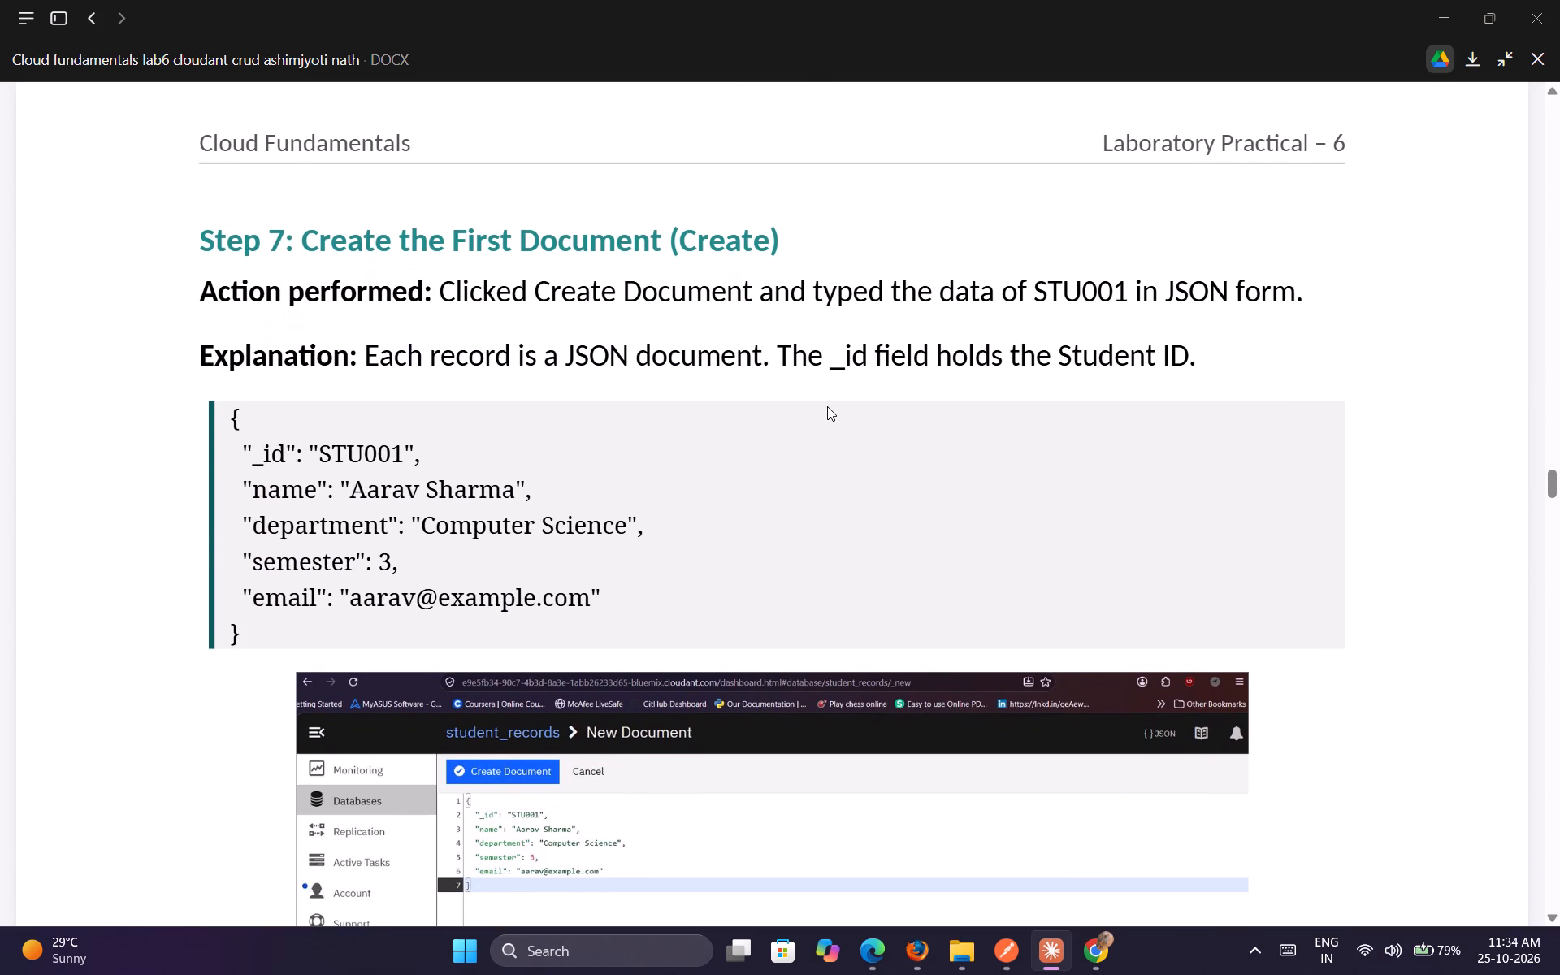
pyautogui.scroll(-3, 827, 406)
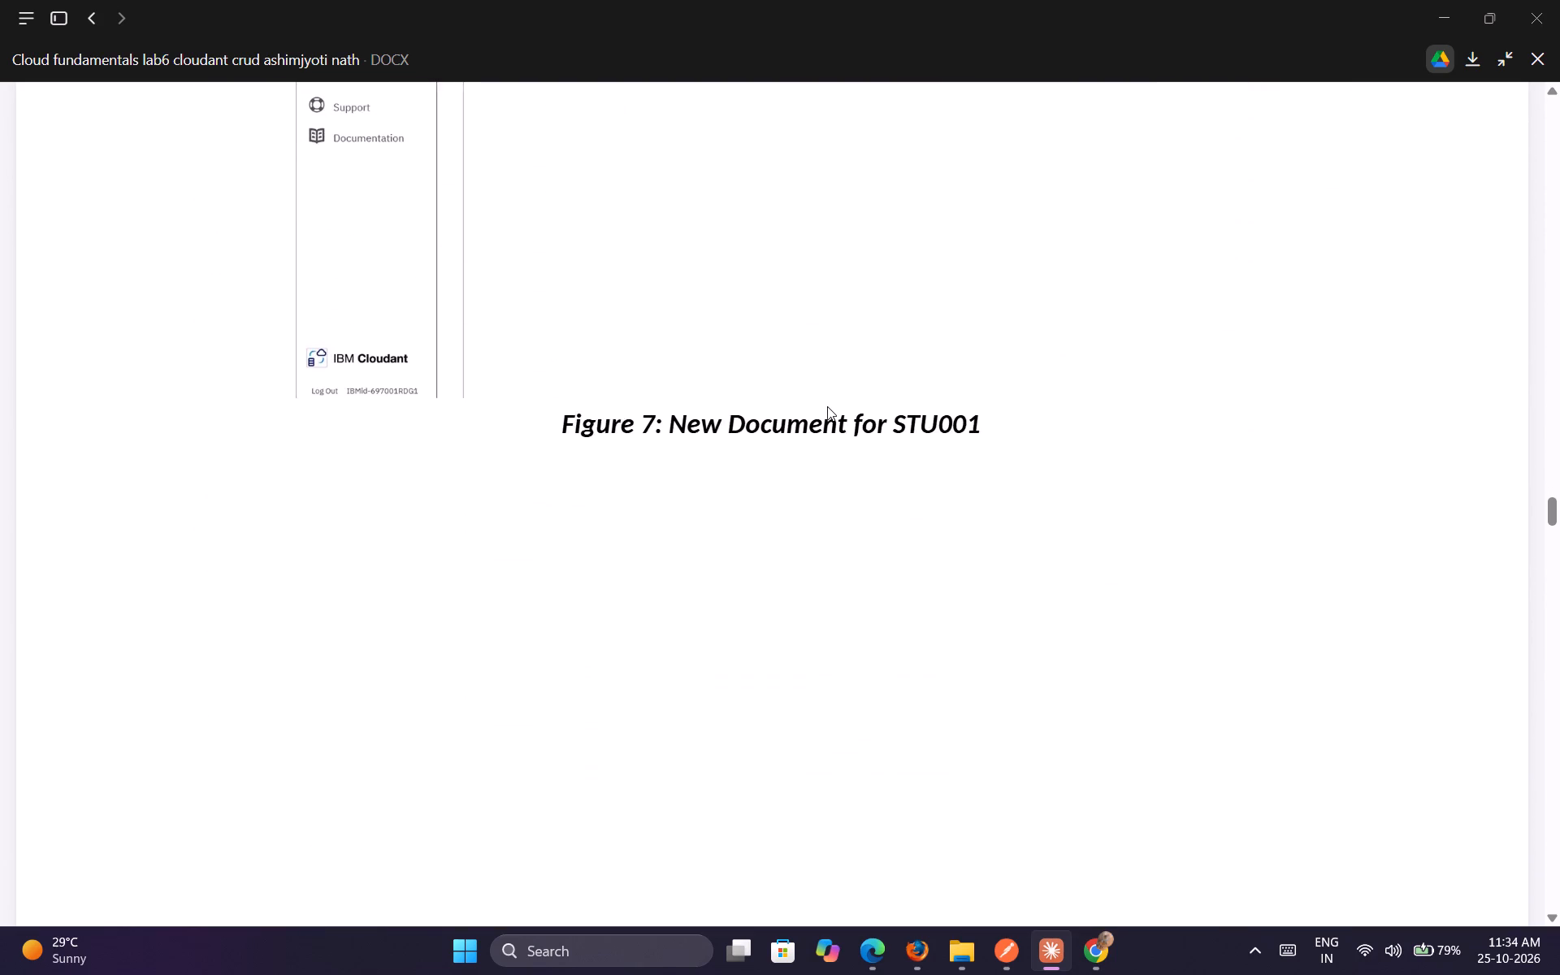
# Review Step 8, Save the Document, including its action, explanation and the Figure 8 screenshot of the saved STU001 record.
pyautogui.scroll(-4, 827, 406)
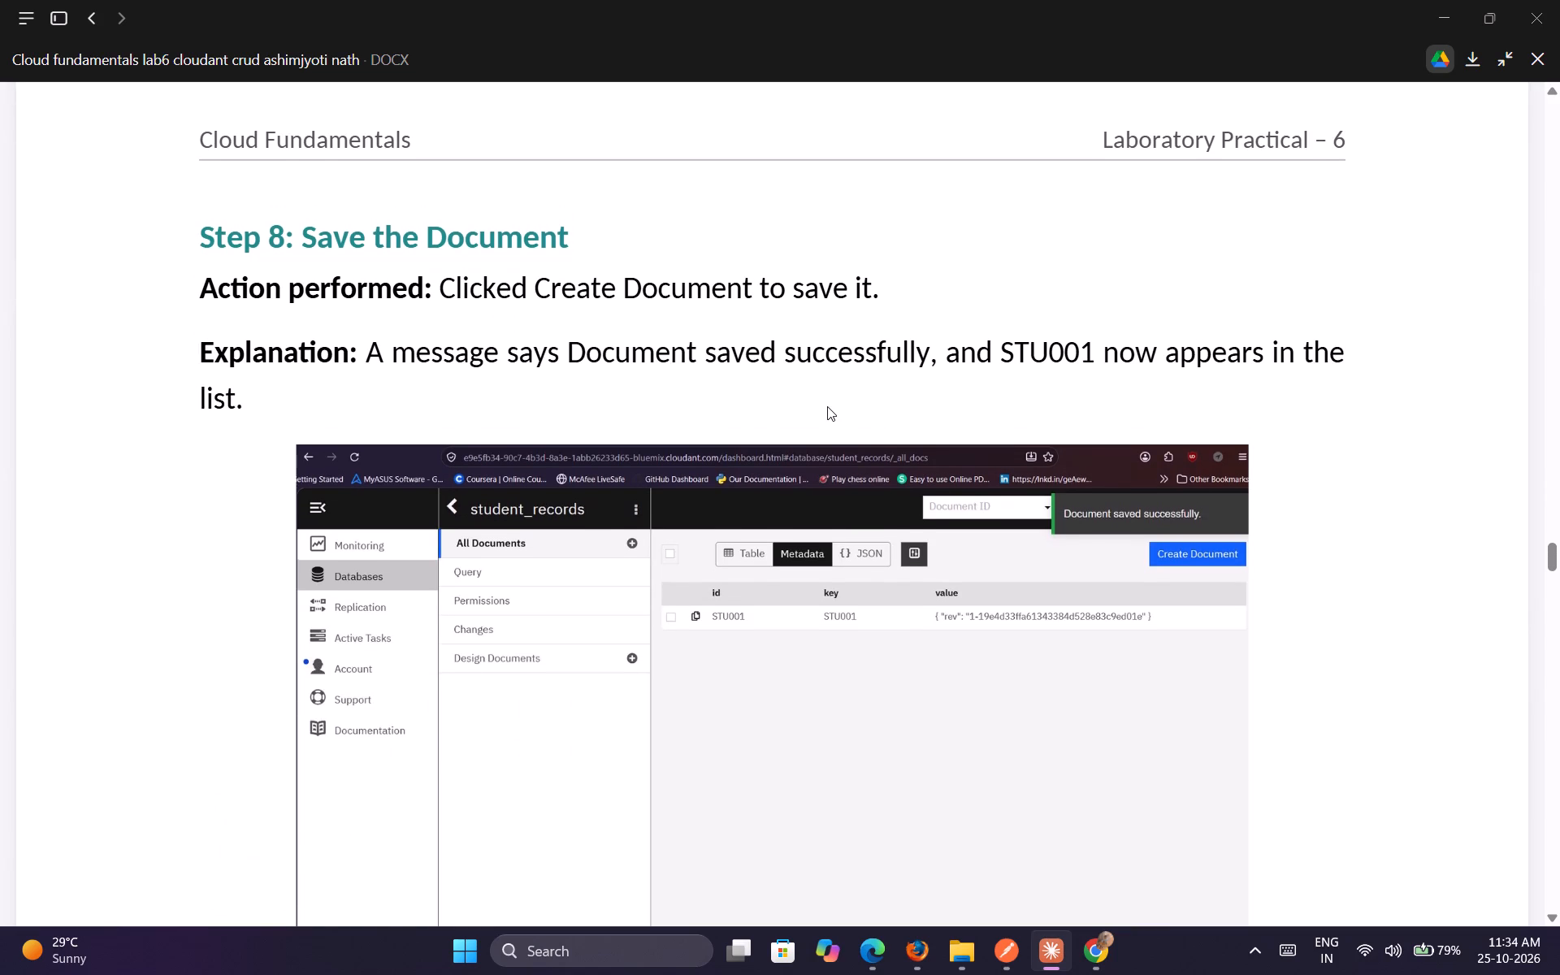
pyautogui.scroll(-4, 827, 406)
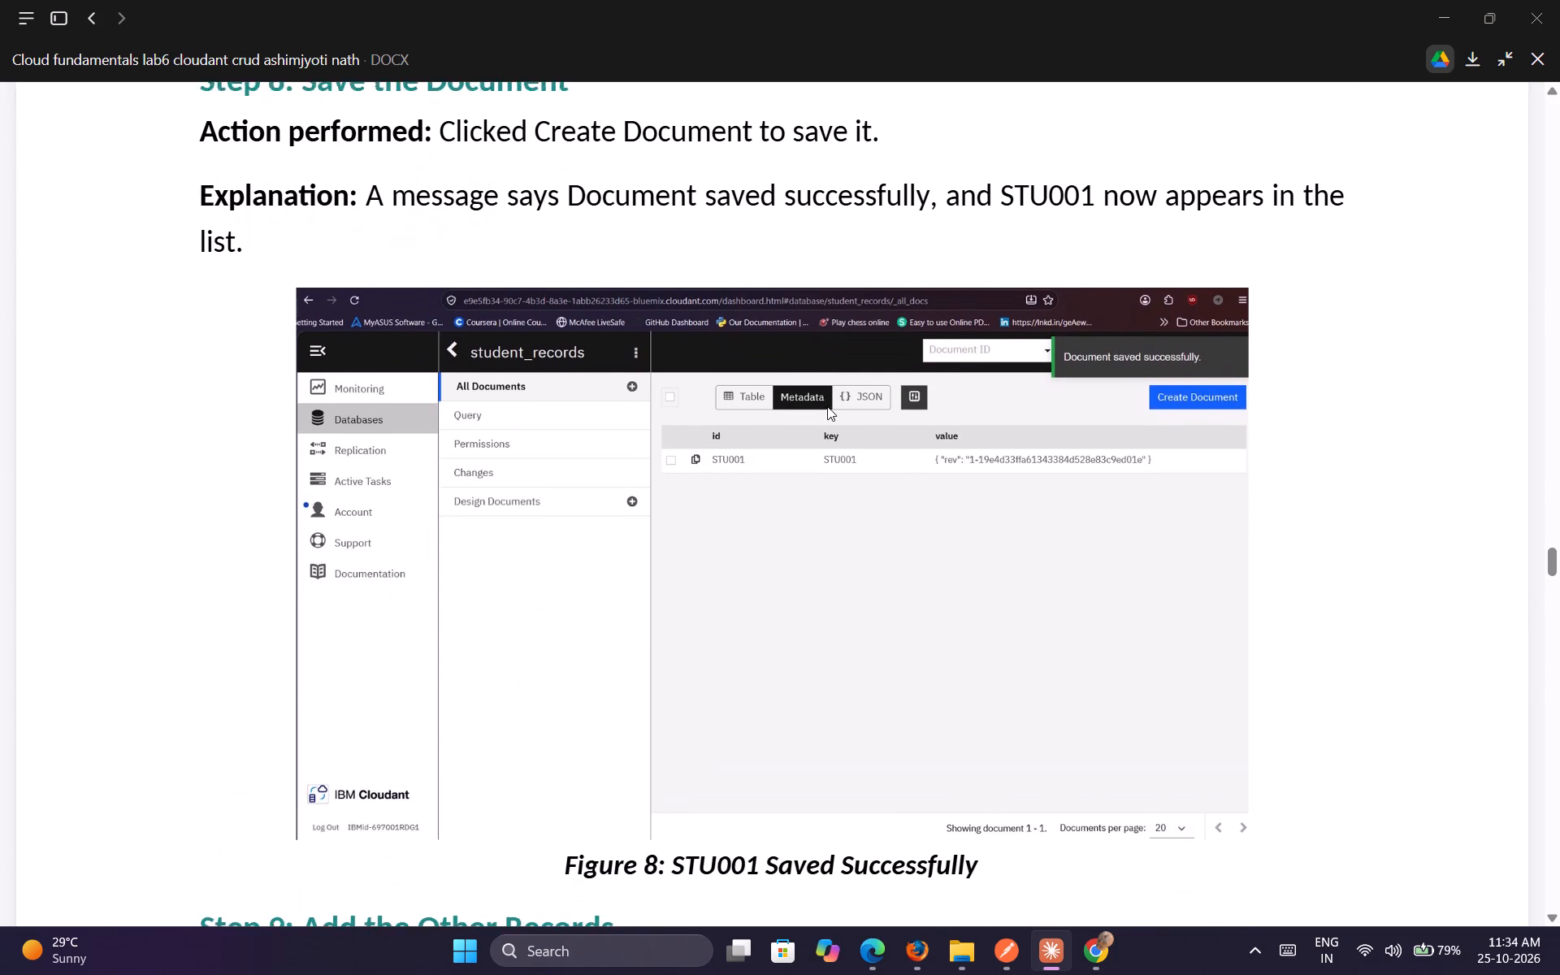
# Review Step 9, Add the Other Records, with Figure 9 and the student data in Table 1 across pages 7 and 8.
pyautogui.scroll(-3, 827, 406)
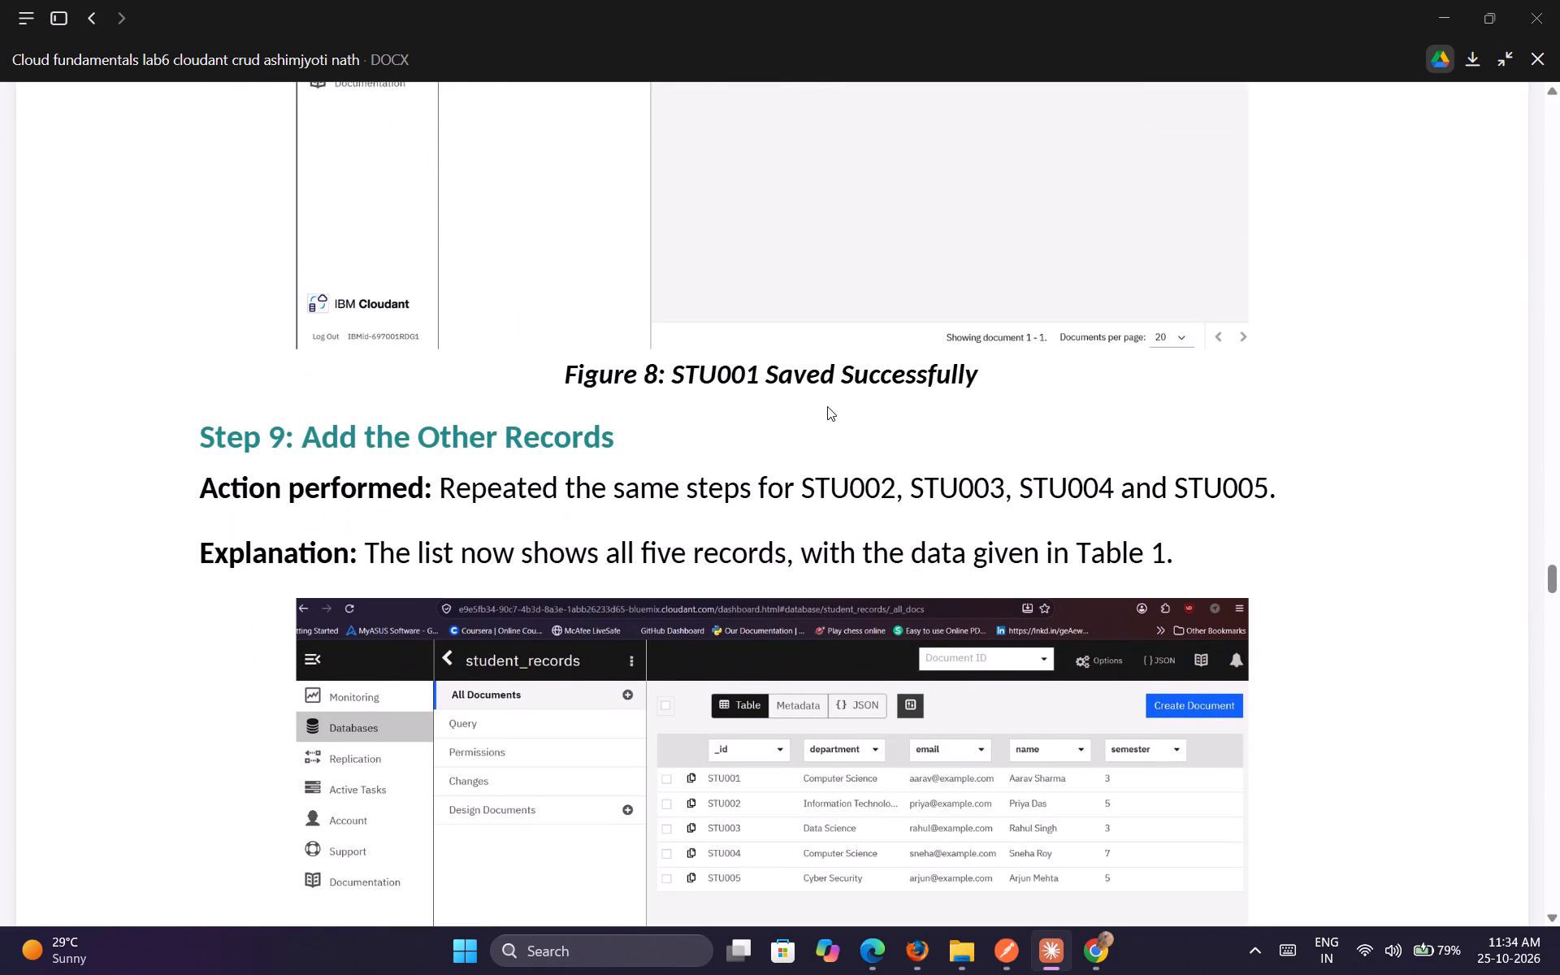
pyautogui.scroll(-4, 827, 406)
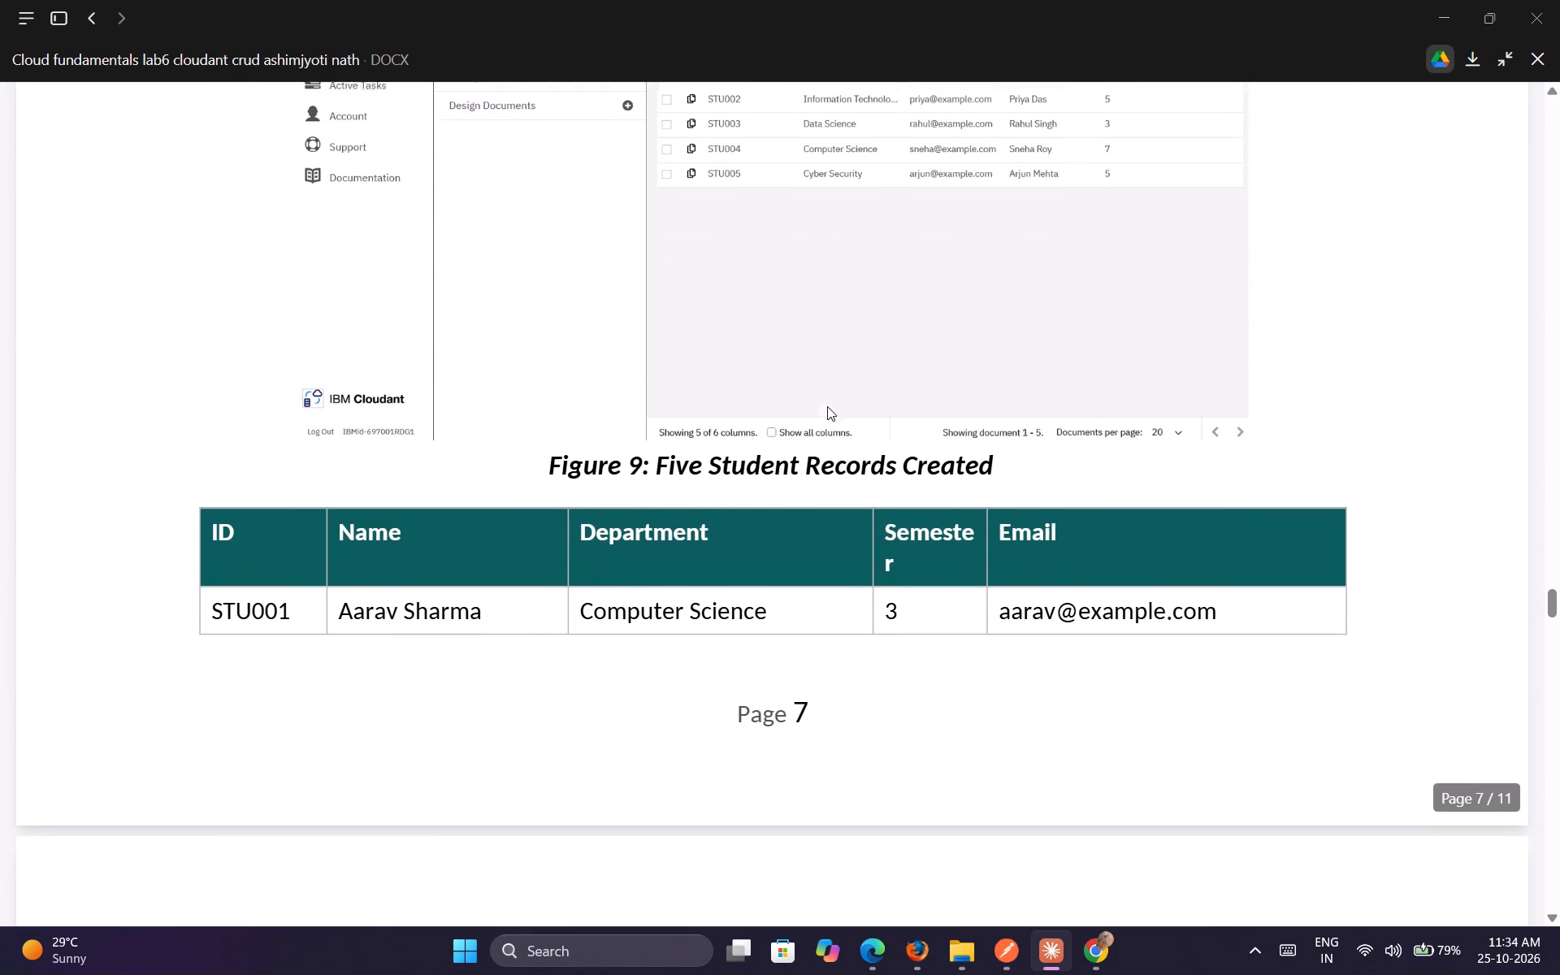
pyautogui.scroll(-4, 827, 406)
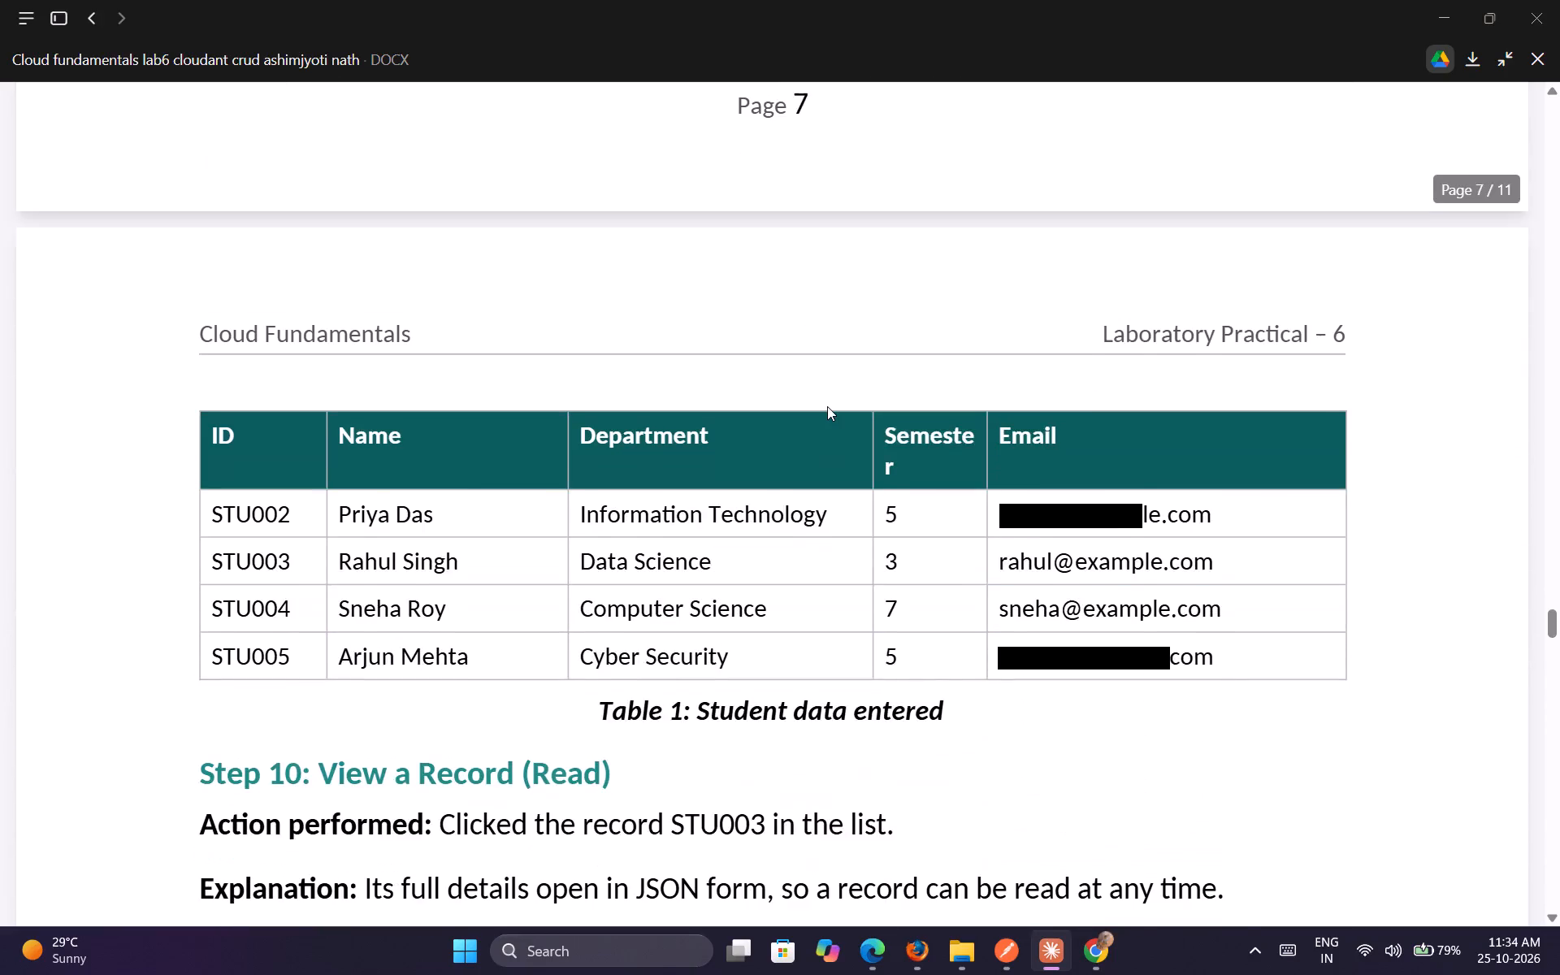
# Review Step 10, View a Record (Read), including its explanation and the Figure 10 screenshot of STU003.
pyautogui.scroll(-4, 827, 406)
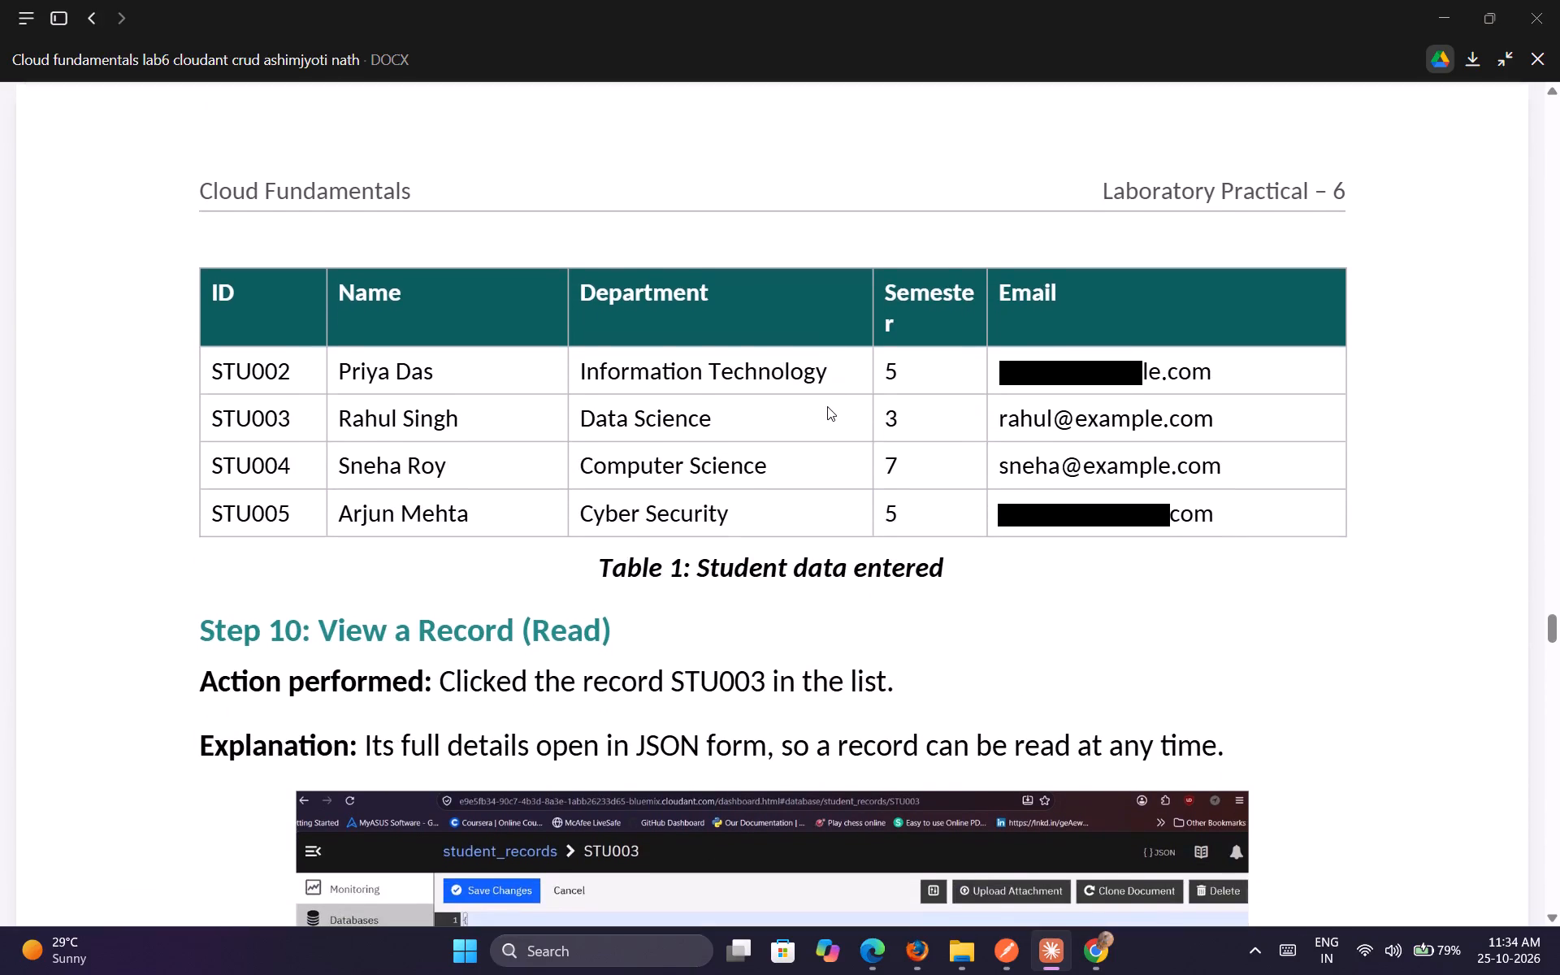
pyautogui.scroll(-2, 827, 406)
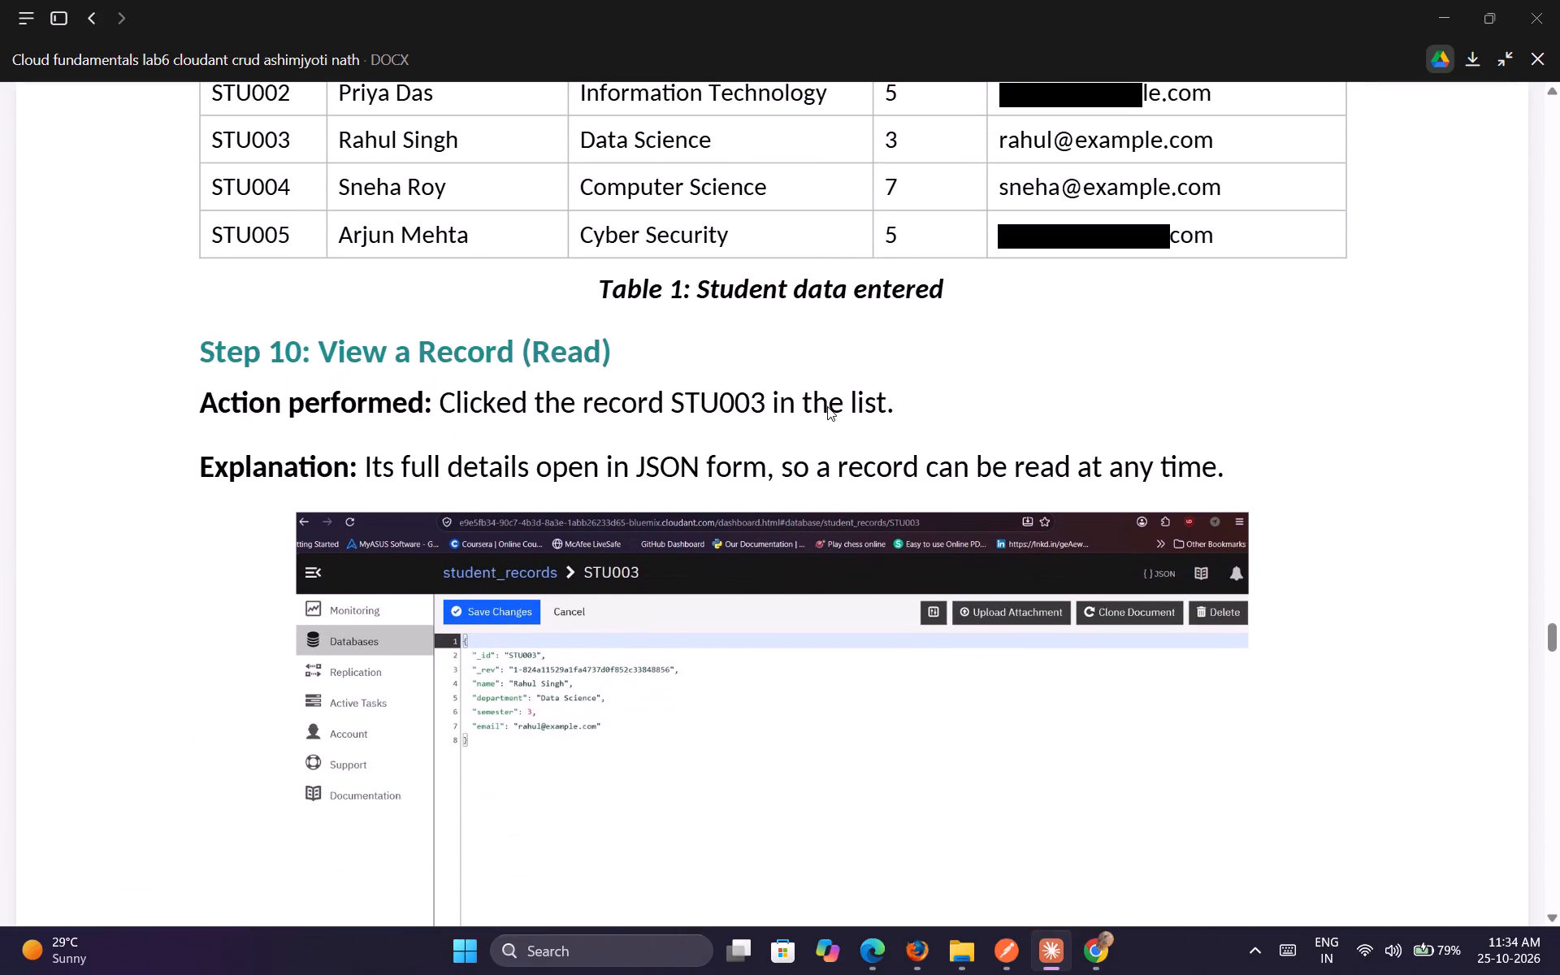
pyautogui.scroll(-4, 827, 406)
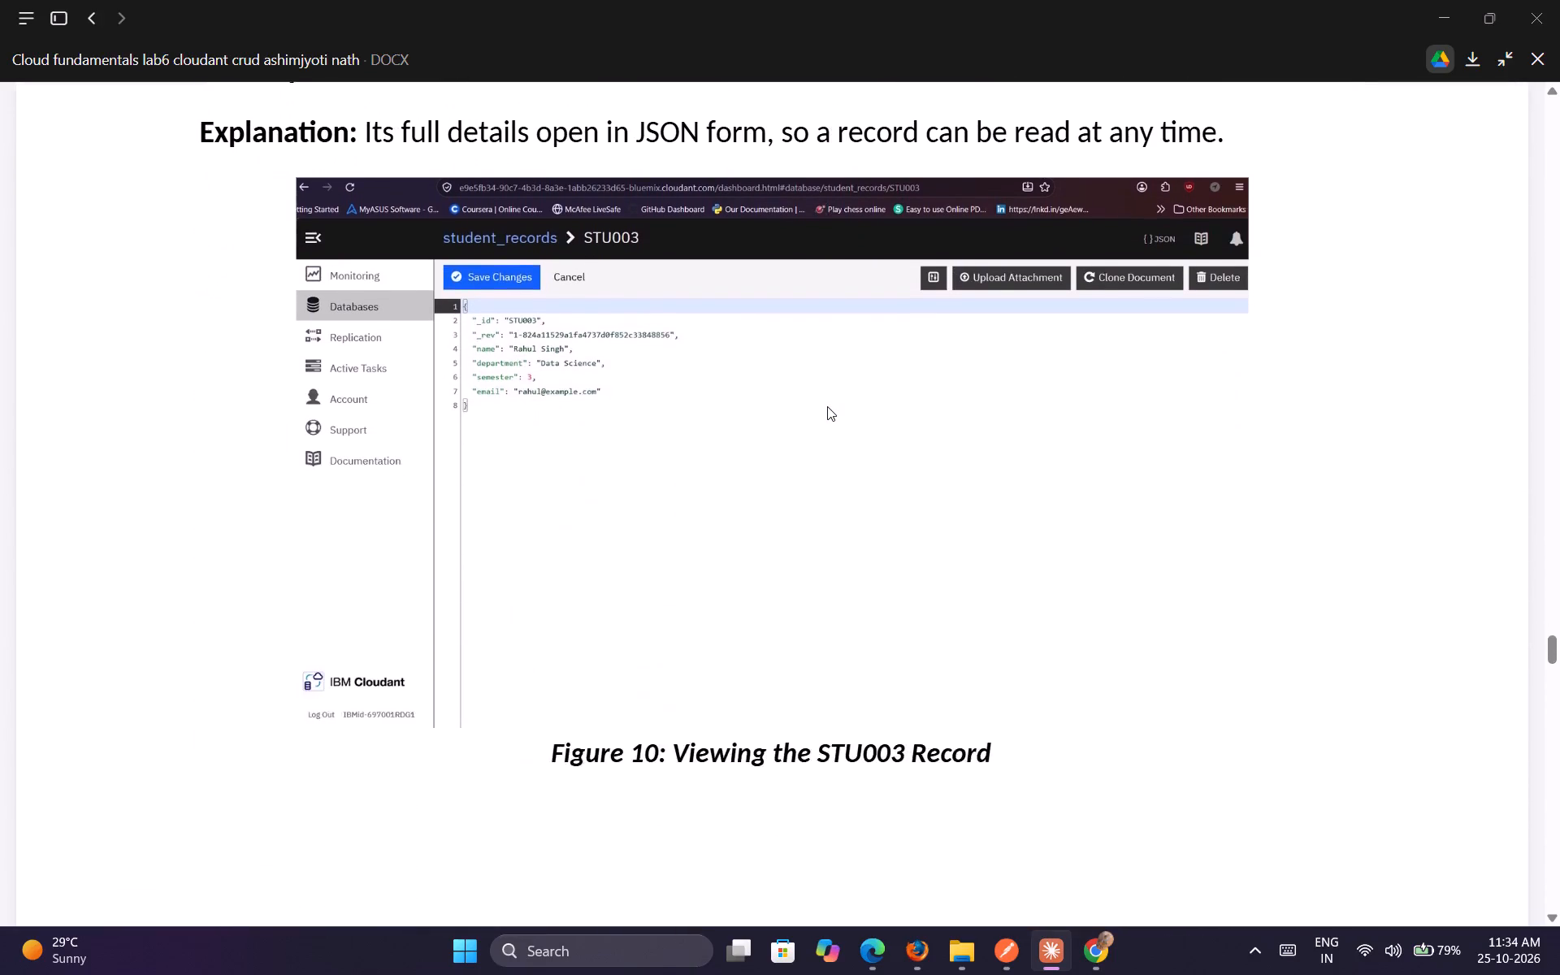
# Review Step 11, Update a Record (Update), checking its text against the STU001 semester in the Figure 11 screenshot.
pyautogui.scroll(-4, 827, 406)
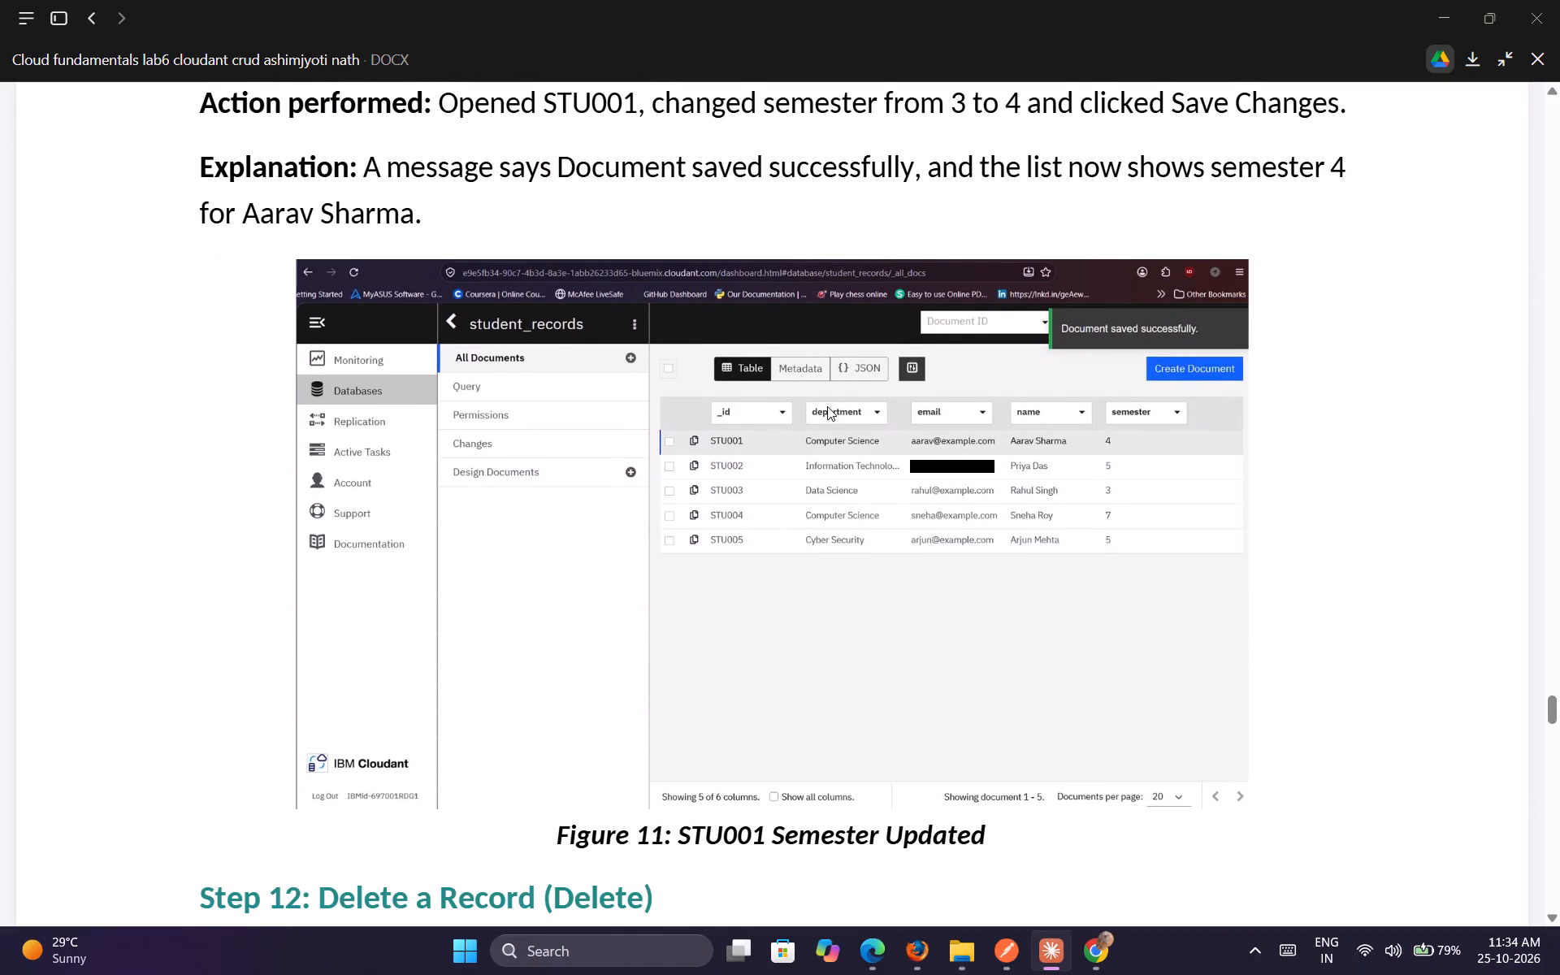
pyautogui.scroll(-1, 827, 406)
pyautogui.scroll(1, 827, 406)
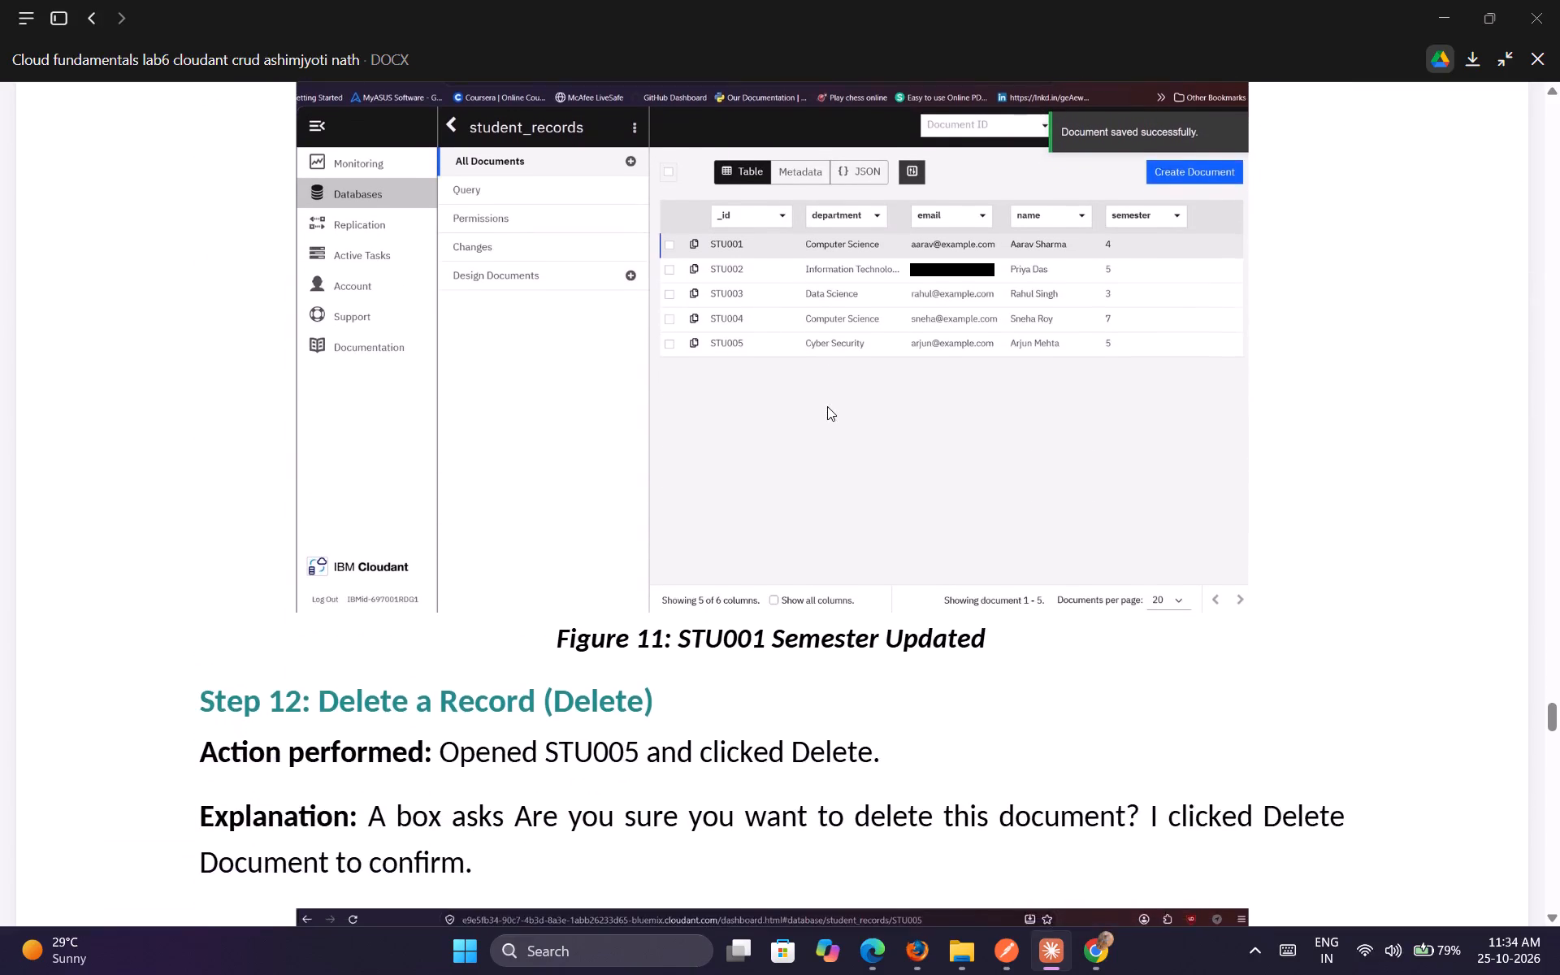
pyautogui.scroll(1, 827, 406)
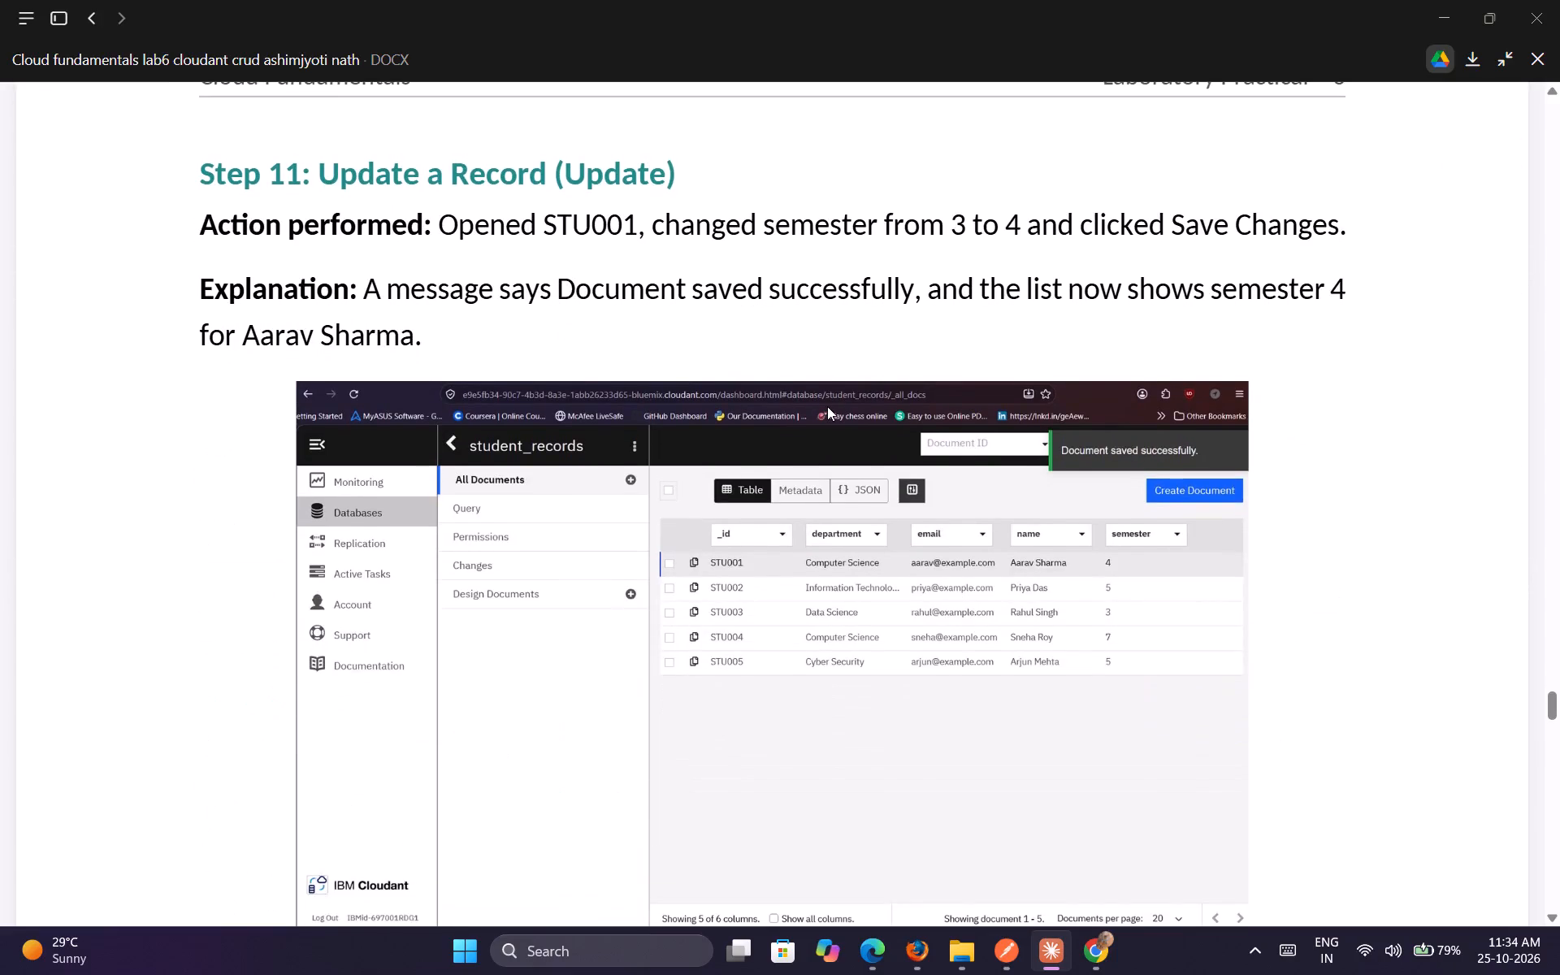
pyautogui.scroll(-3, 827, 406)
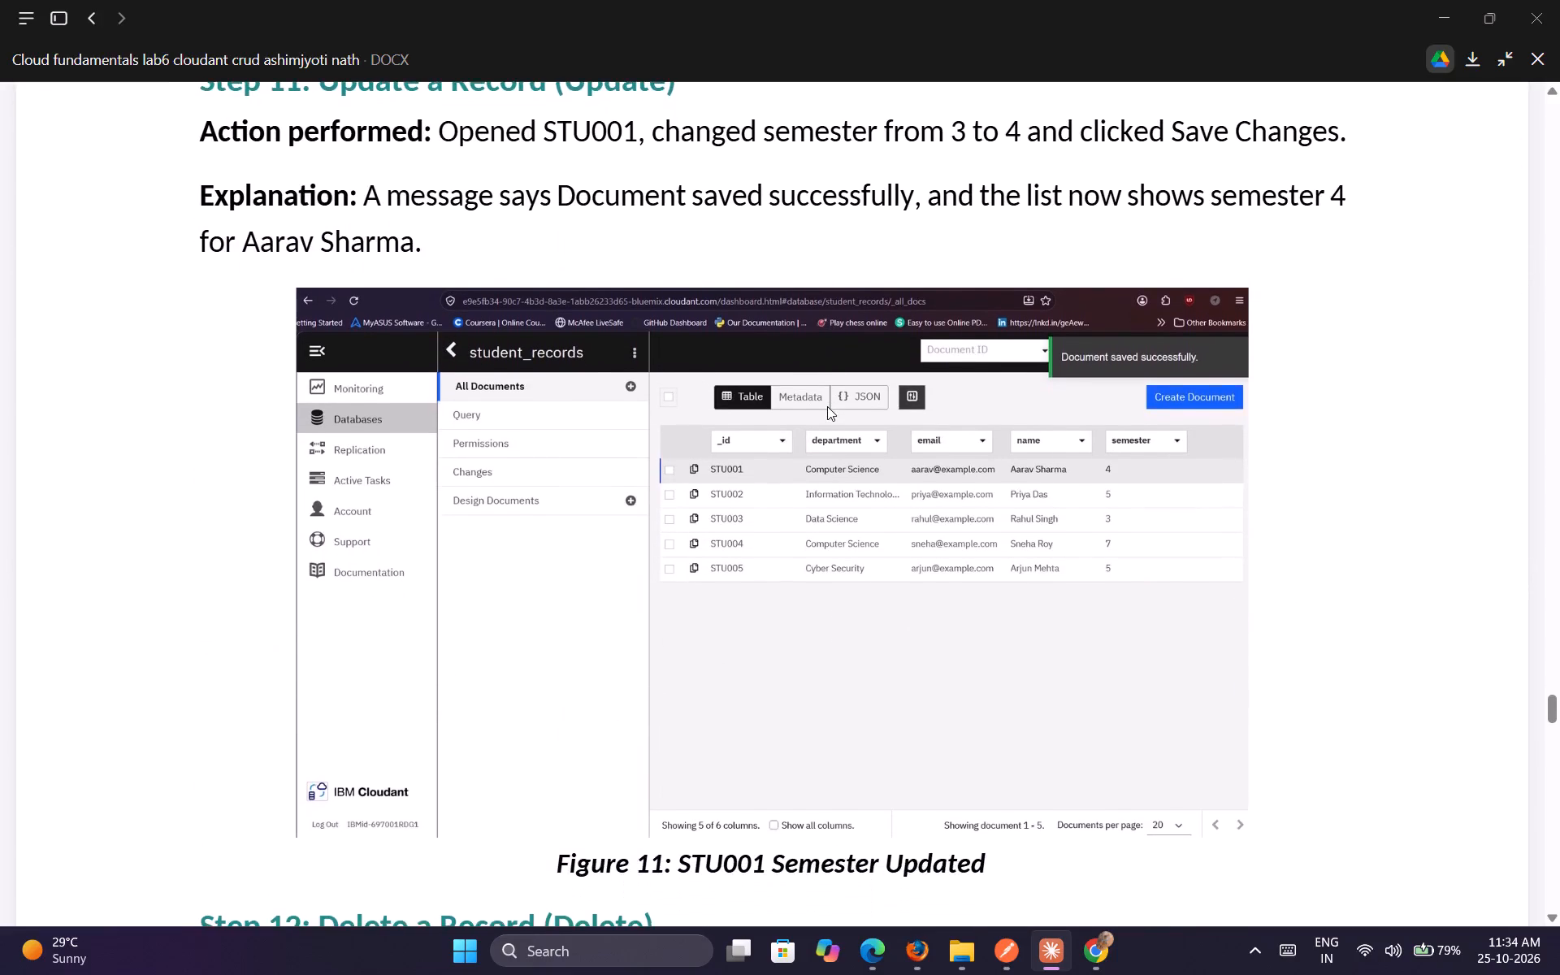
# Recheck Step 10 and Step 11 in sequence, from the STU003 record view through the Figure 11 update screenshot.
pyautogui.scroll(5, 827, 406)
pyautogui.scroll(-1, 827, 406)
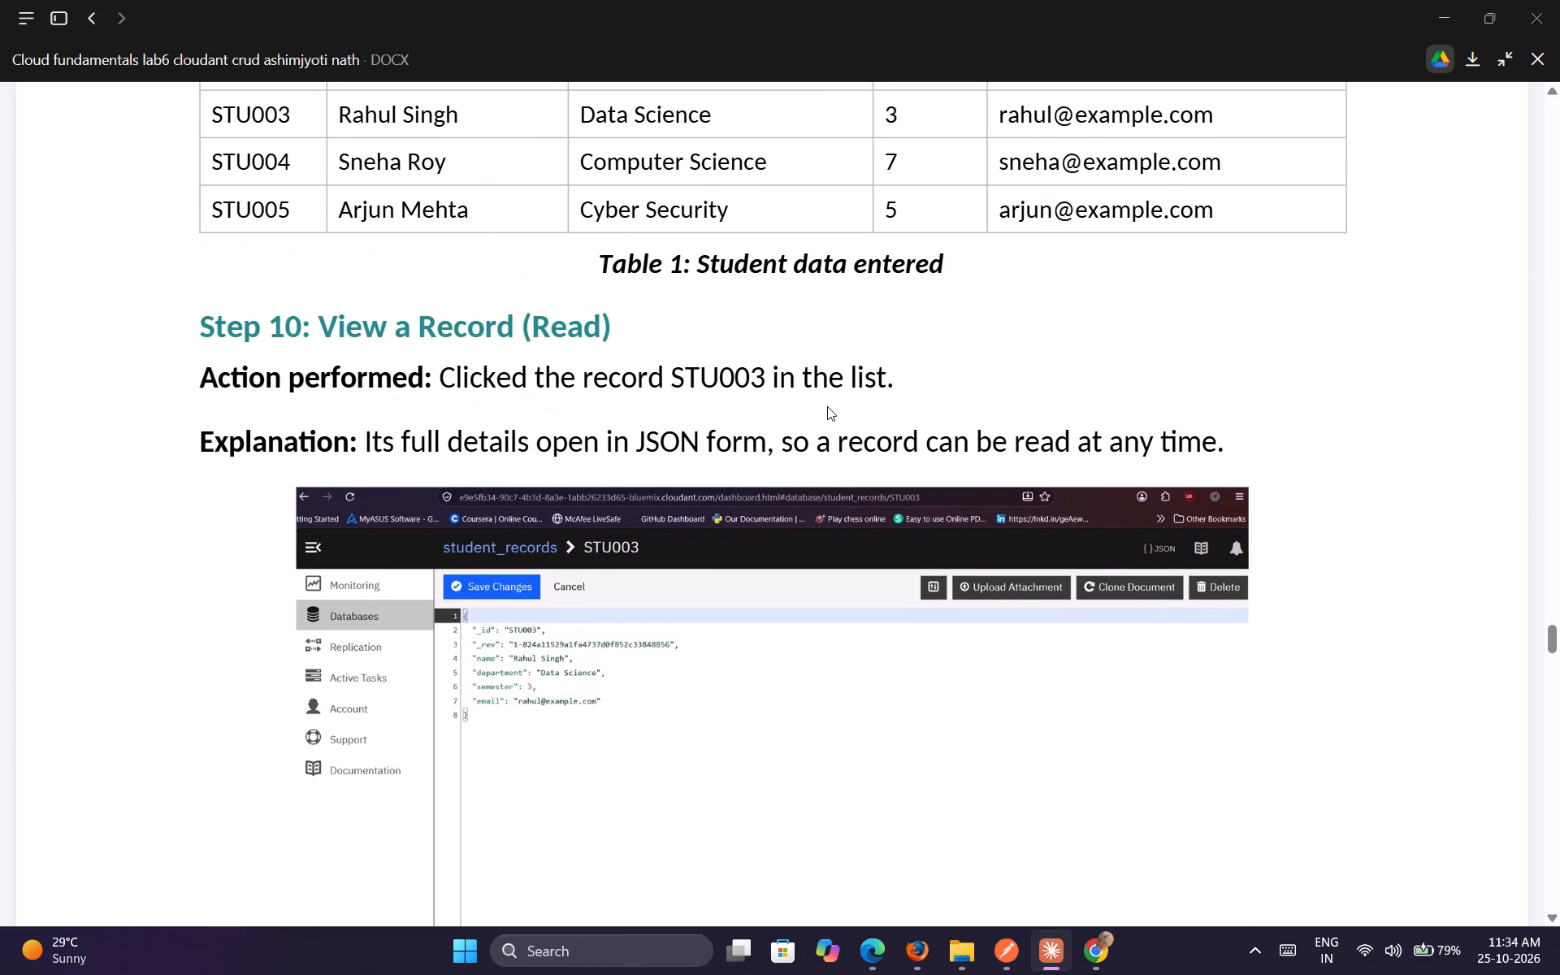
pyautogui.scroll(-3, 827, 406)
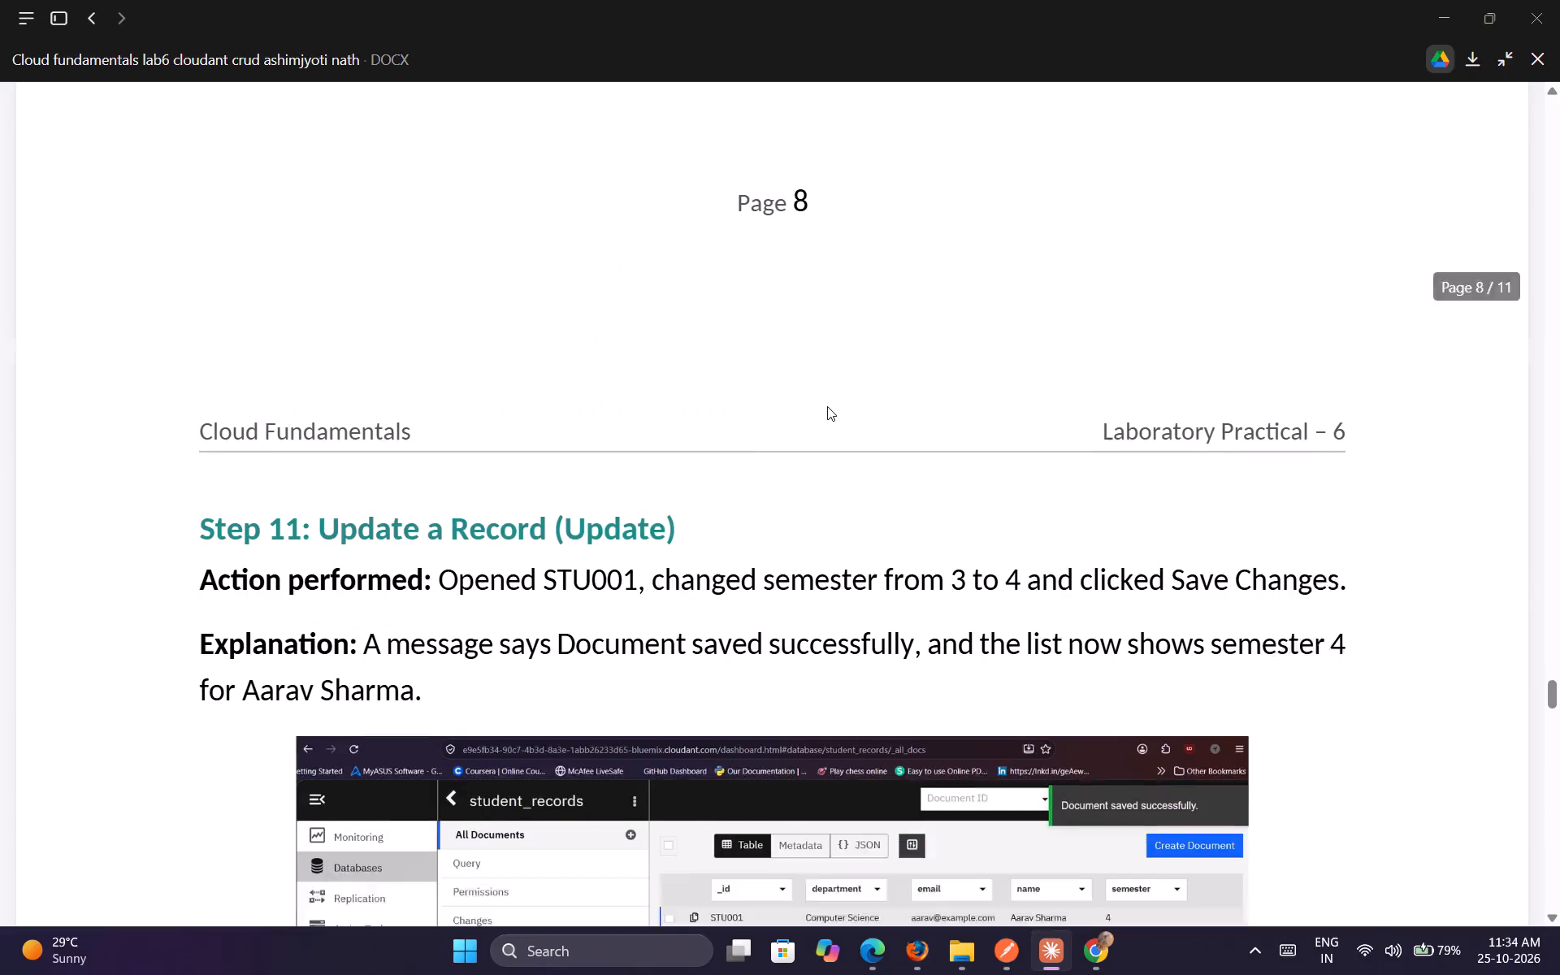
pyautogui.scroll(-3, 827, 406)
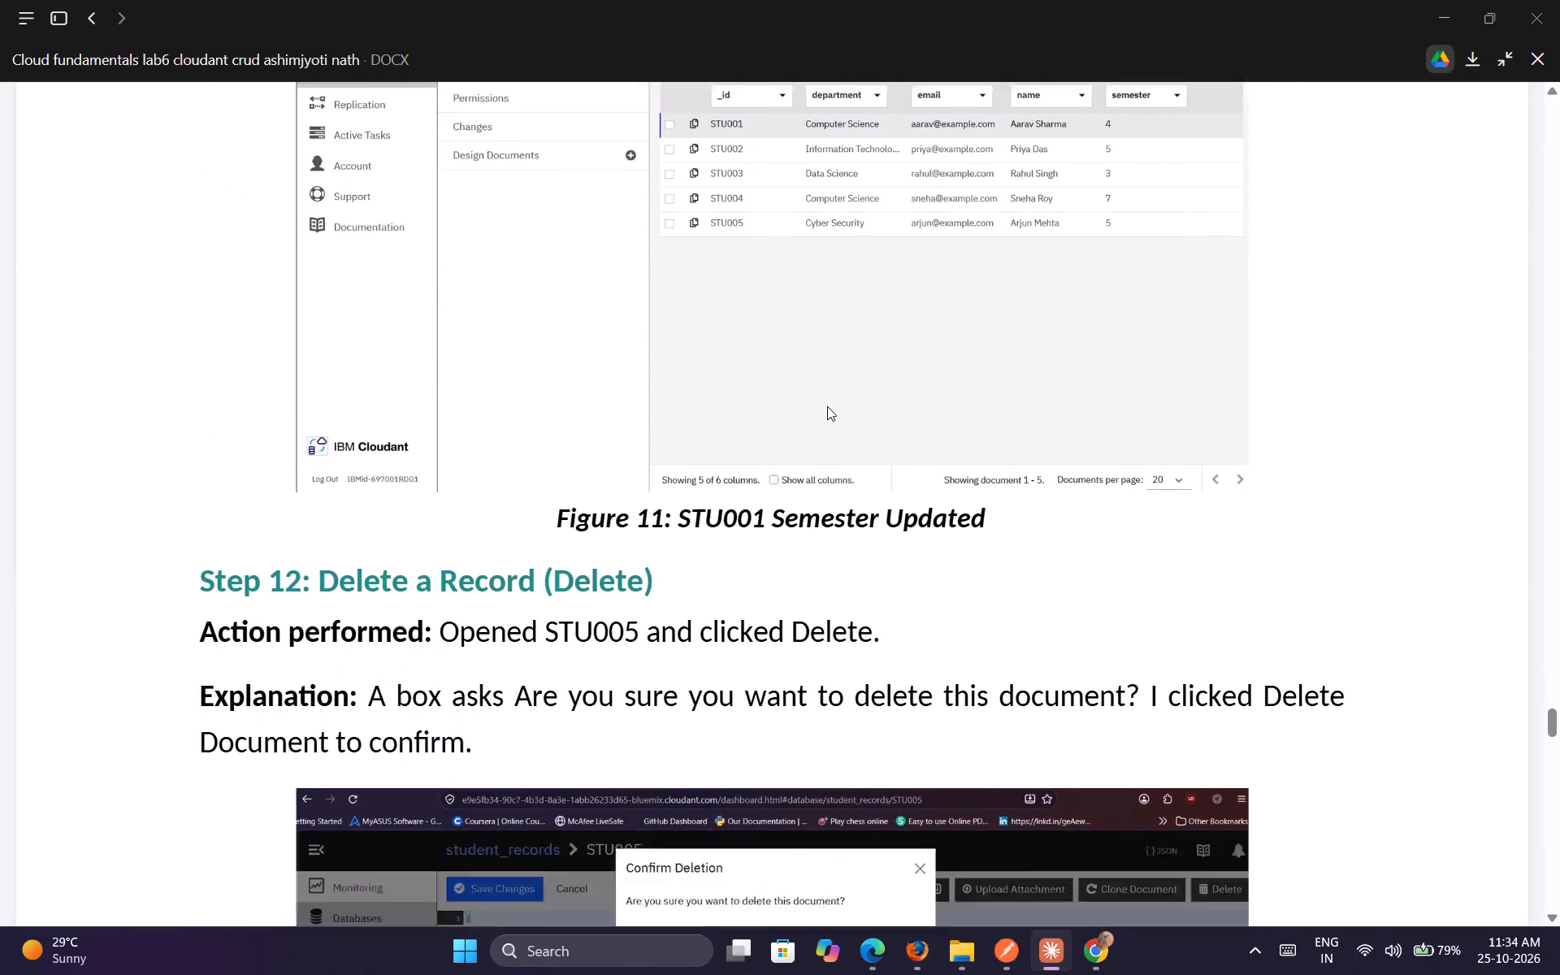
# Review Step 12, Delete a Record (Delete), with the Figure 12 confirmation screenshot, and look back at Step 11.
pyautogui.scroll(-3, 827, 406)
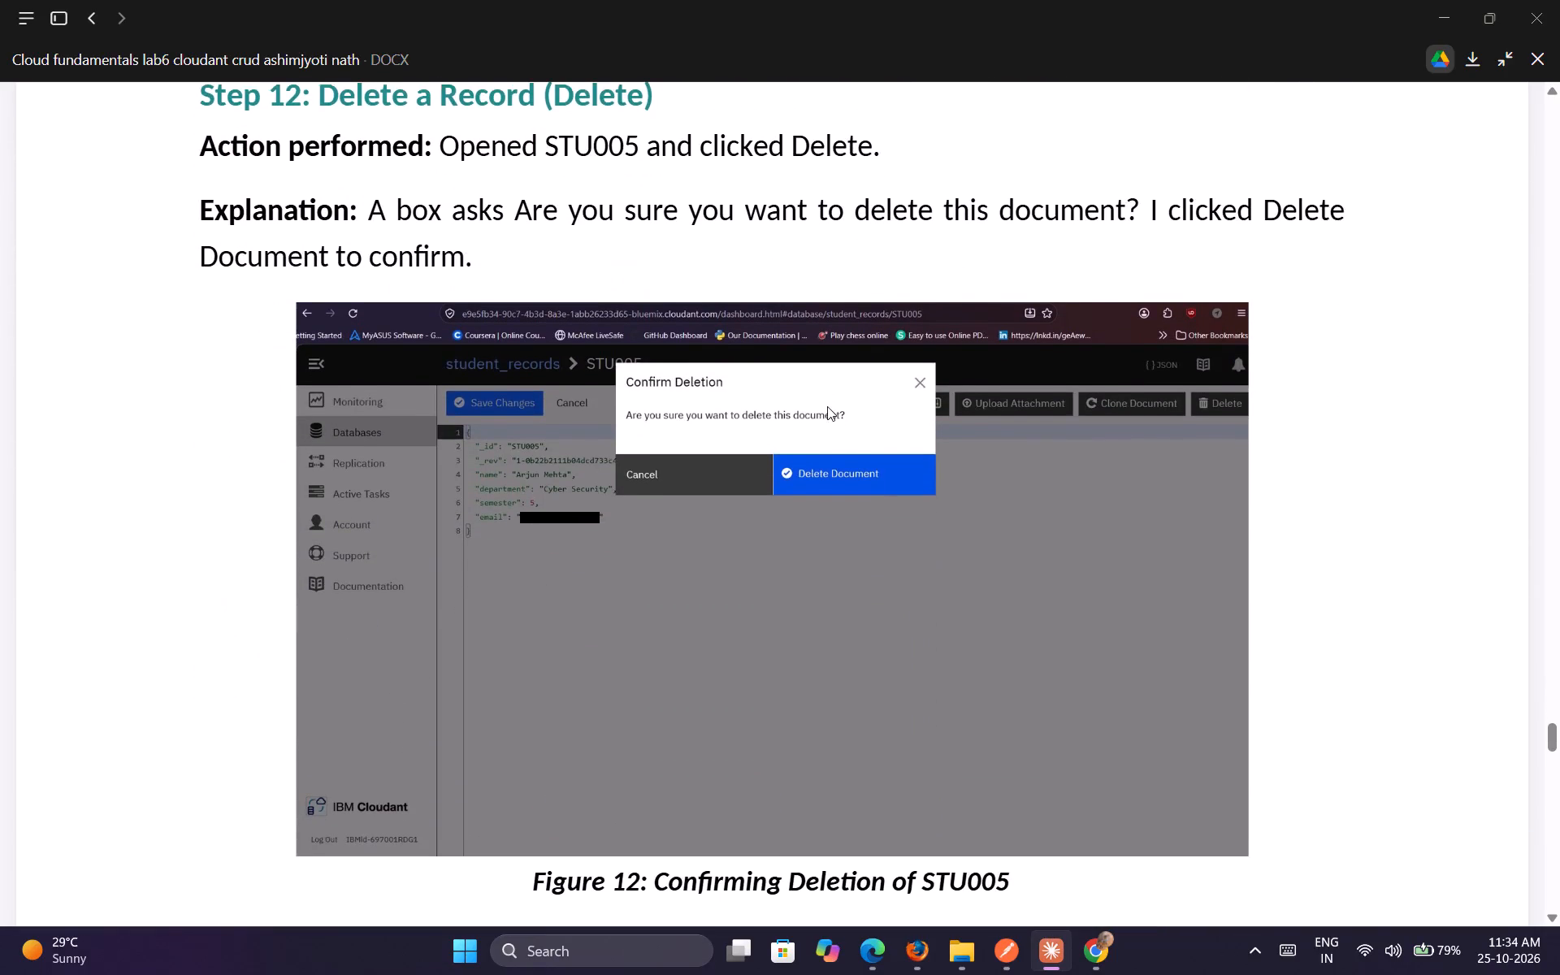
pyautogui.scroll(-2, 827, 406)
pyautogui.scroll(2, 827, 406)
pyautogui.scroll(-1, 827, 406)
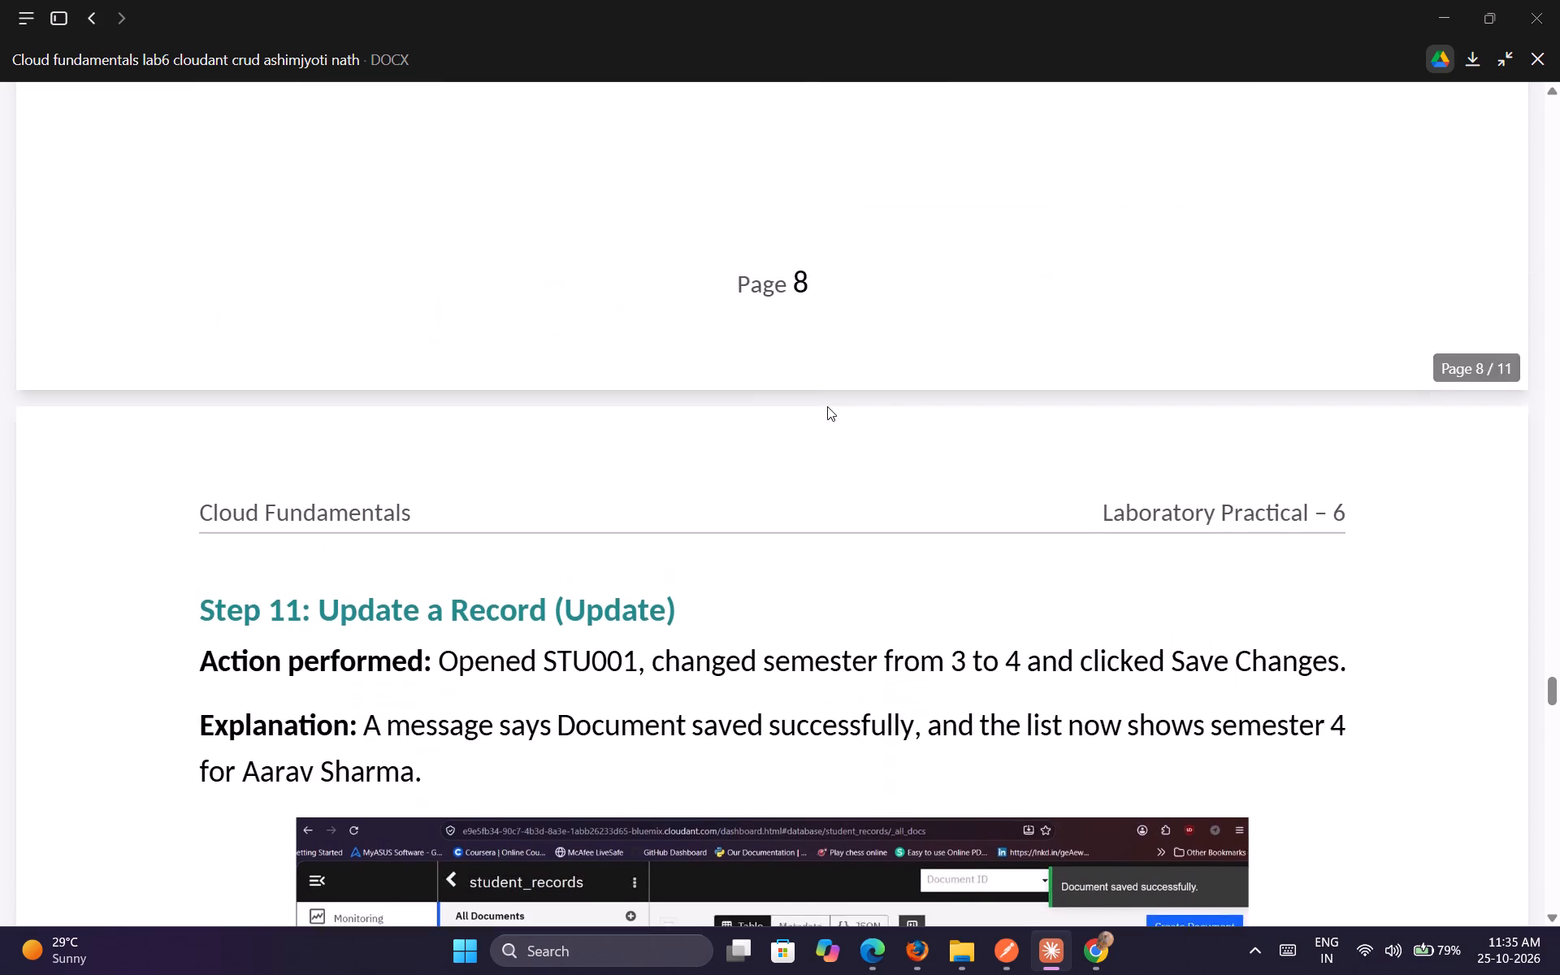
pyautogui.scroll(-2, 827, 406)
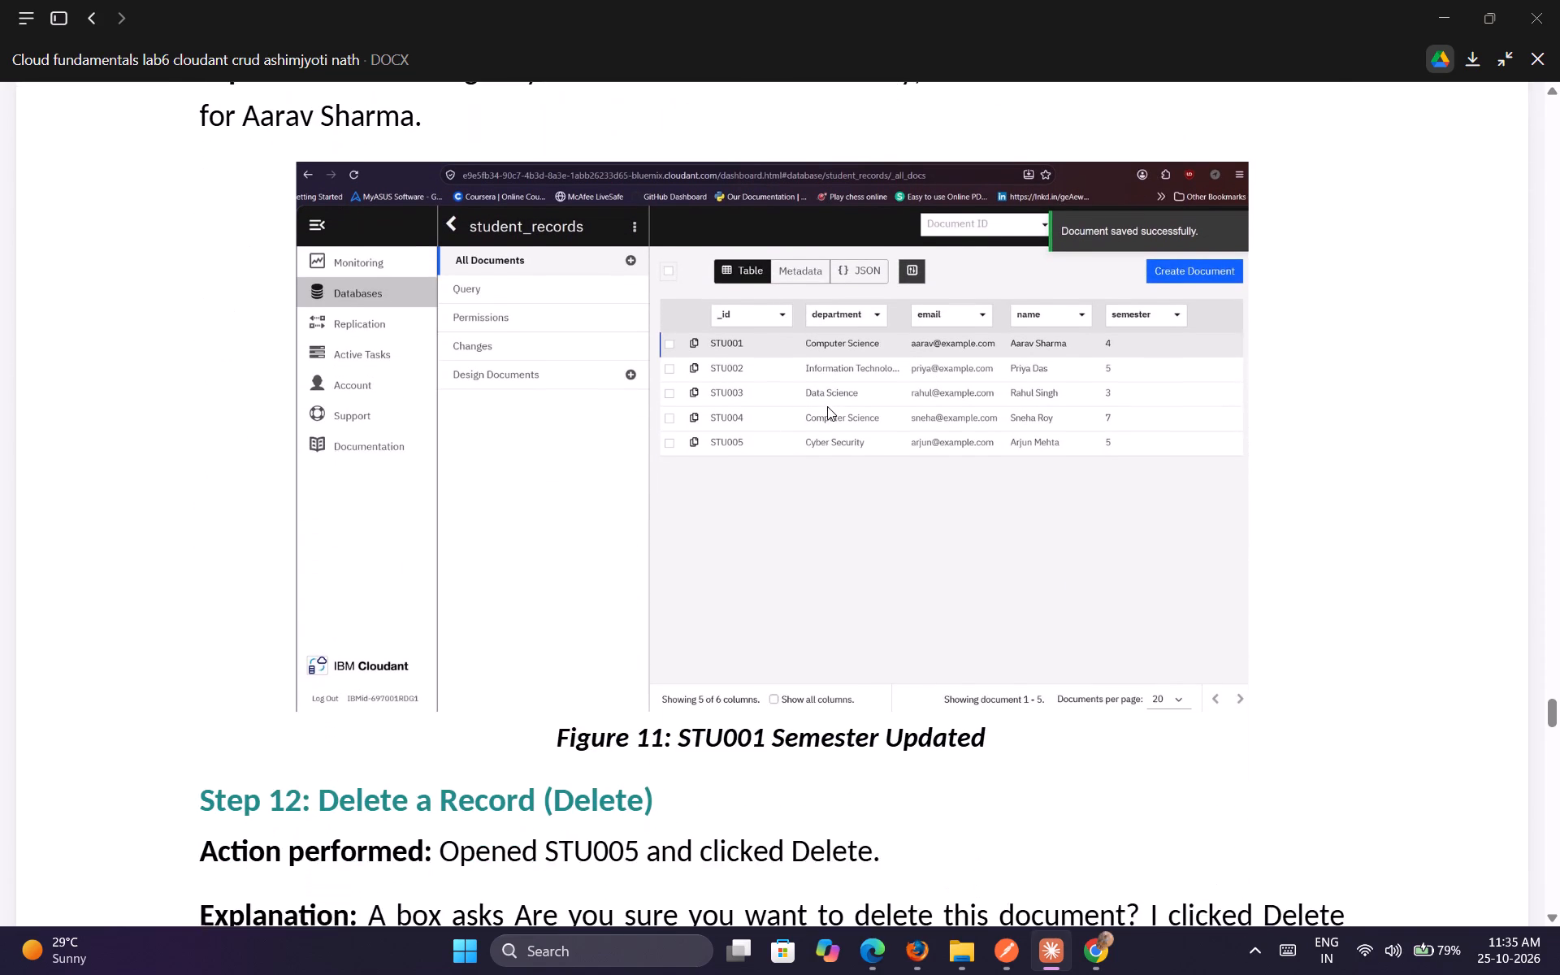
# Compare Step 12's deletion confirmation in Figure 12 with Step 13, Deletion Done, and its Figure 13 screenshot.
pyautogui.scroll(-6, 827, 406)
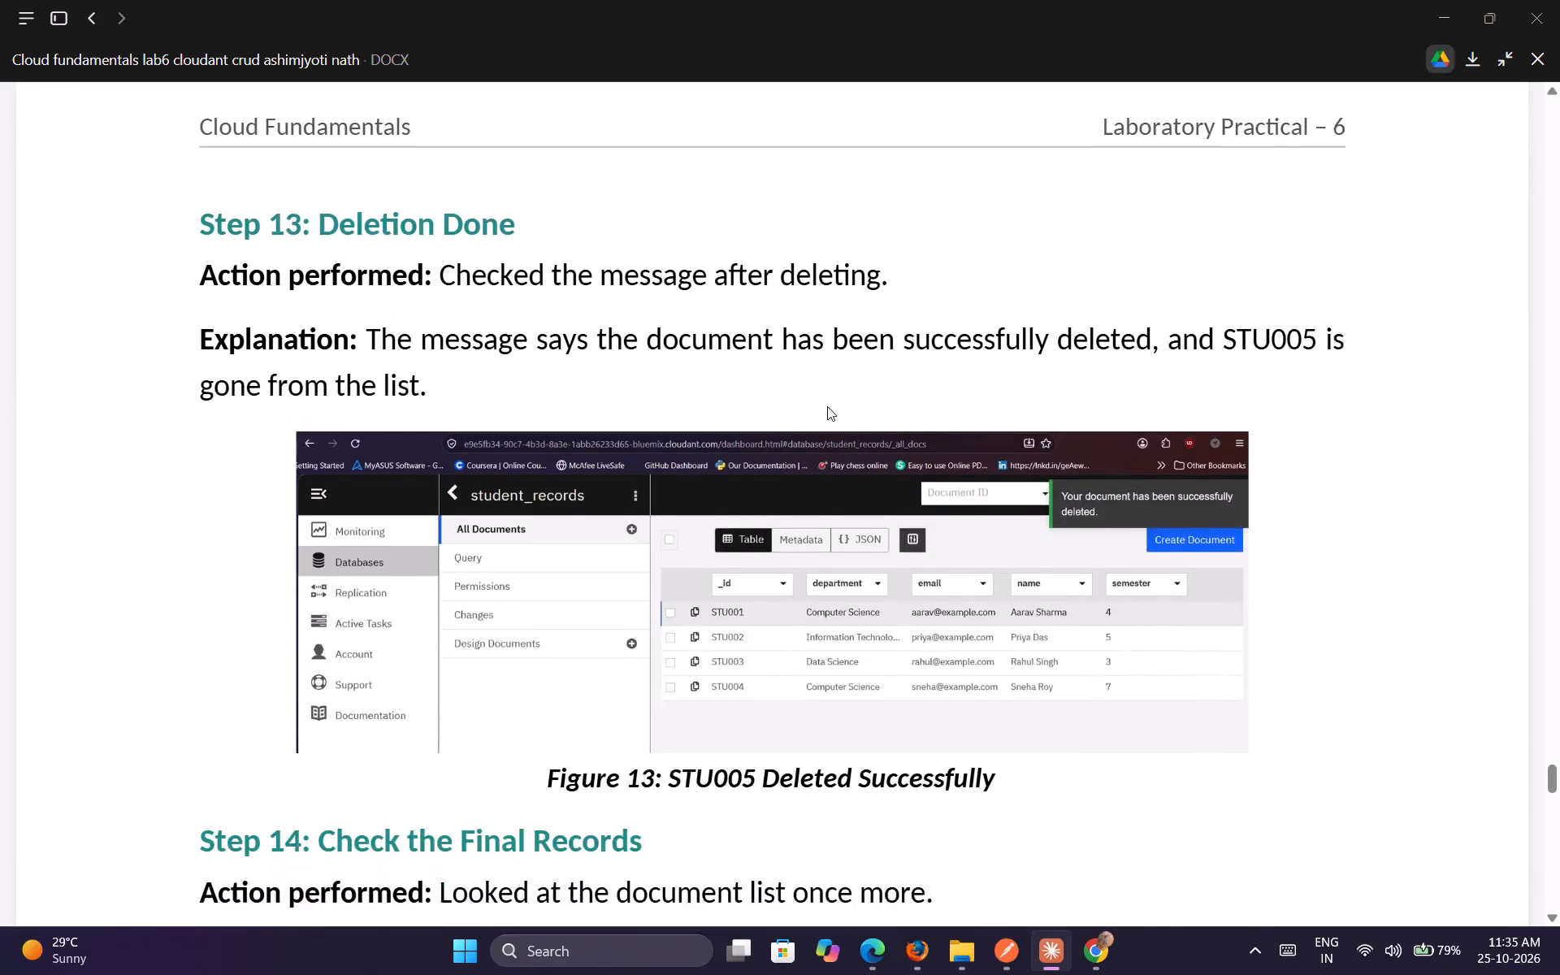
pyautogui.scroll(-1, 827, 406)
pyautogui.scroll(5, 827, 406)
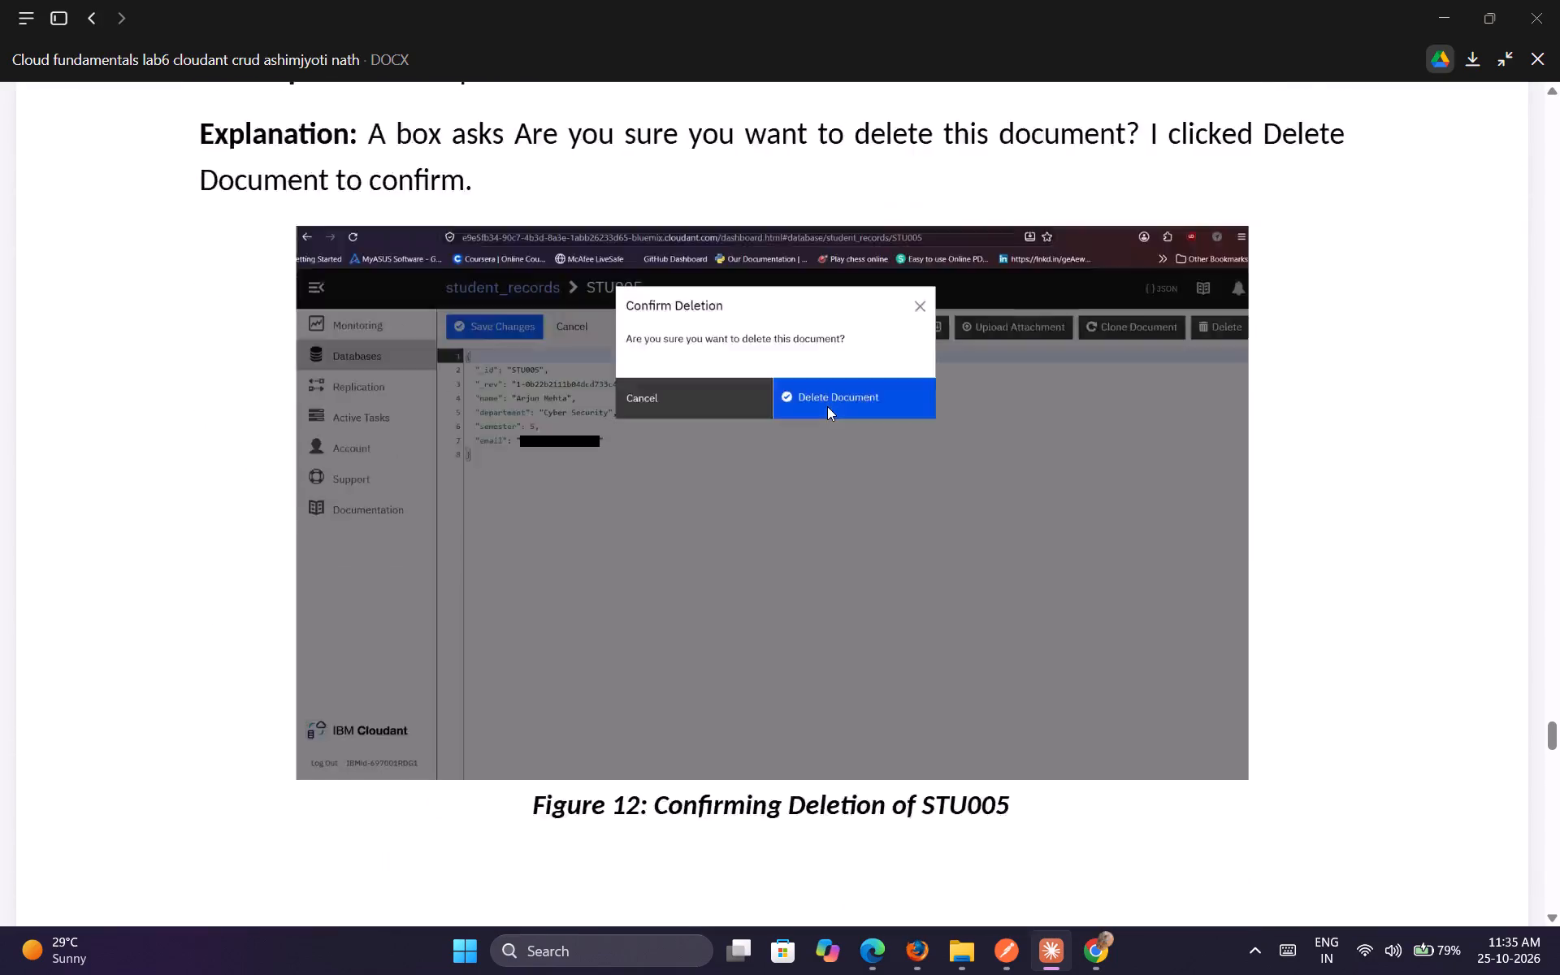
pyautogui.scroll(1, 827, 406)
pyautogui.scroll(-2, 827, 406)
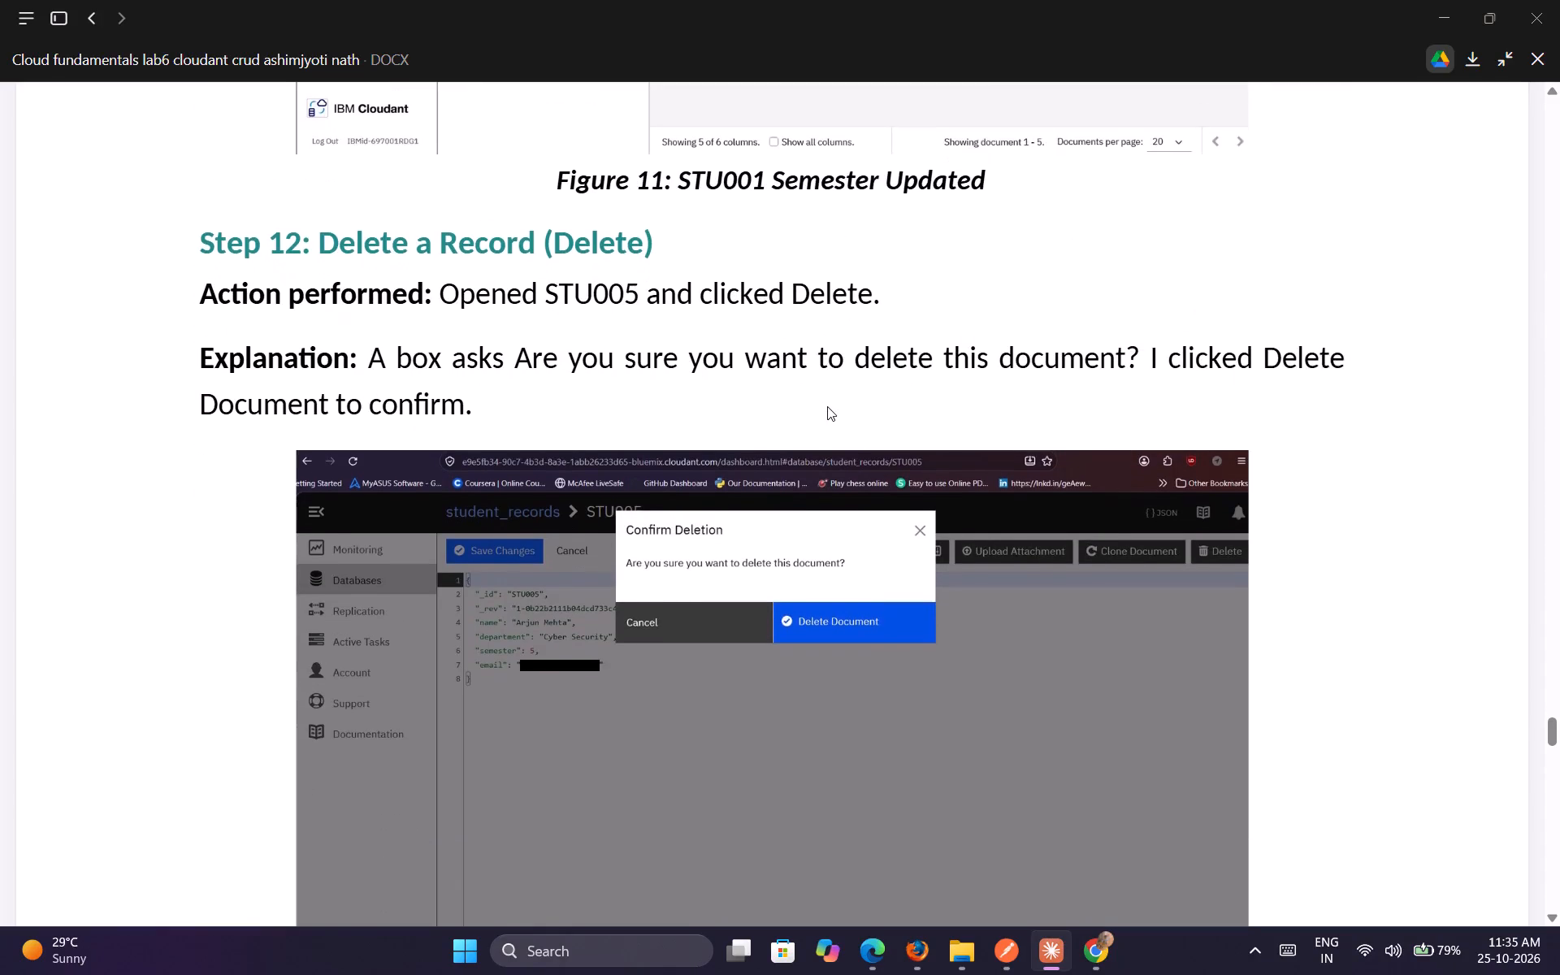
pyautogui.scroll(-3, 827, 406)
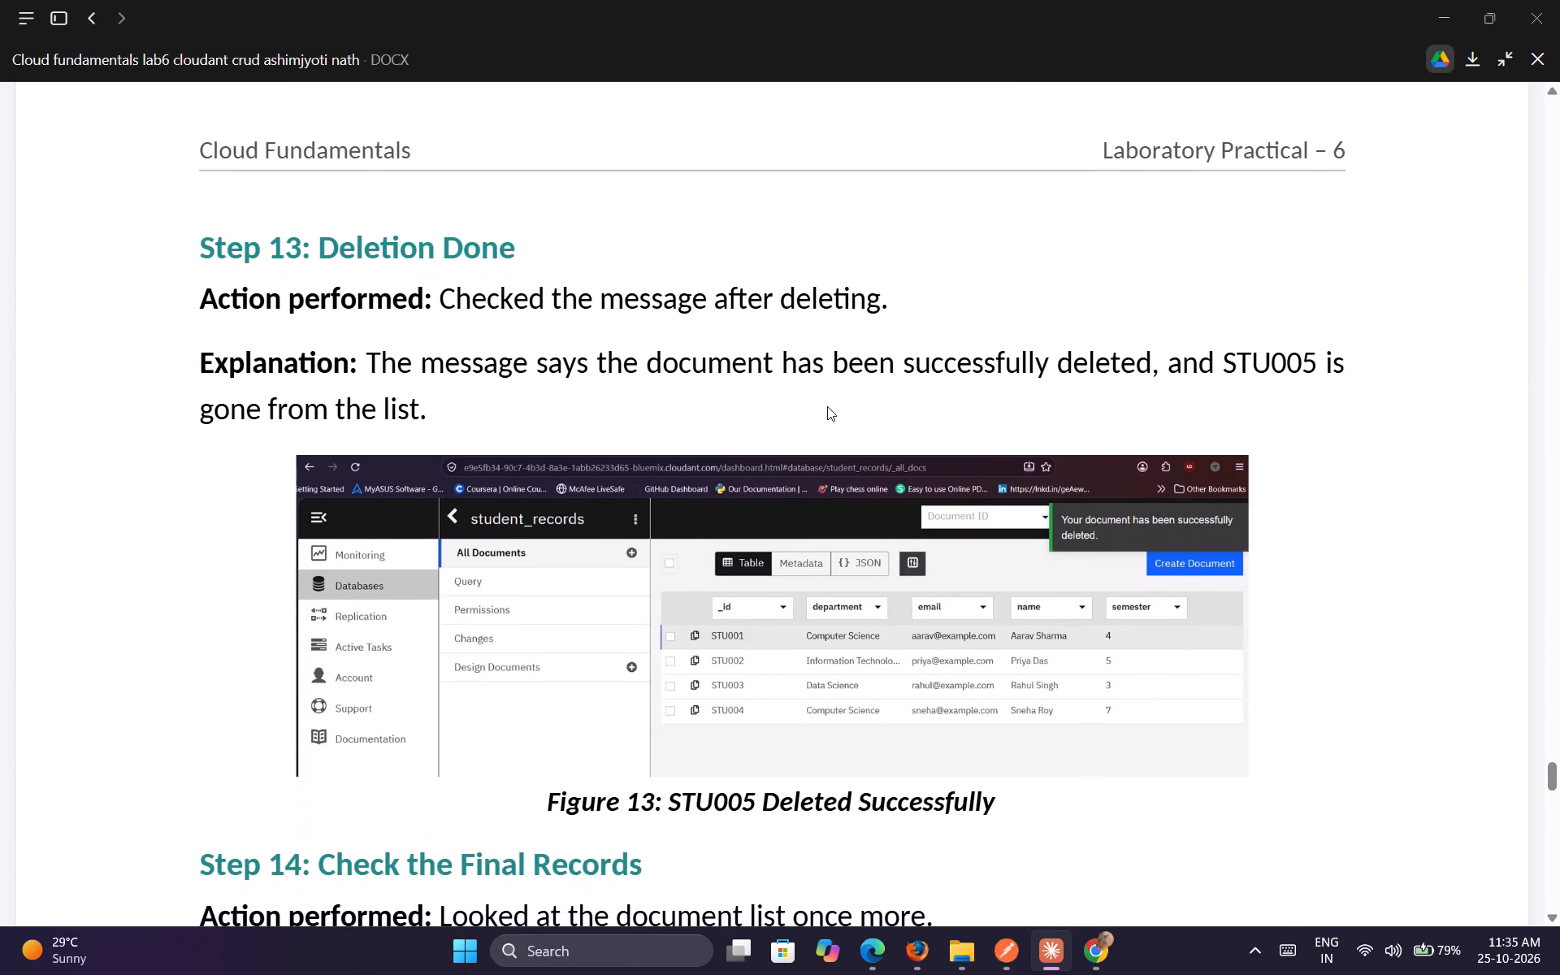
# Review Step 14, Check the Final Records, with Figure 14, and the Observation and Result sections through the end of page 11.
pyautogui.scroll(-3, 827, 406)
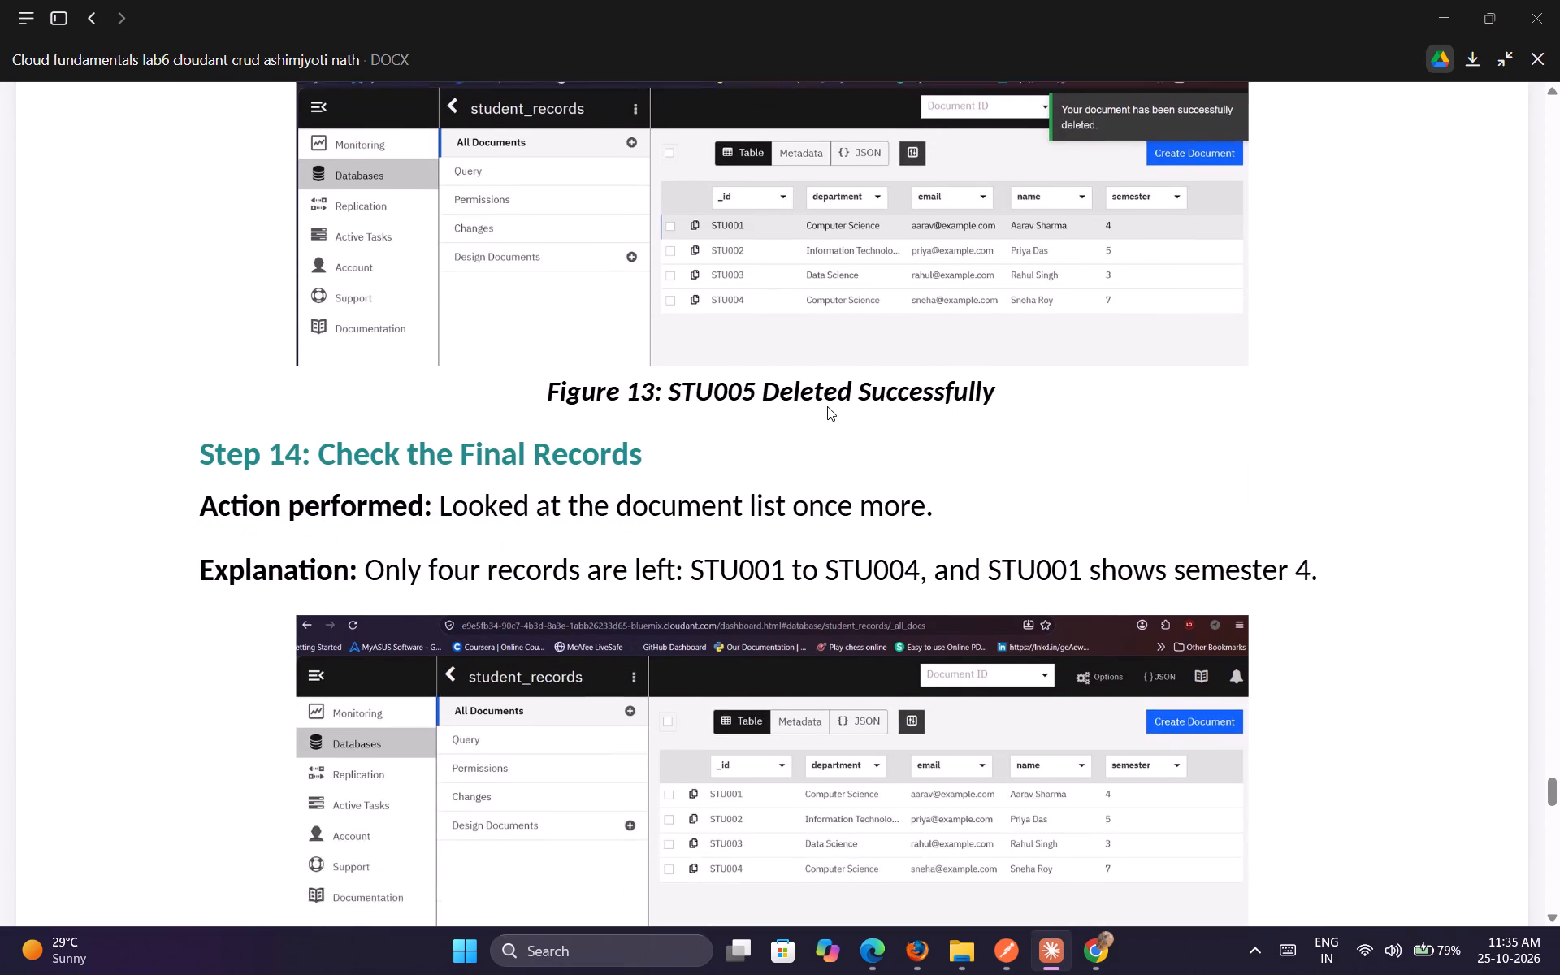
pyautogui.scroll(-4, 827, 406)
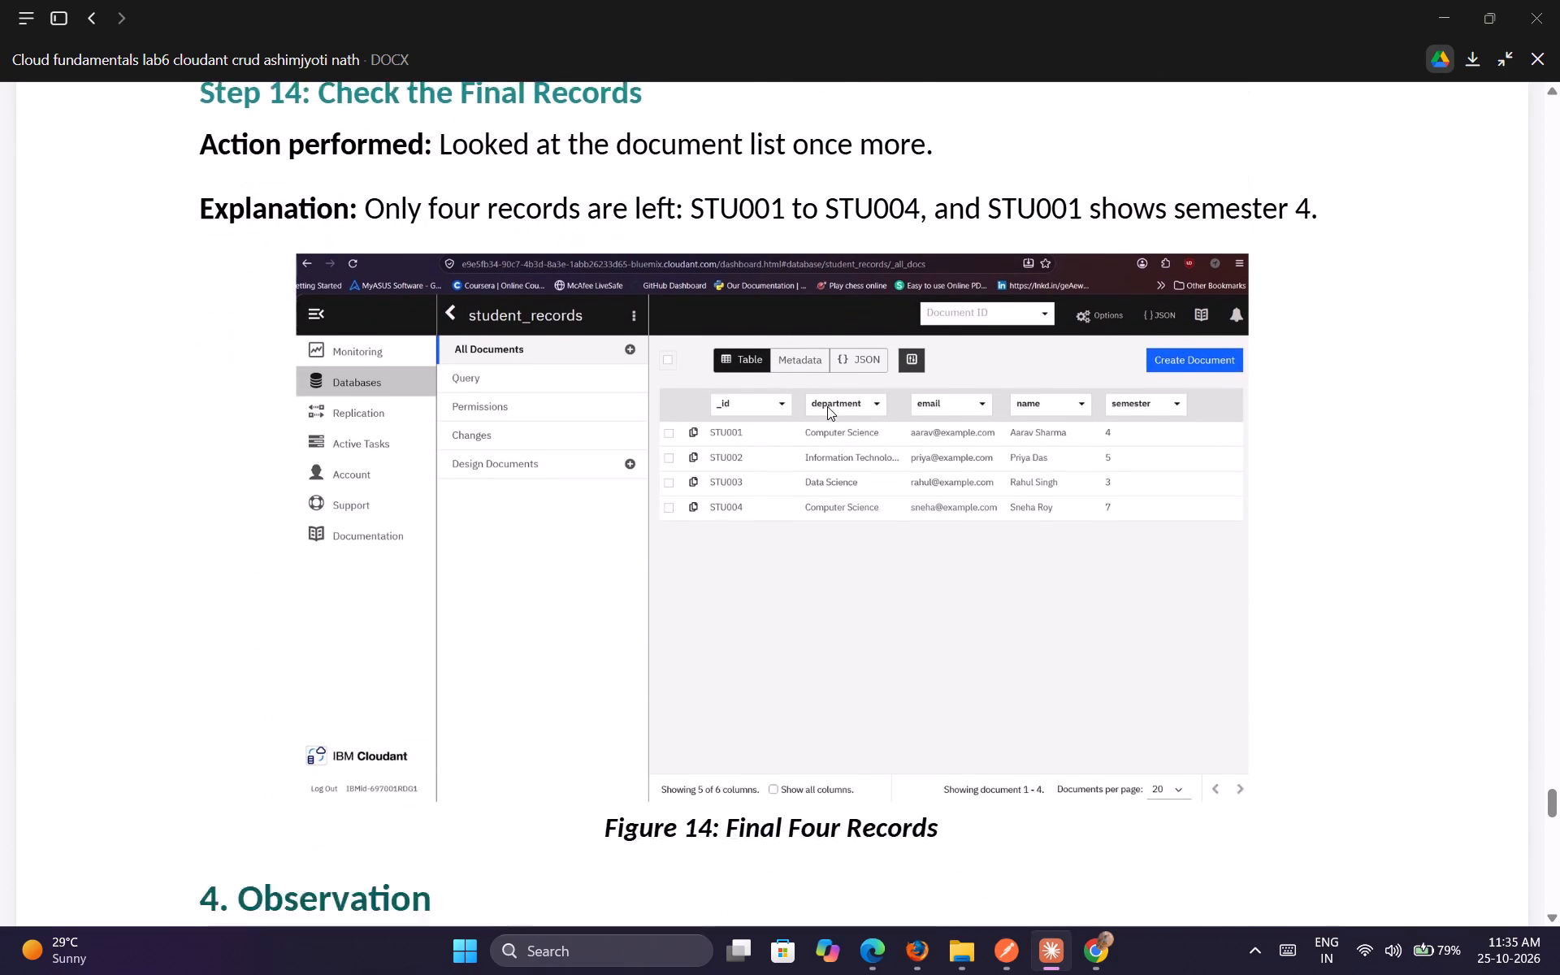
pyautogui.scroll(-3, 827, 406)
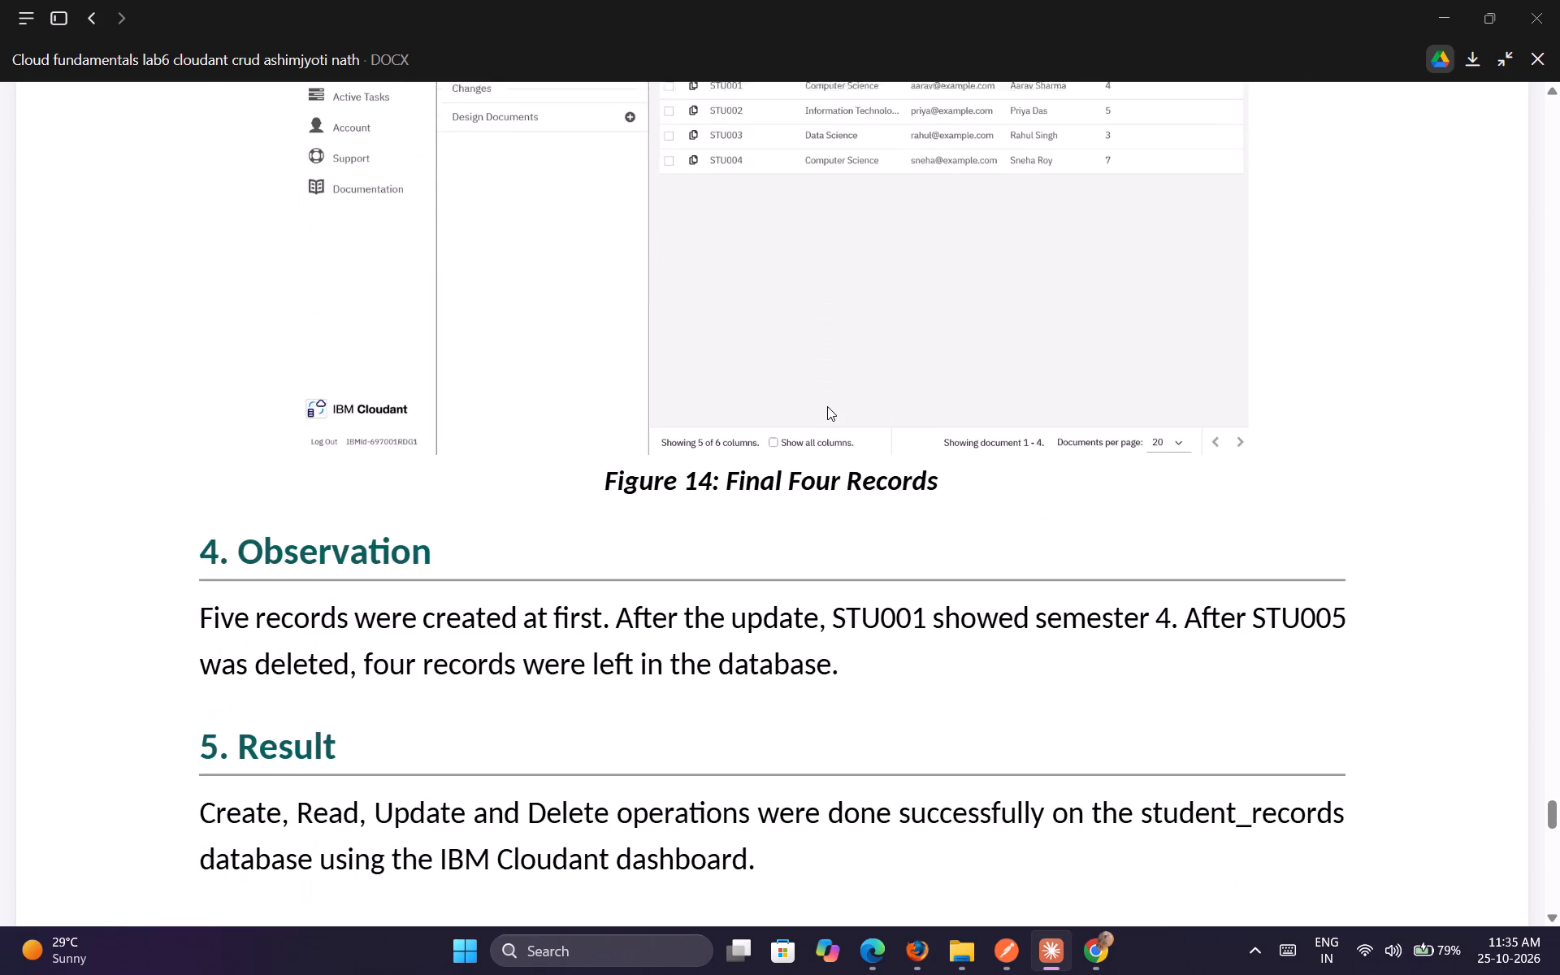
pyautogui.scroll(-6, 827, 406)
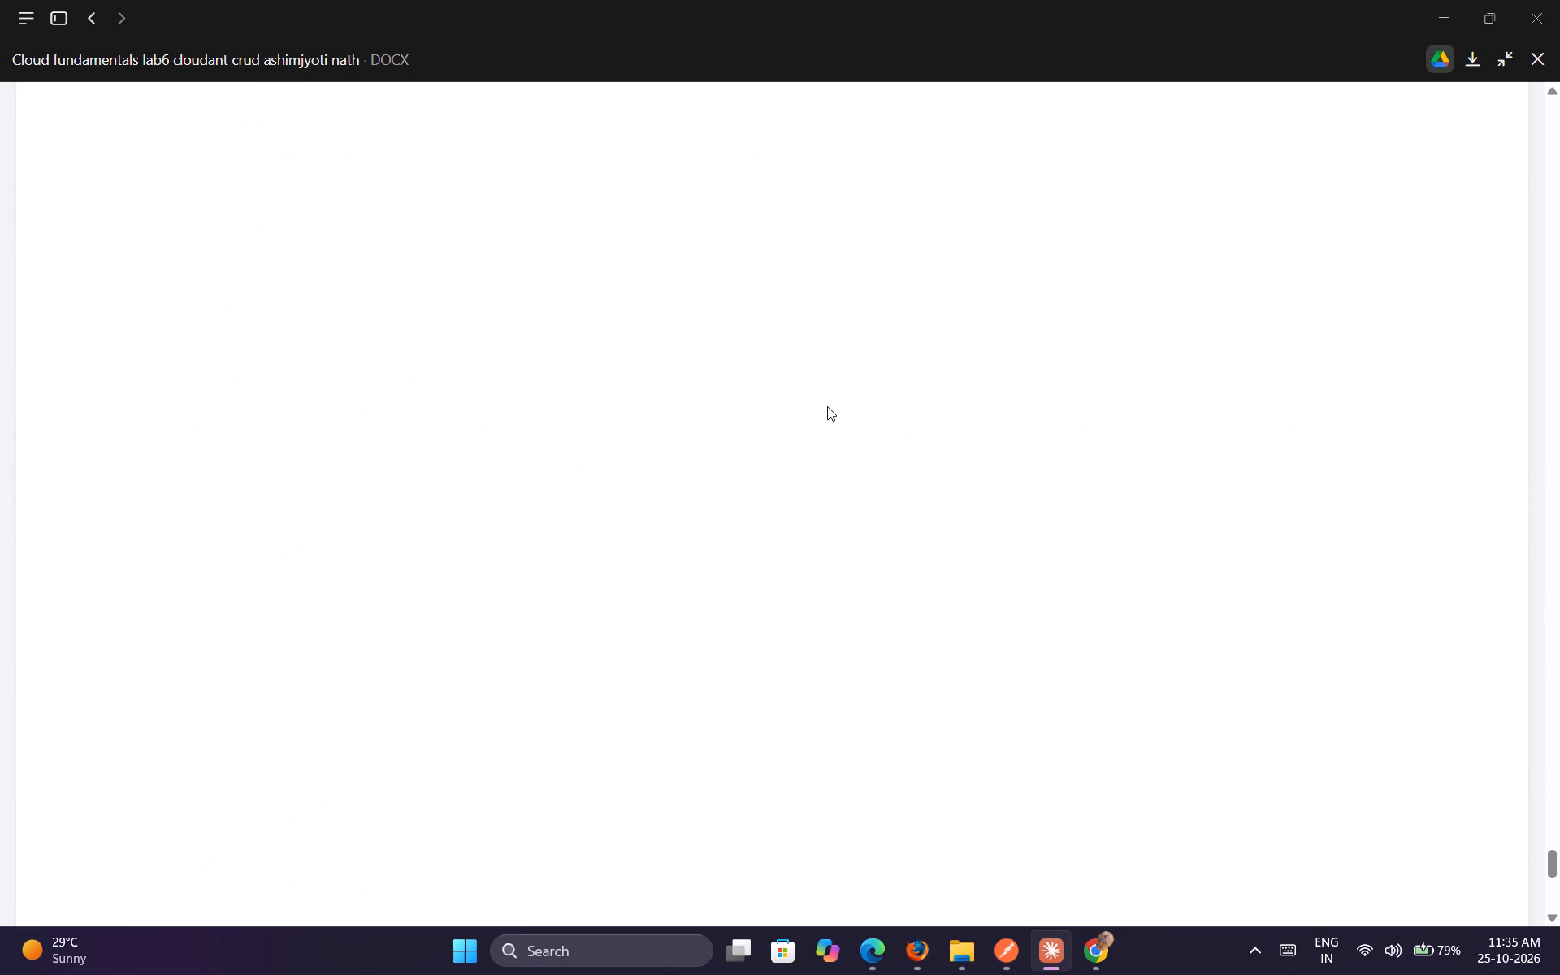
pyautogui.scroll(-2, 827, 406)
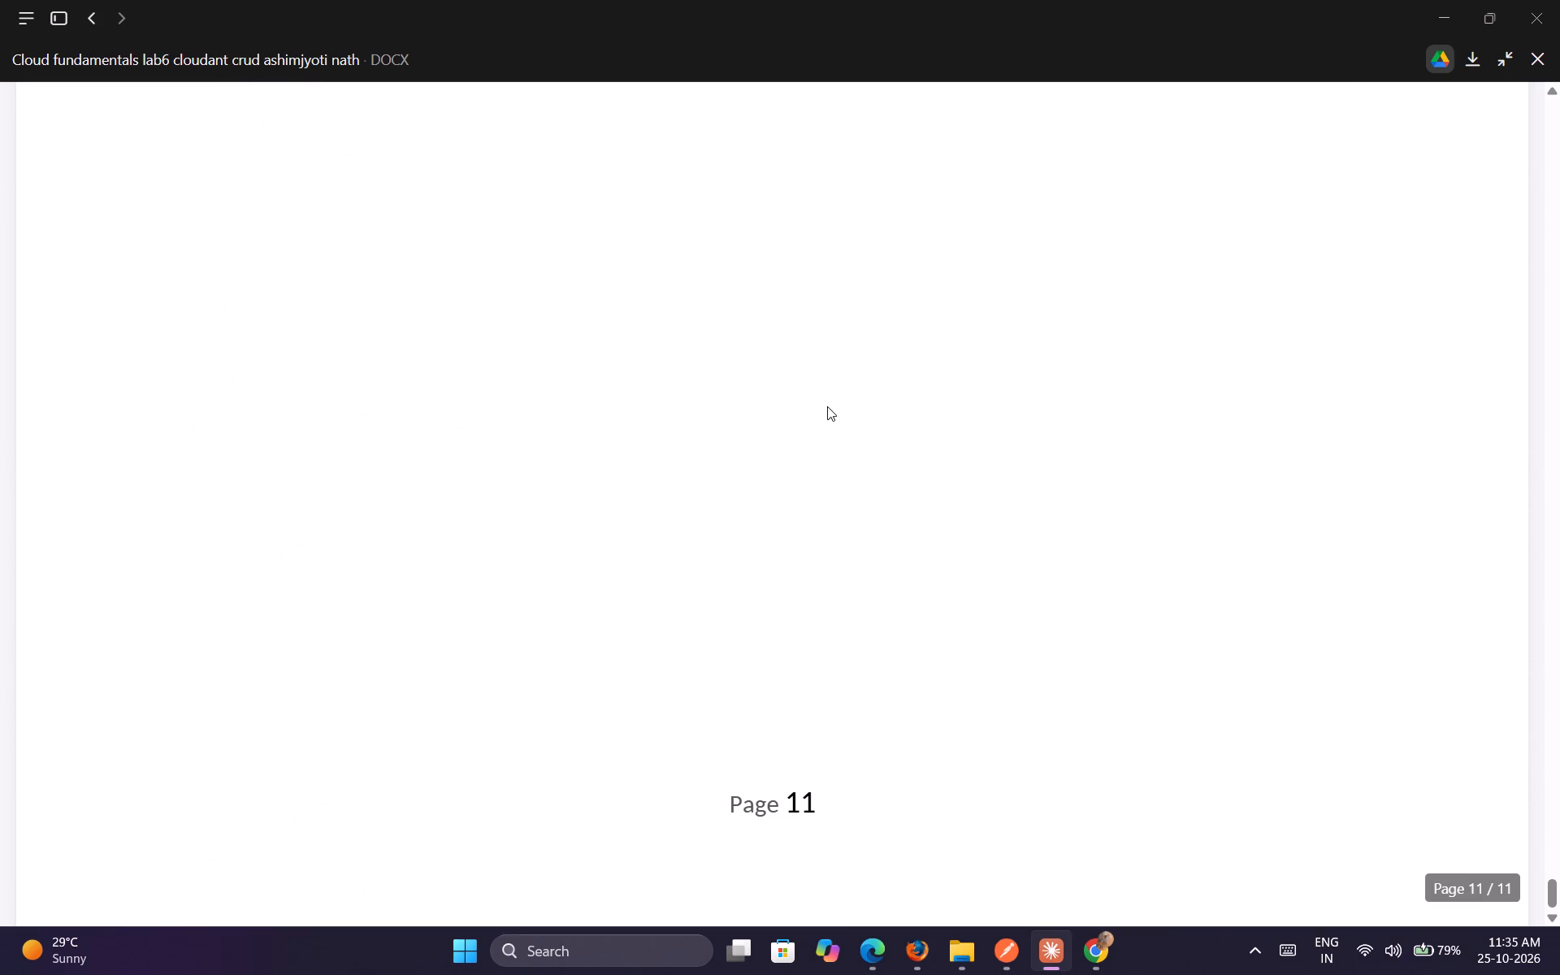
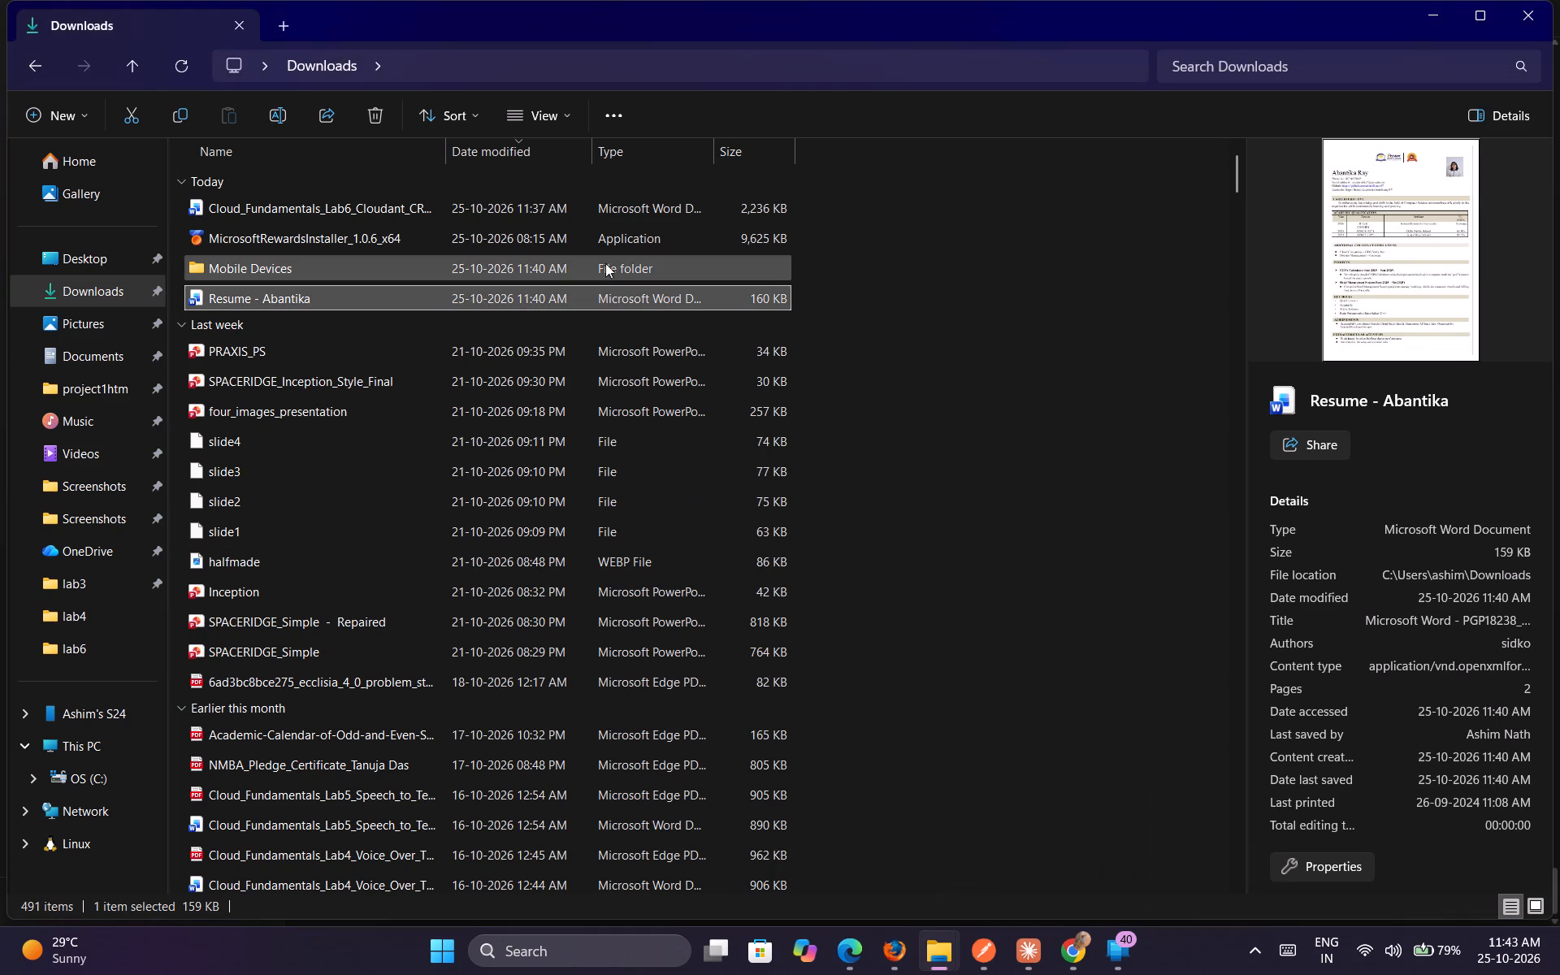
pyautogui.doubleClick(565, 219)
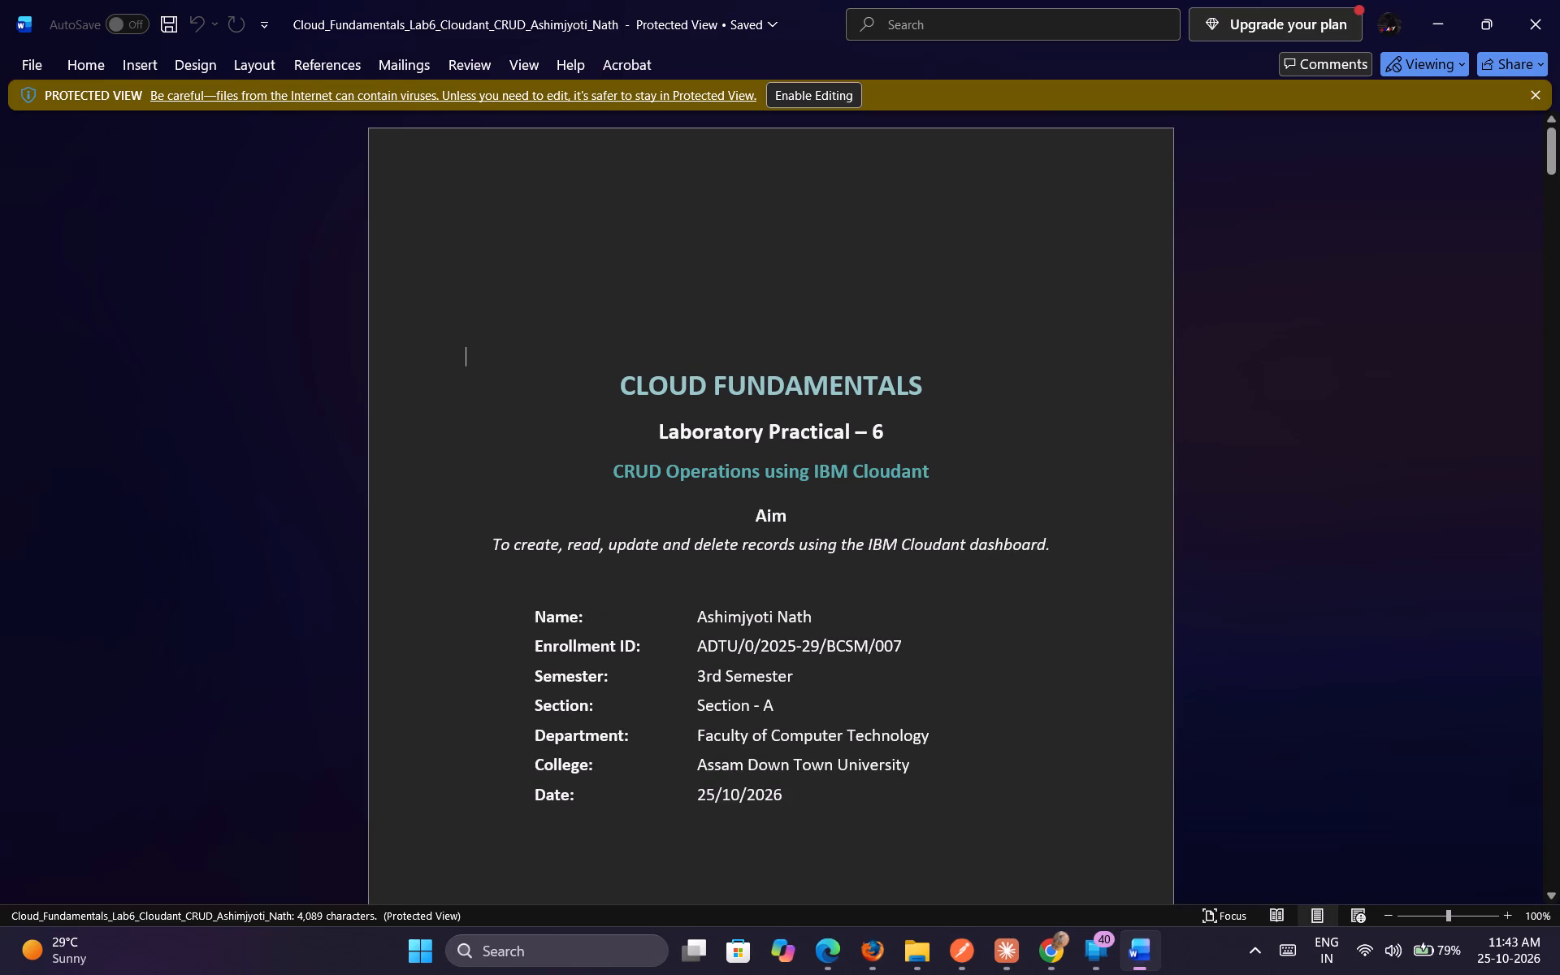
pyautogui.click(824, 95)
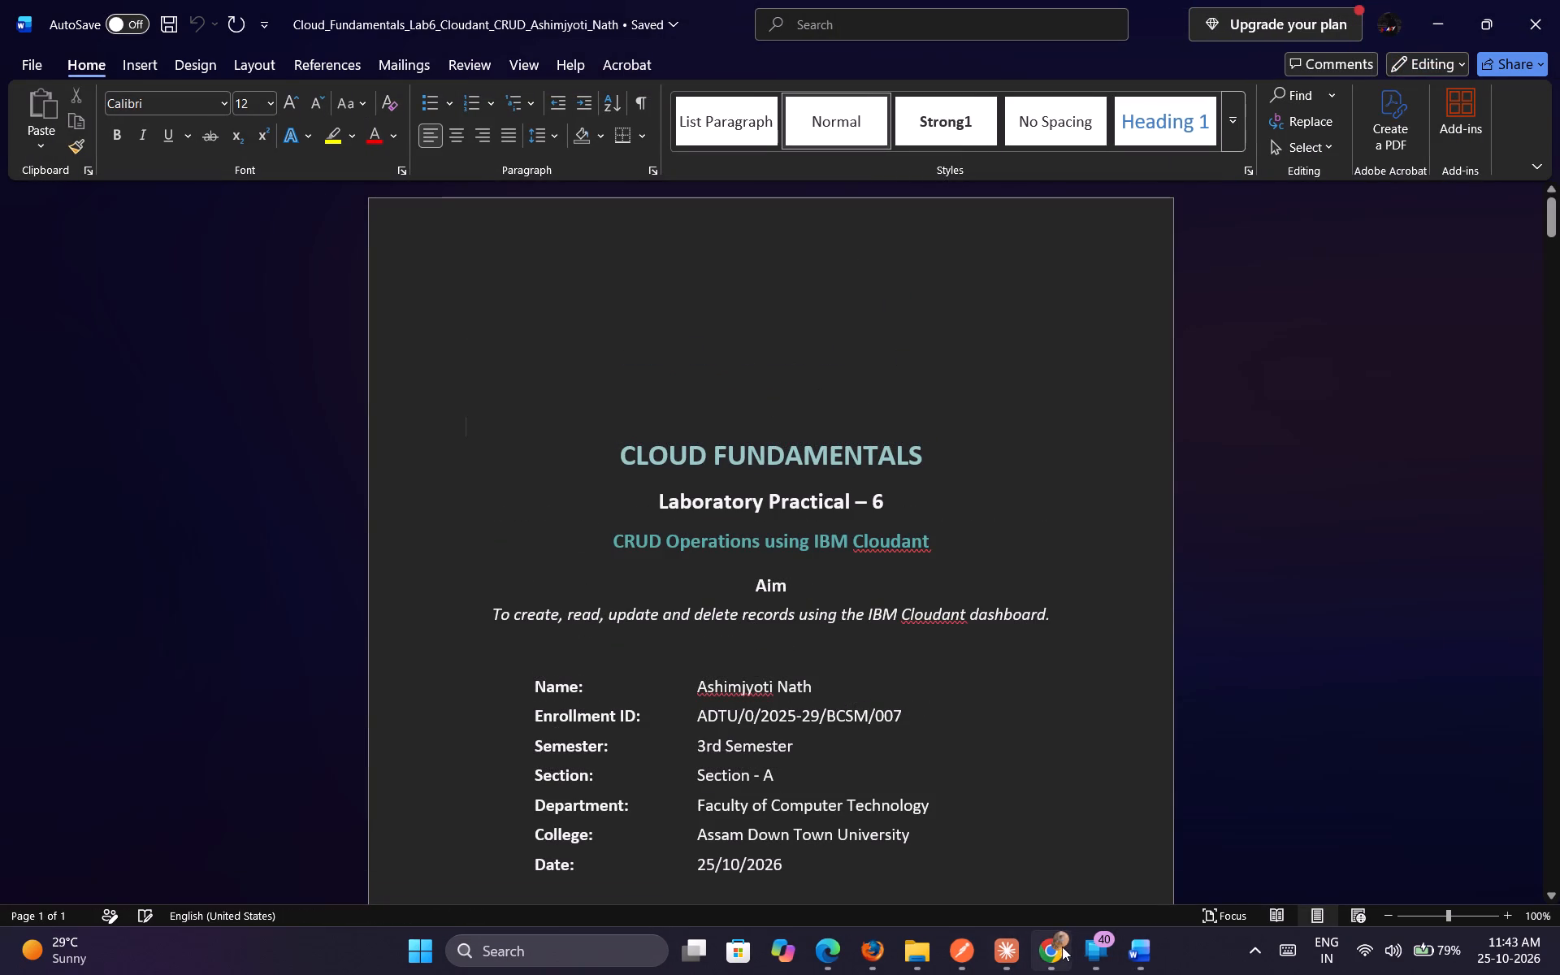
# Open the resume document from Downloads in Word and cut the Assam down town university logo from its header.
pyautogui.click(928, 951)
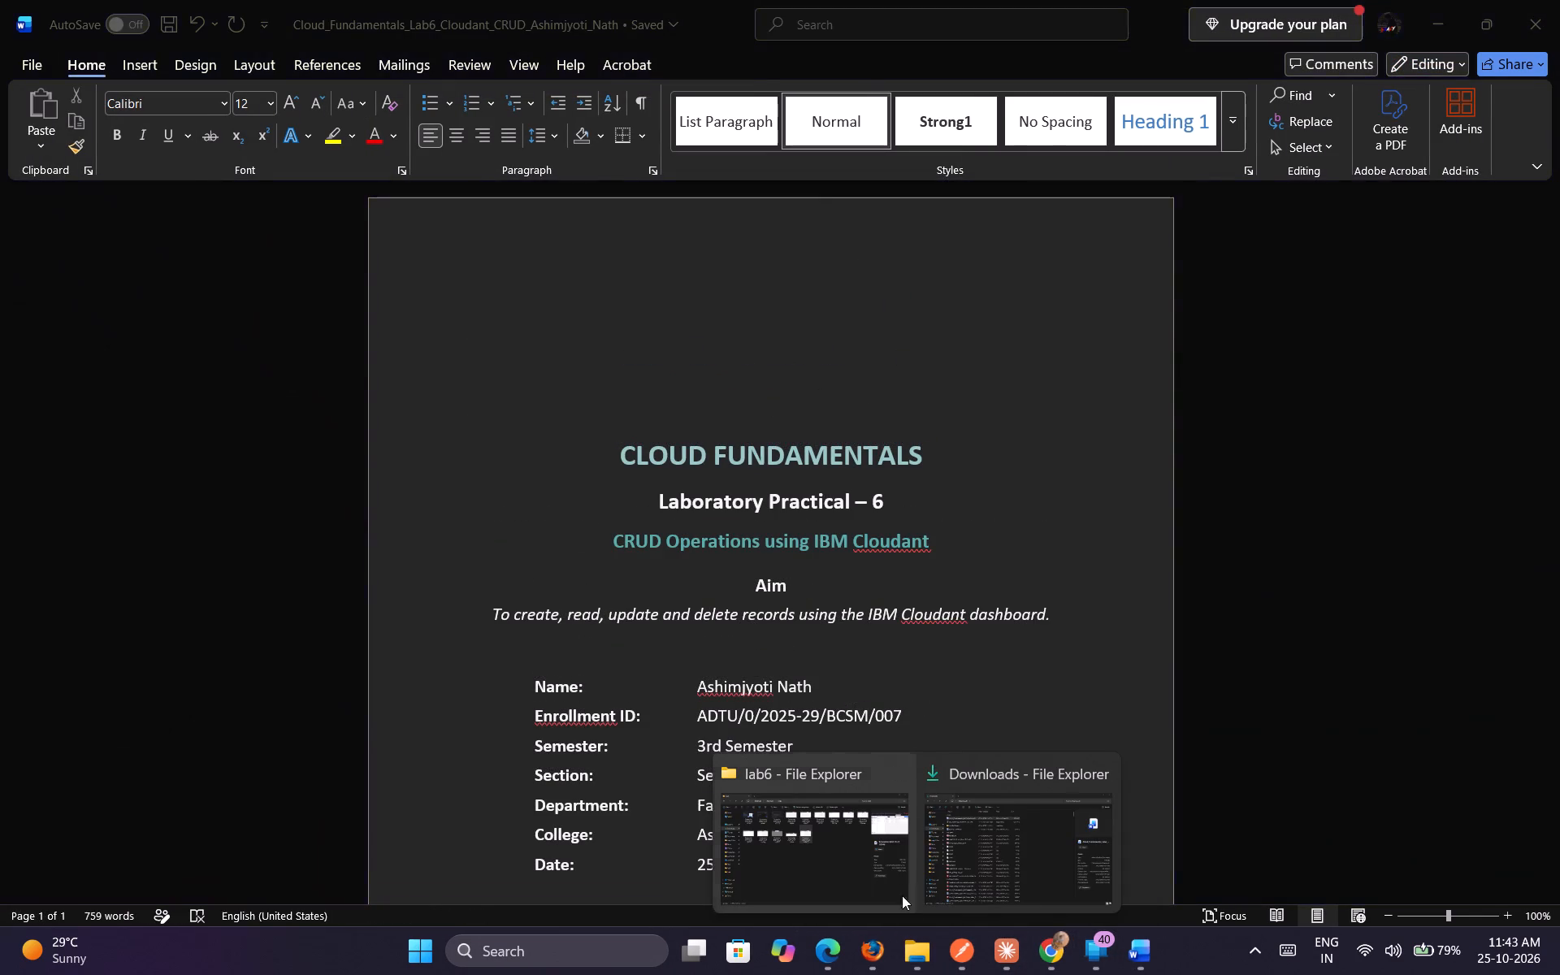
pyautogui.click(898, 889)
pyautogui.click(121, 277)
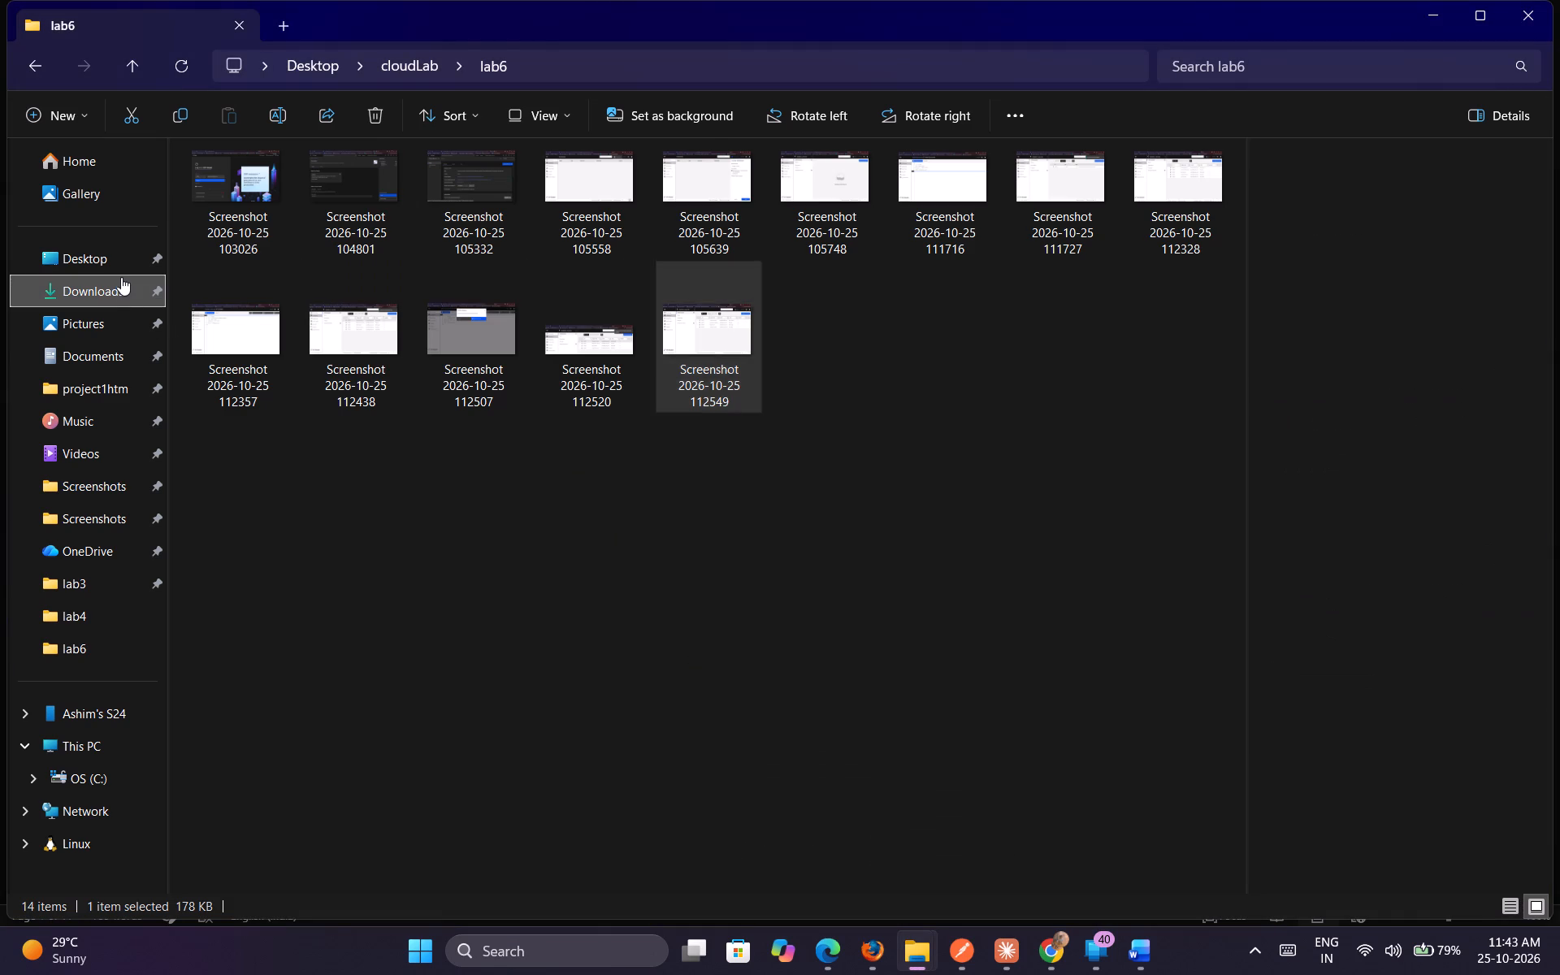
pyautogui.click(107, 261)
pyautogui.click(144, 300)
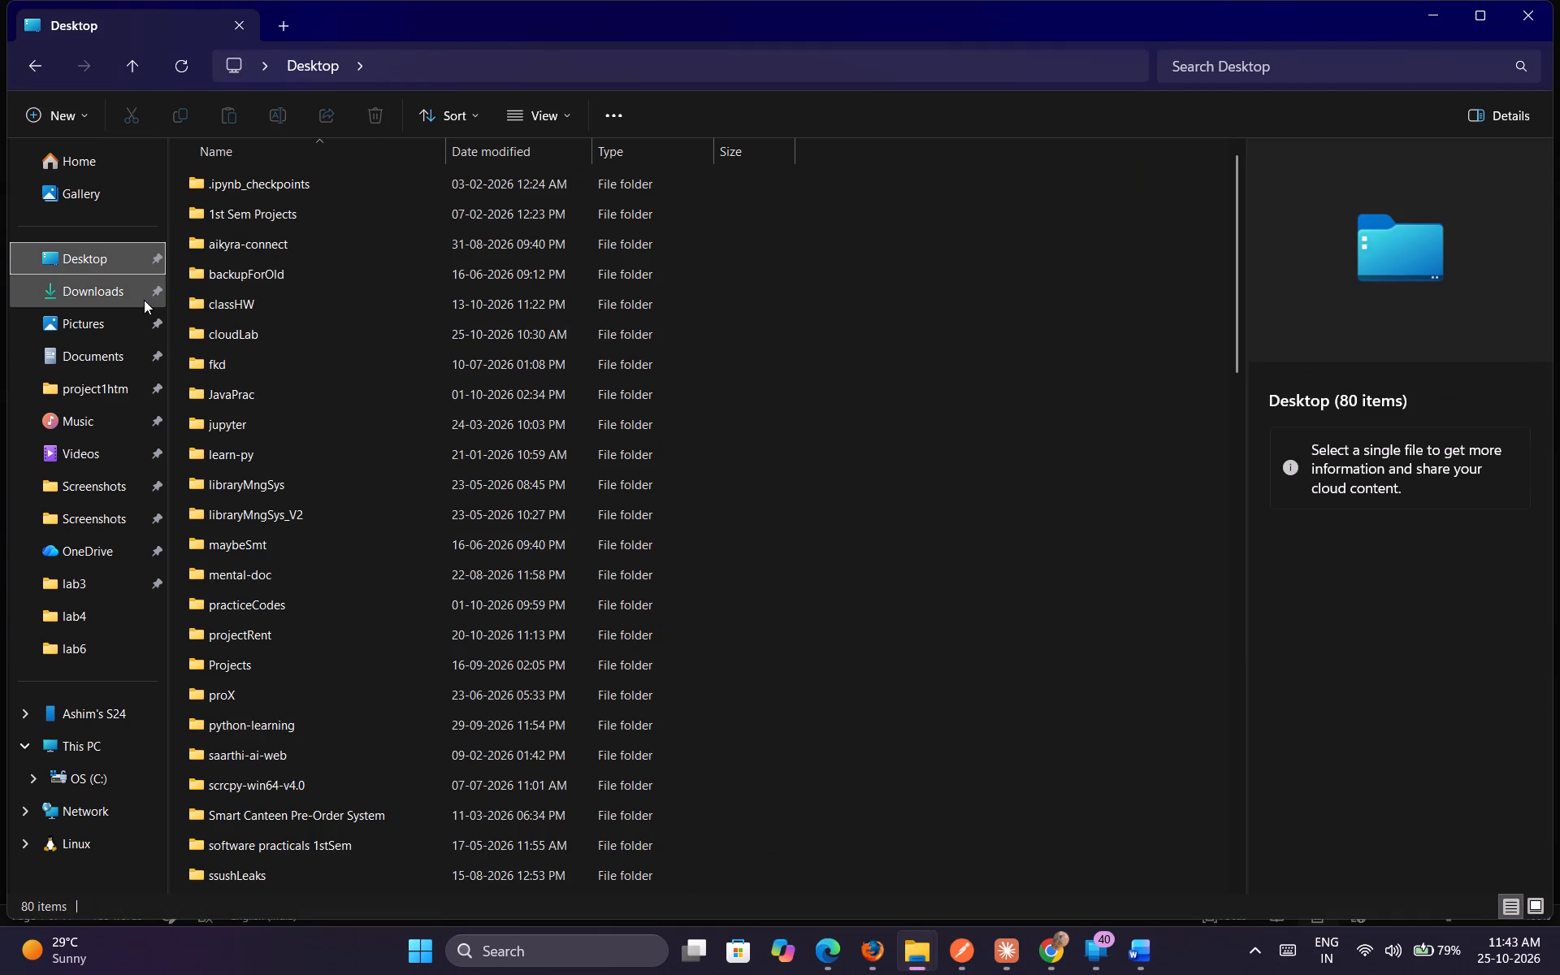
pyautogui.doubleClick(275, 206)
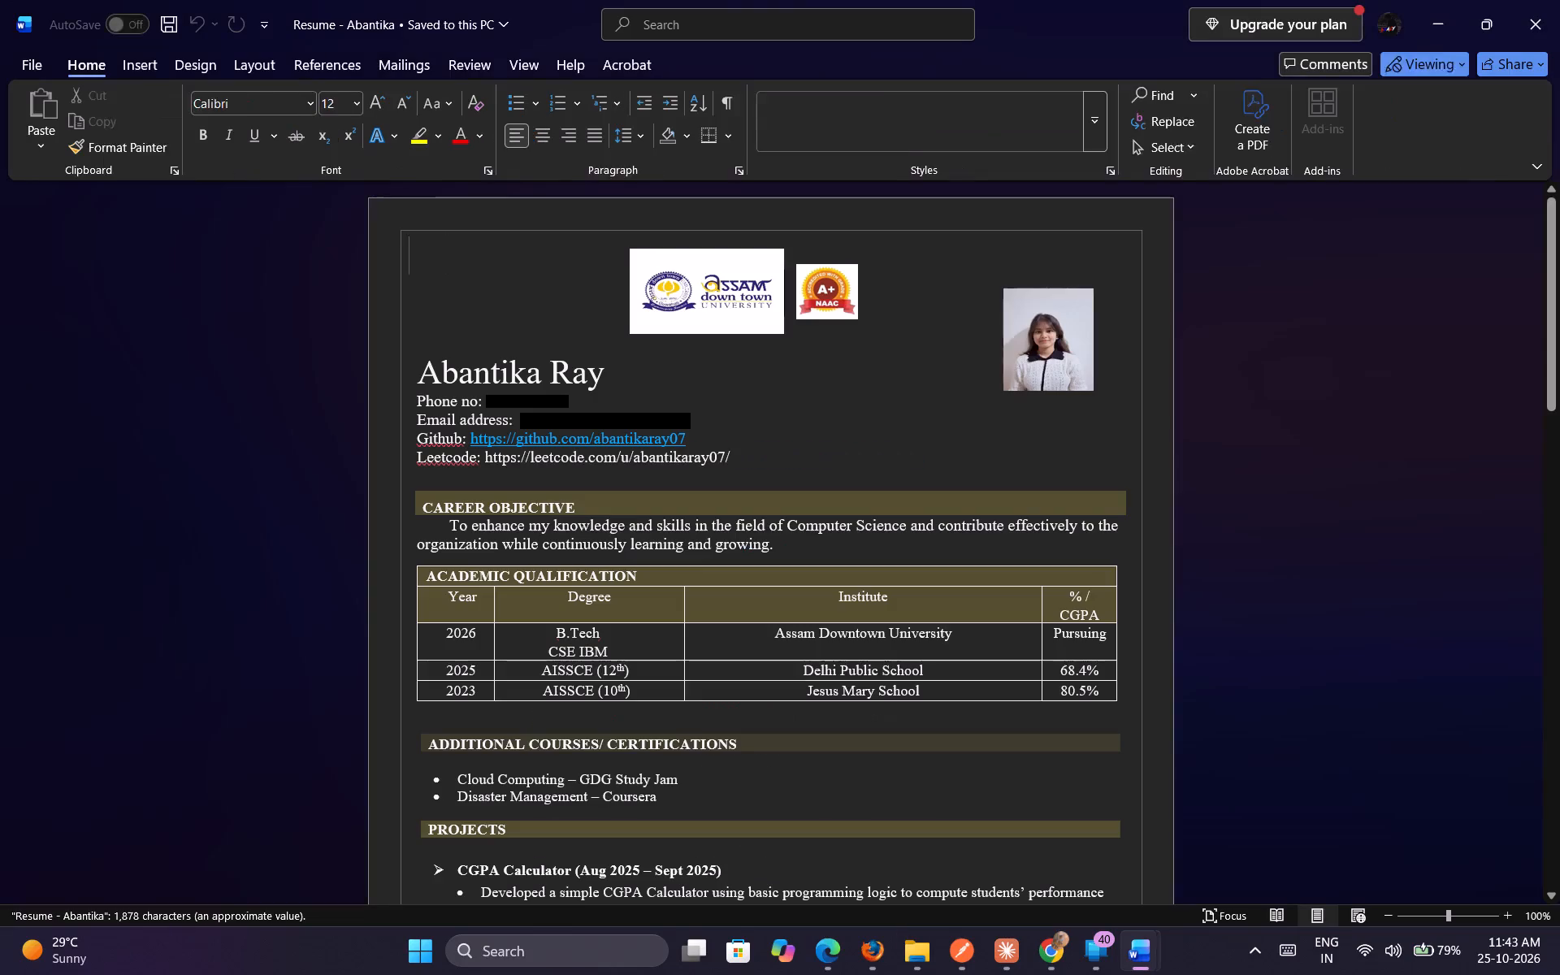
pyautogui.click(688, 291)
pyautogui.rightClick(688, 291)
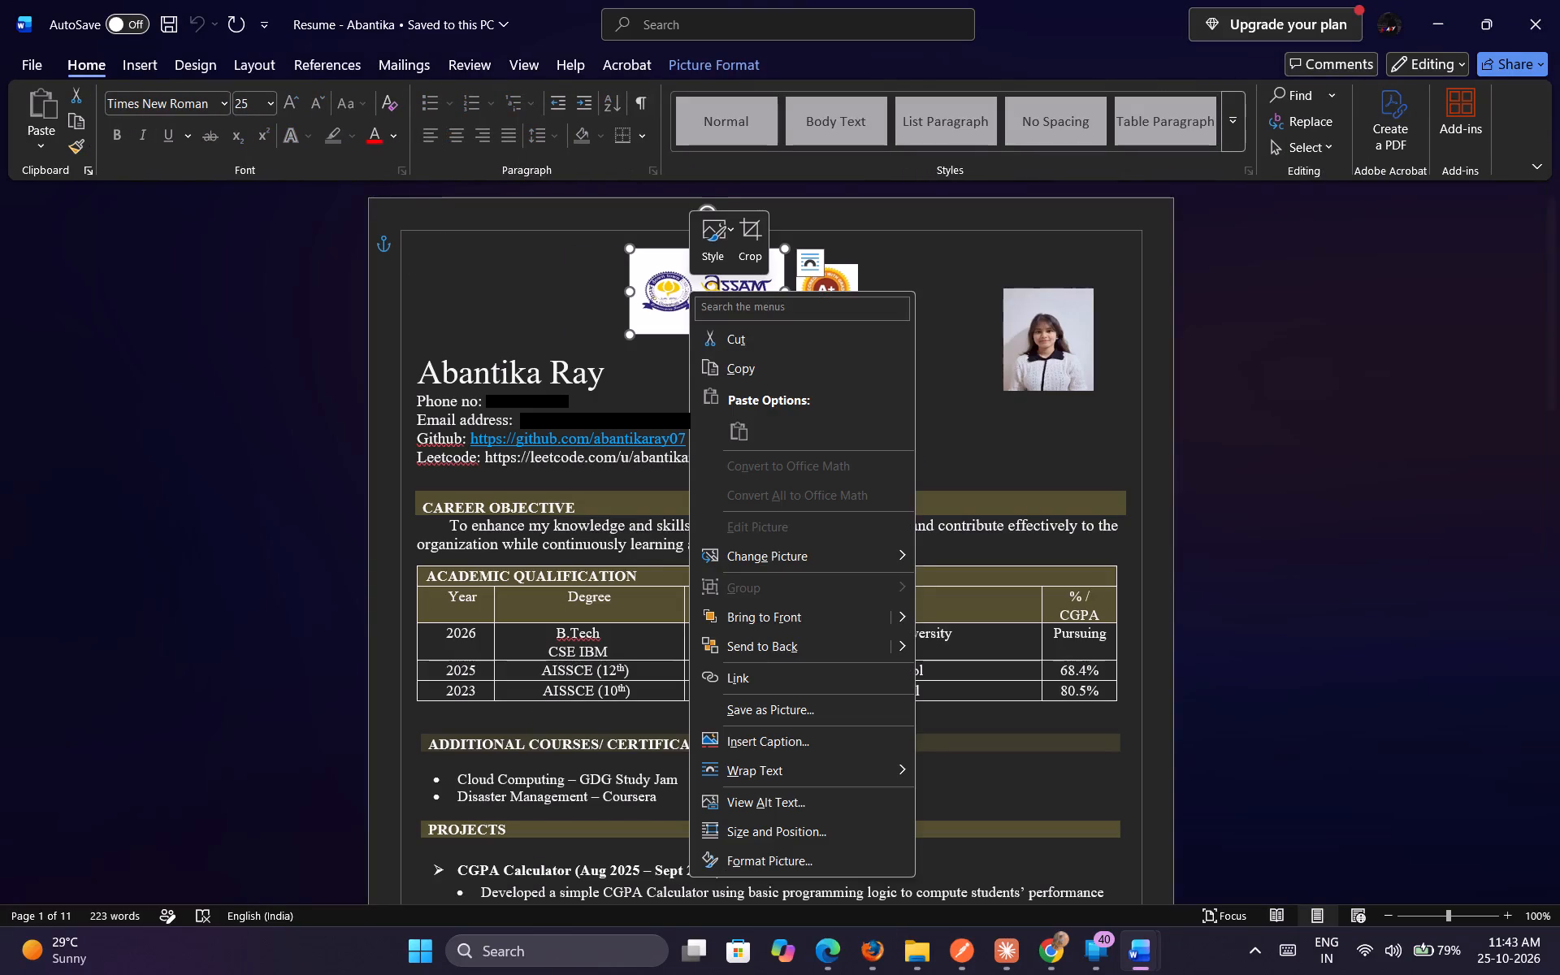
pyautogui.click(739, 344)
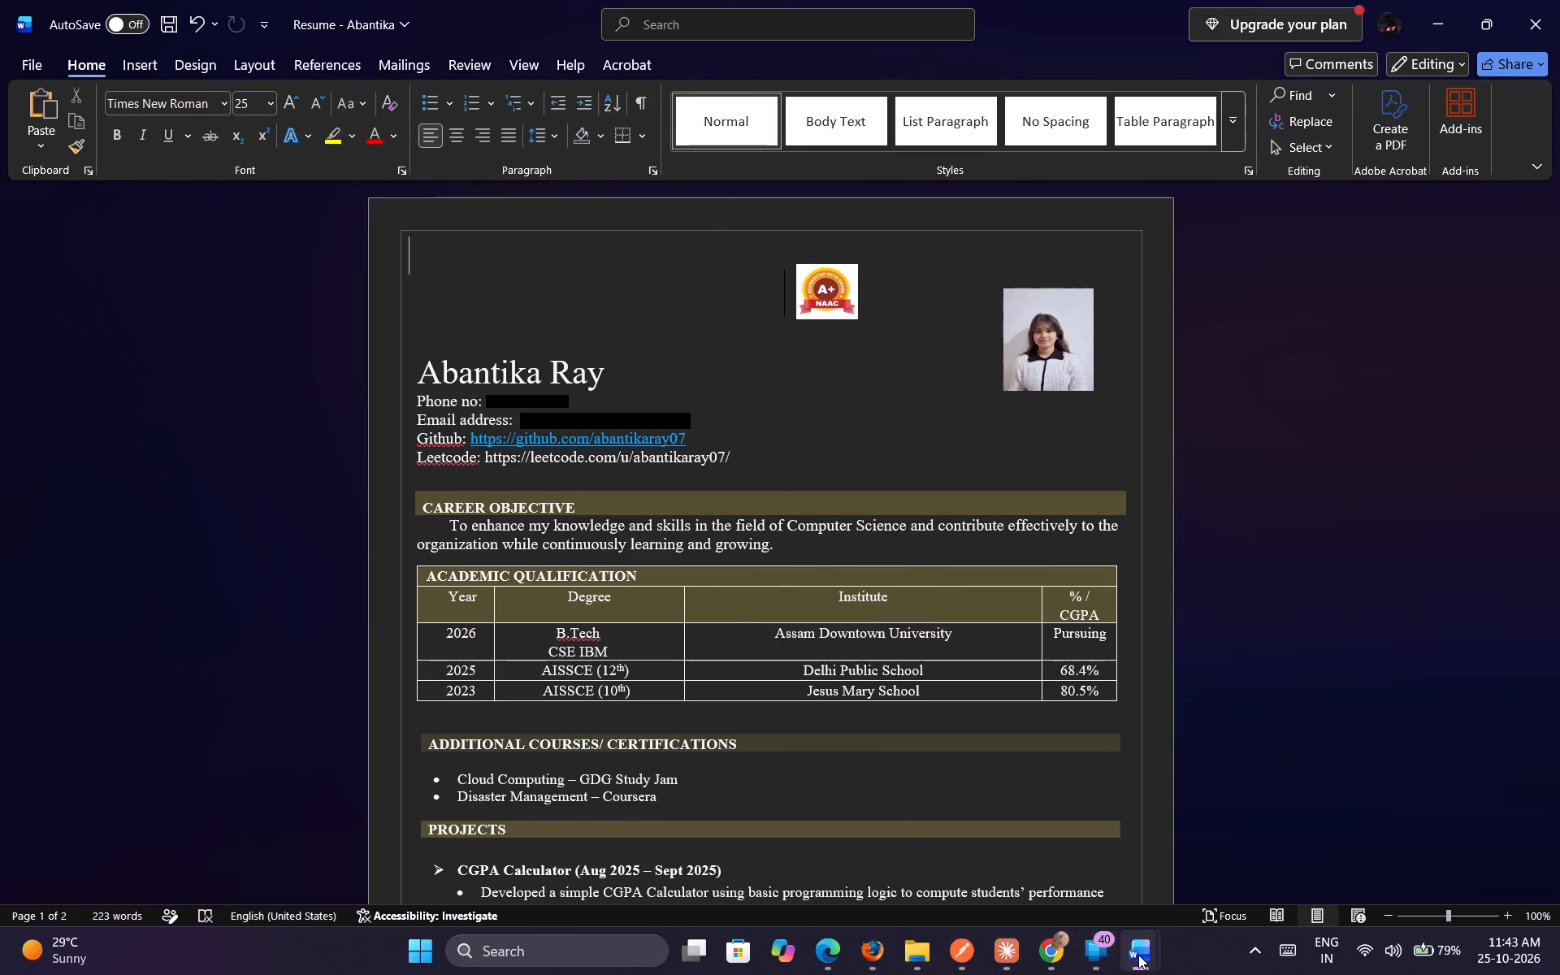
# Paste the university logo into the Lab 6 document's cover page and position it roughly centred above the CLOUD FUNDAMENTALS title.
pyautogui.click(1098, 882)
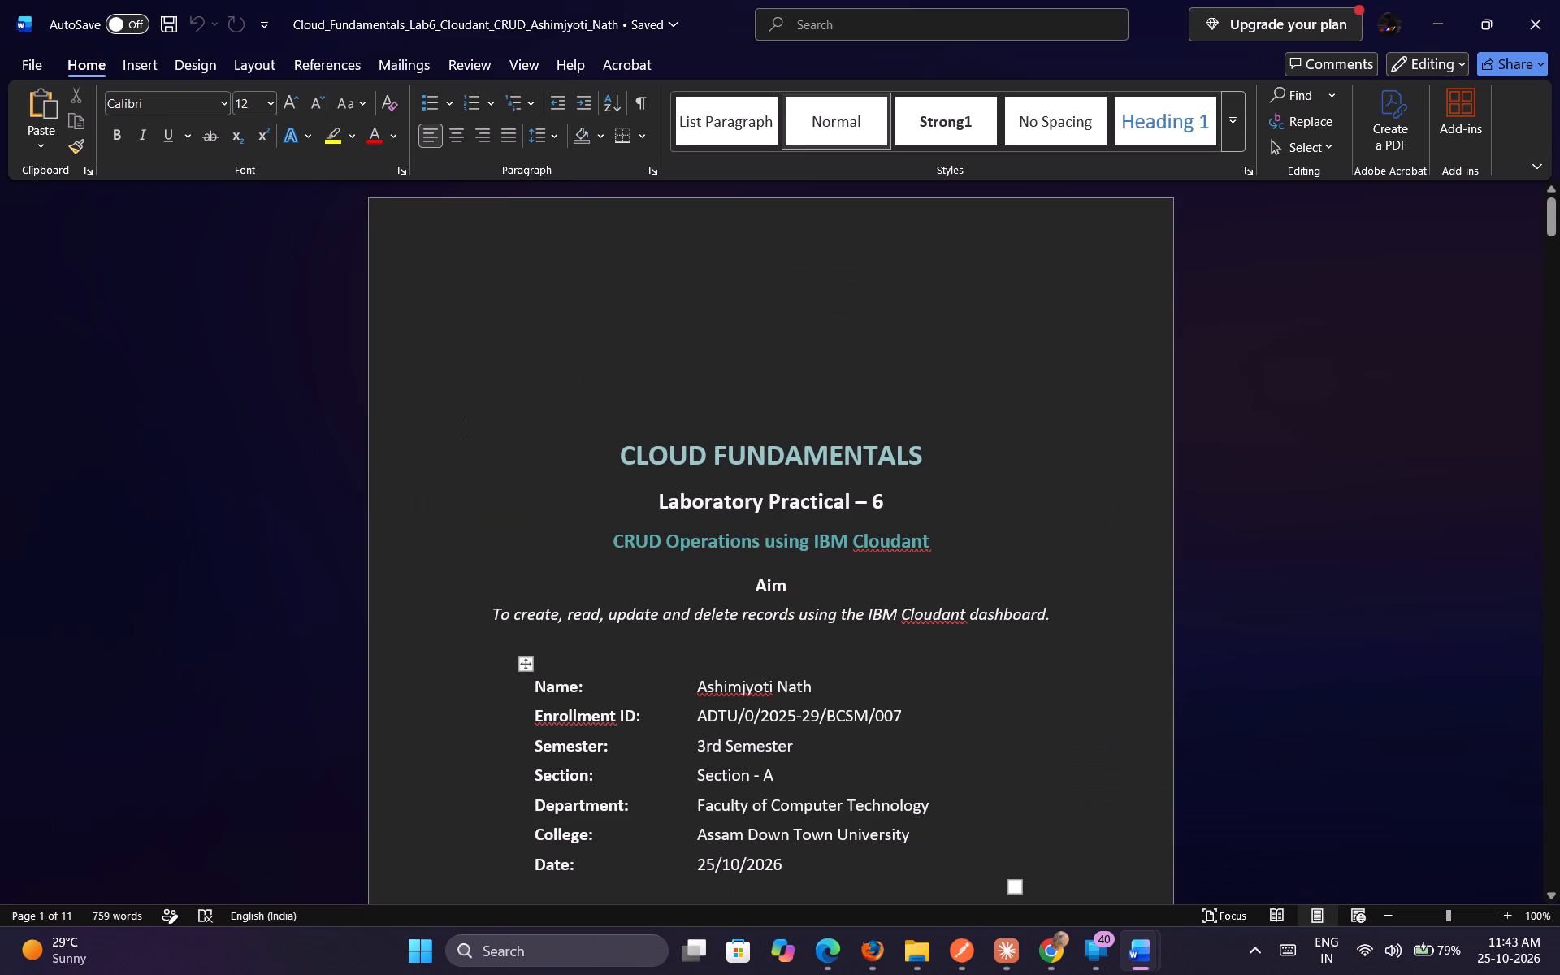
pyautogui.hotkey('ctrl', 'v')
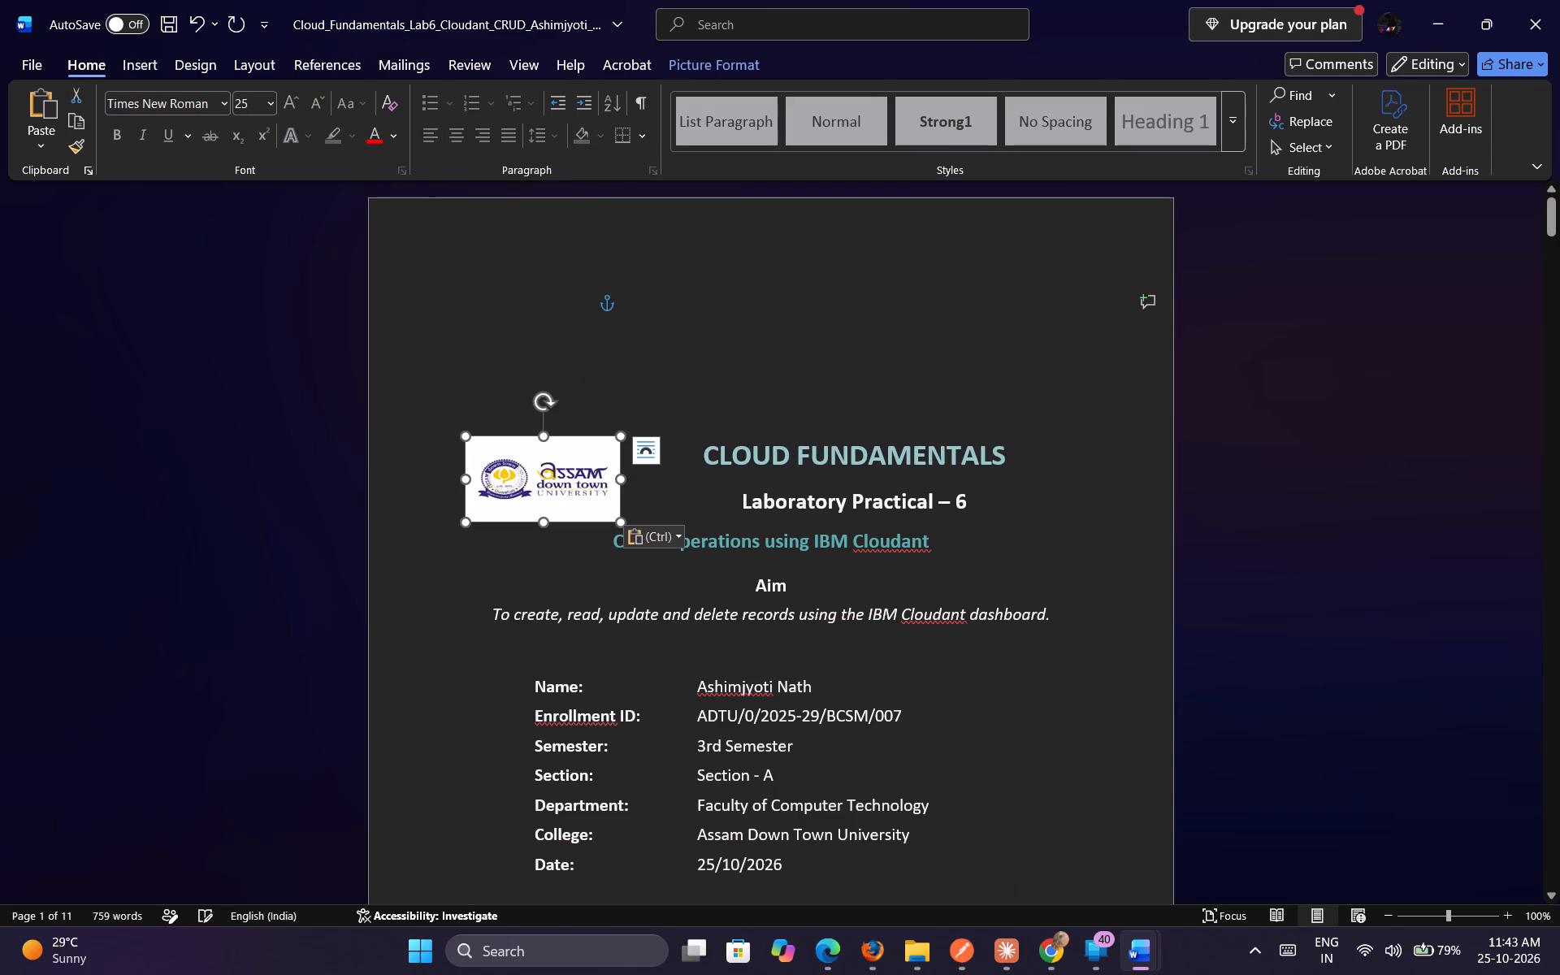
pyautogui.moveTo(563, 475); pyautogui.dragTo(764, 354)
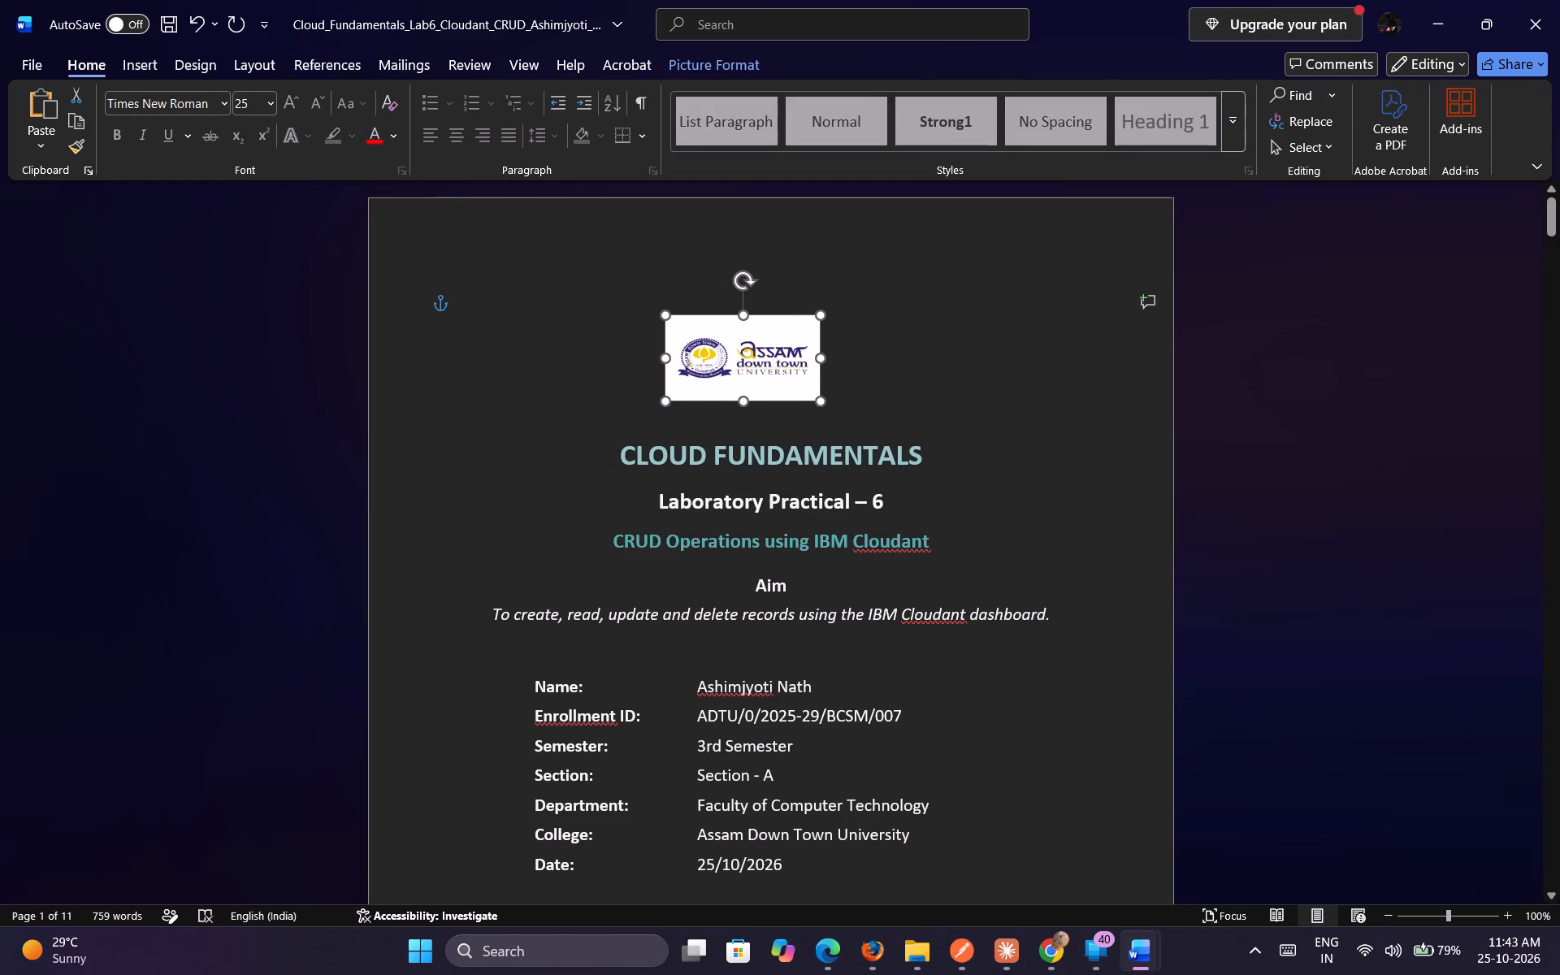
pyautogui.moveTo(764, 354); pyautogui.dragTo(787, 348)
pyautogui.click(1248, 448)
pyautogui.scroll(-1, 1248, 448)
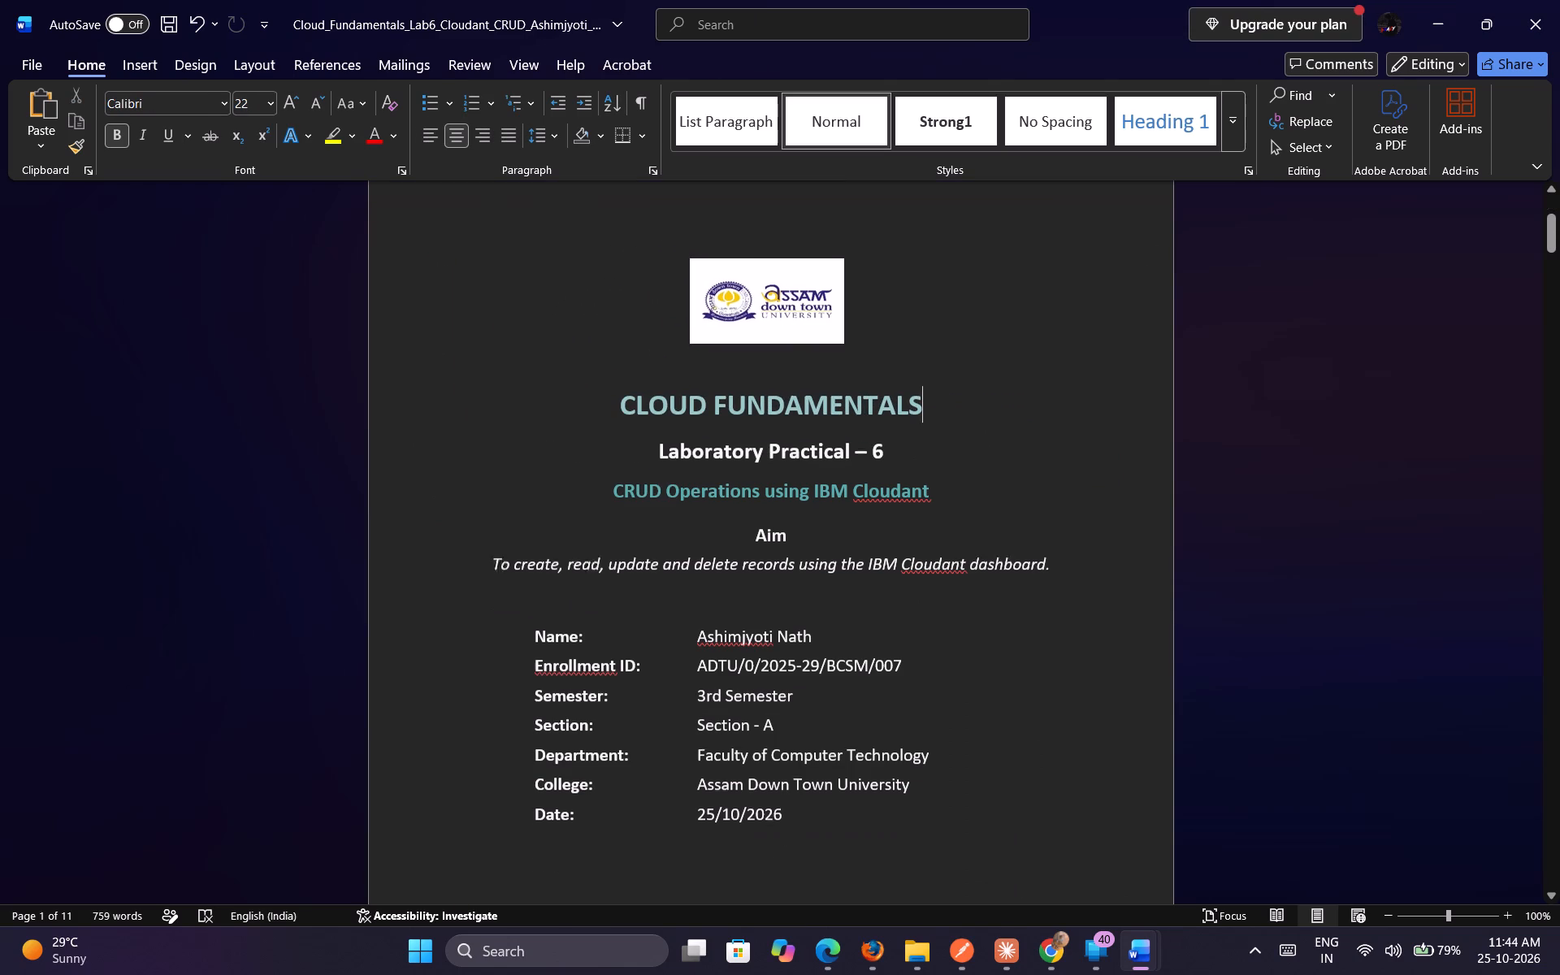
pyautogui.scroll(-3, 1248, 448)
pyautogui.scroll(2, 1248, 448)
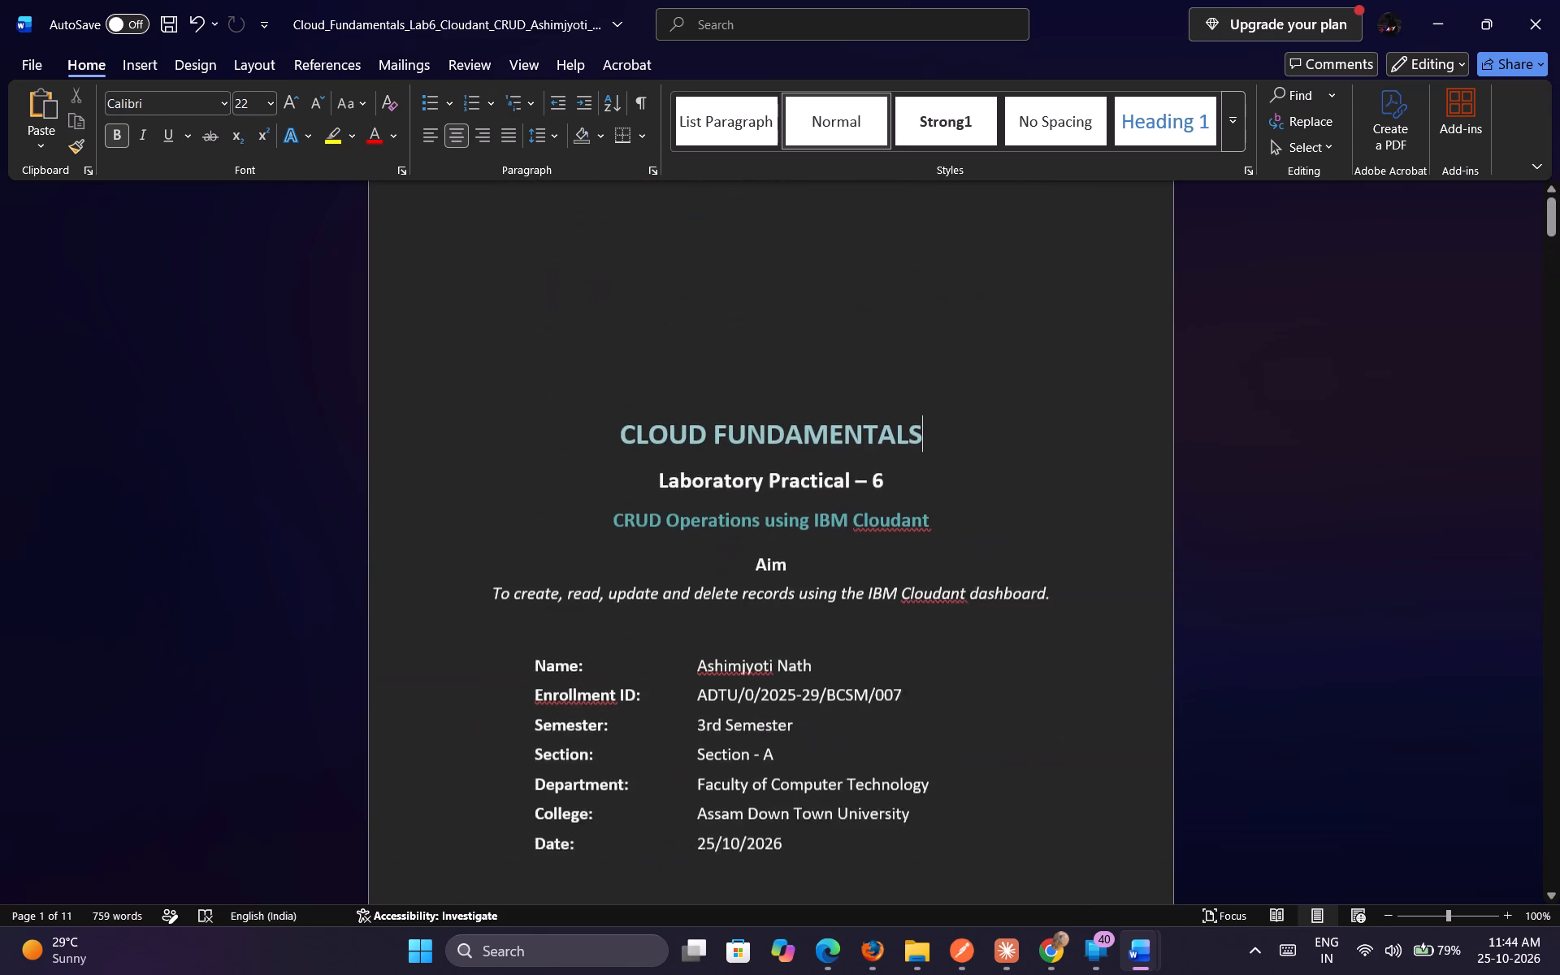
pyautogui.scroll(1, 1248, 448)
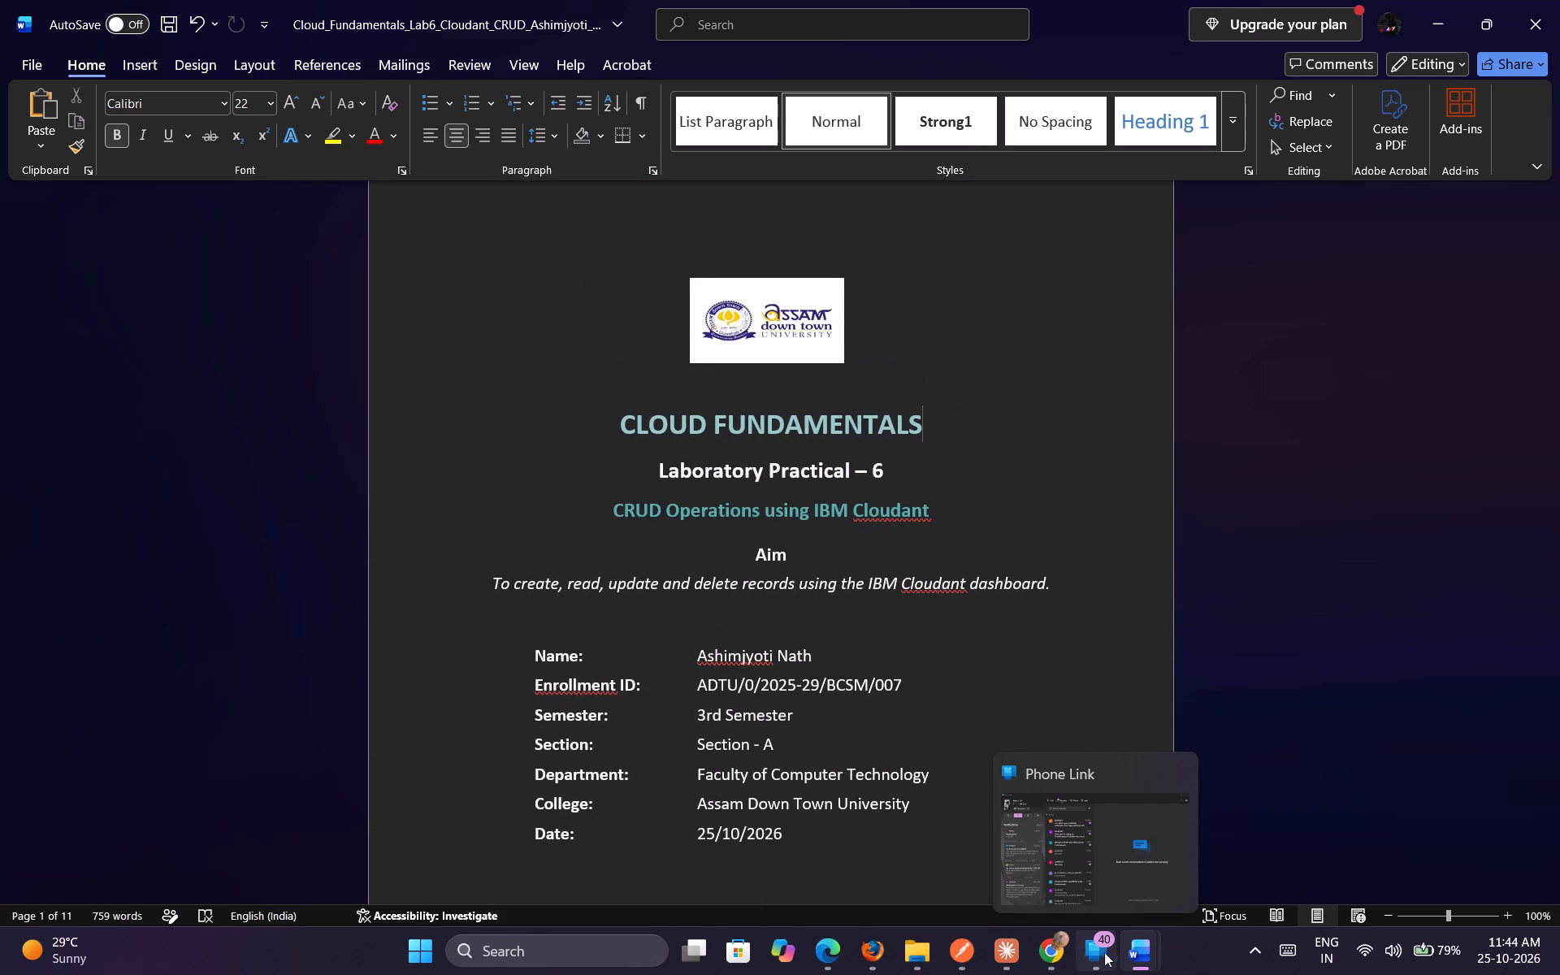
# Switch to the resume document and cut the NAAC A+ badge from its header.
pyautogui.click(1173, 892)
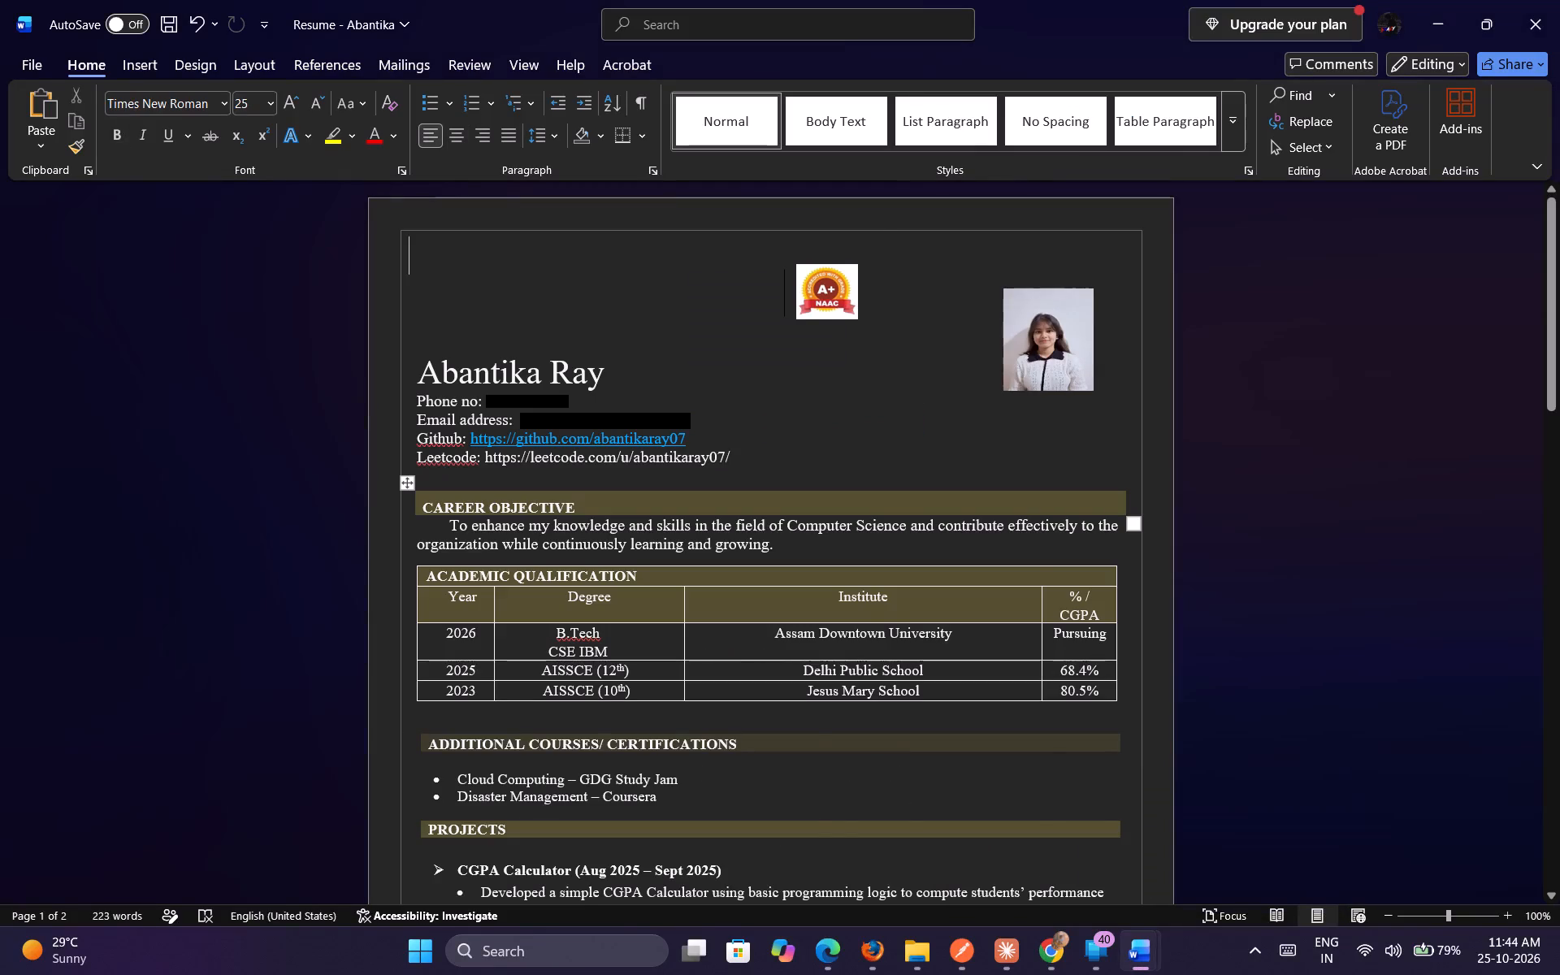
pyautogui.rightClick(808, 291)
pyautogui.click(854, 331)
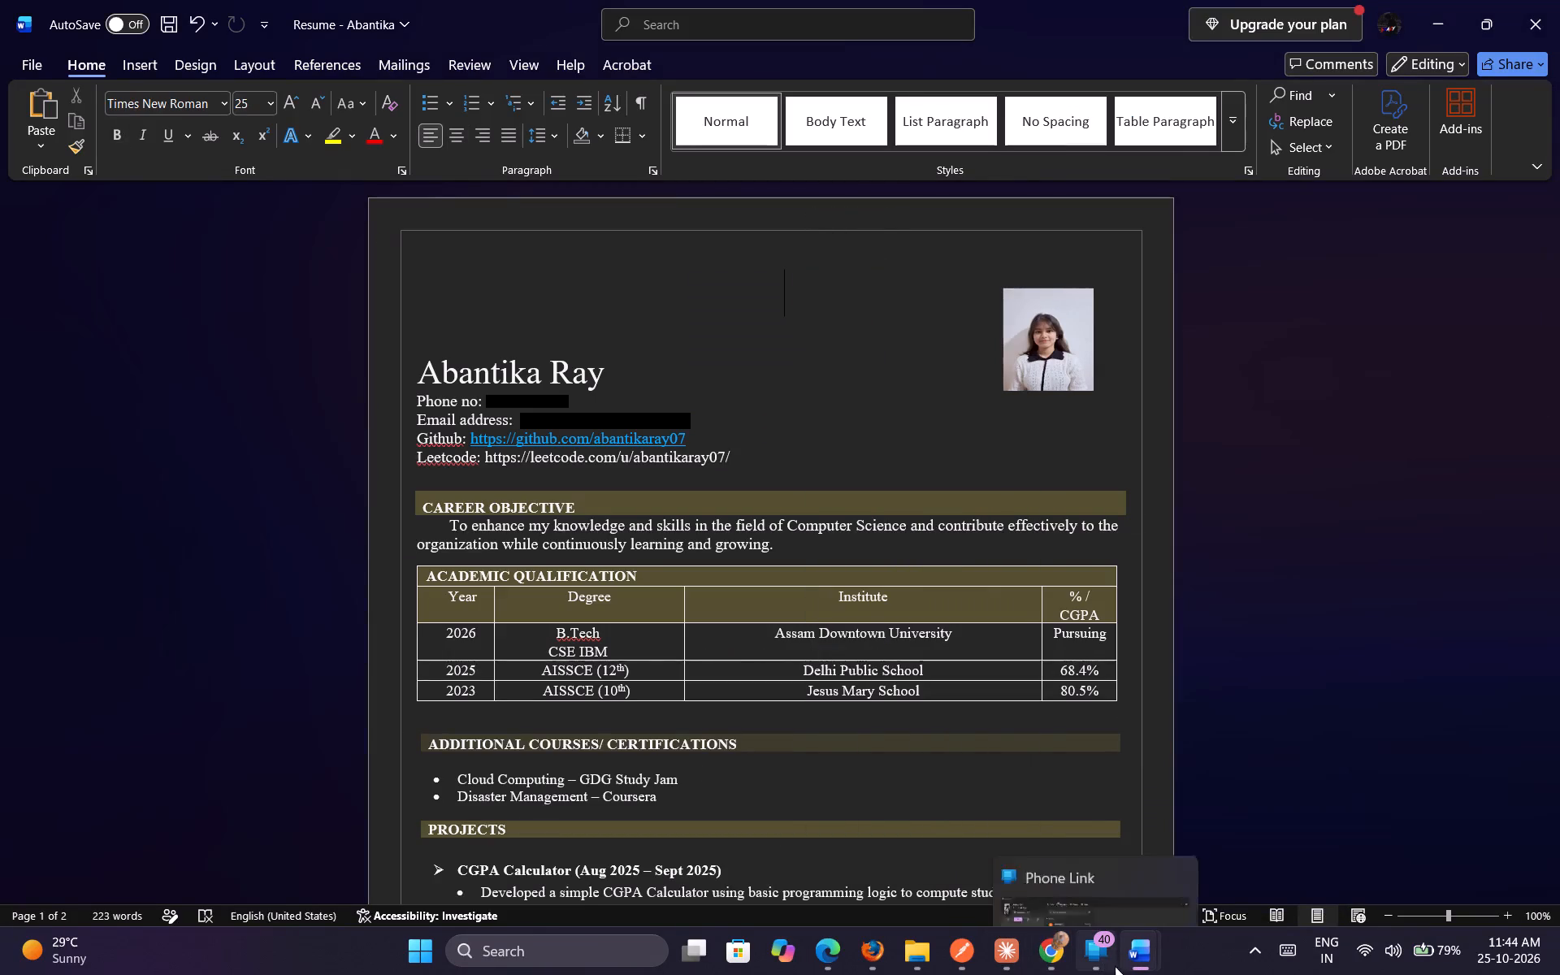
# Switch to the Lab 6 document and paste the NAAC A+ badge onto the cover page, just right of the university logo.
pyautogui.click(1085, 871)
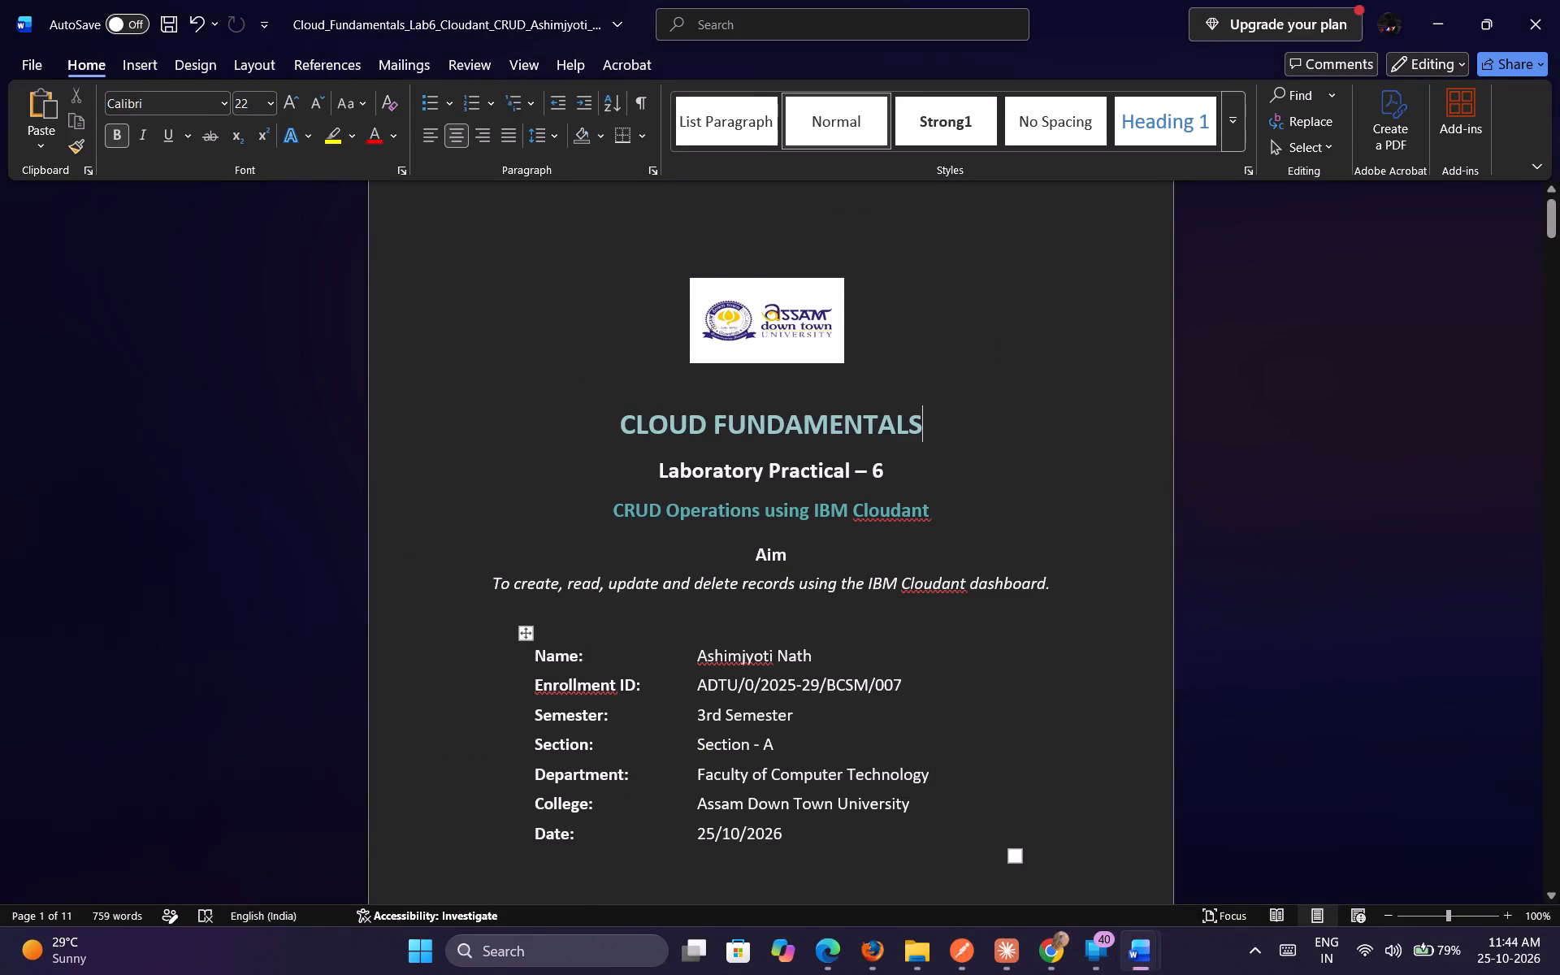
pyautogui.click(865, 314)
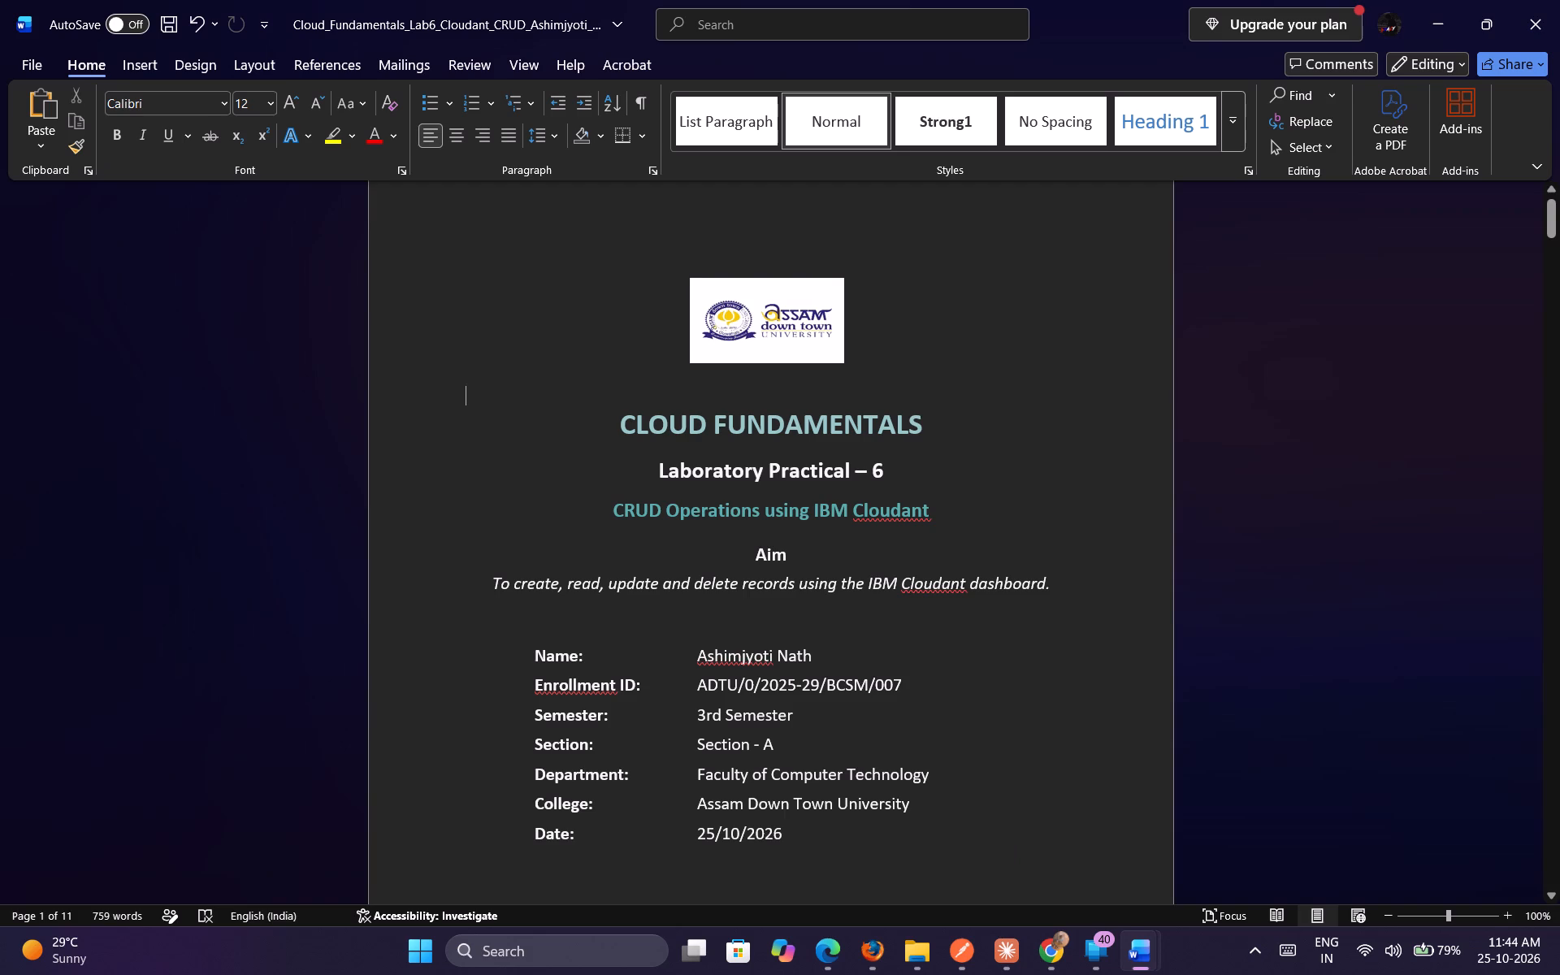
pyautogui.hotkey('ctrl', 'v')
pyautogui.moveTo(495, 423); pyautogui.dragTo(877, 315)
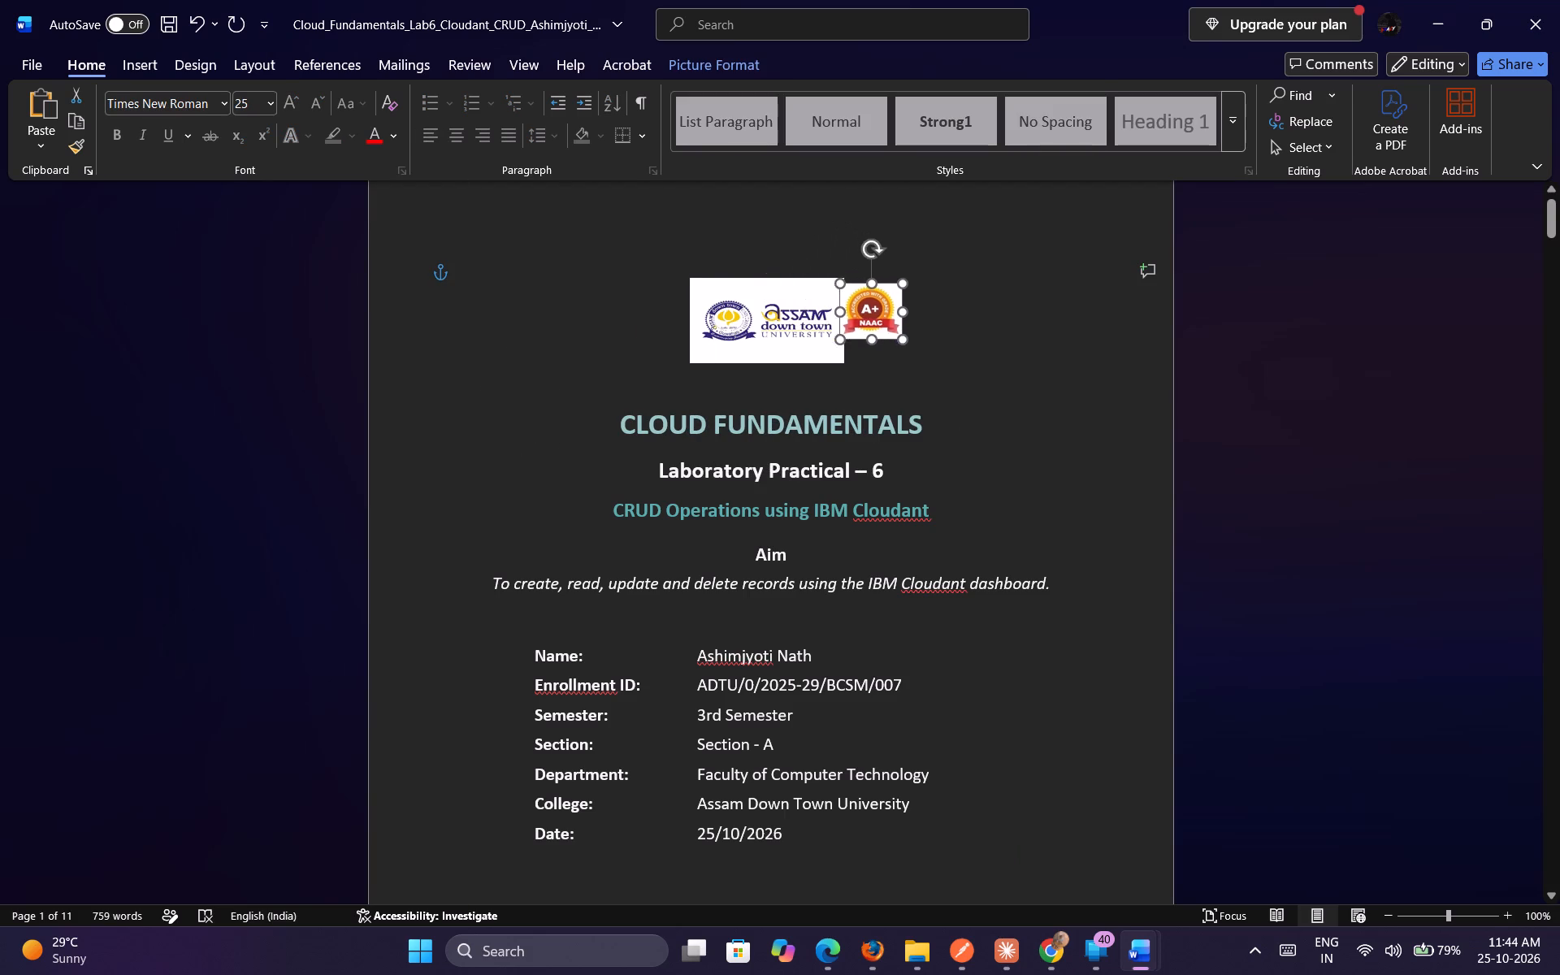
pyautogui.moveTo(877, 315); pyautogui.dragTo(884, 319)
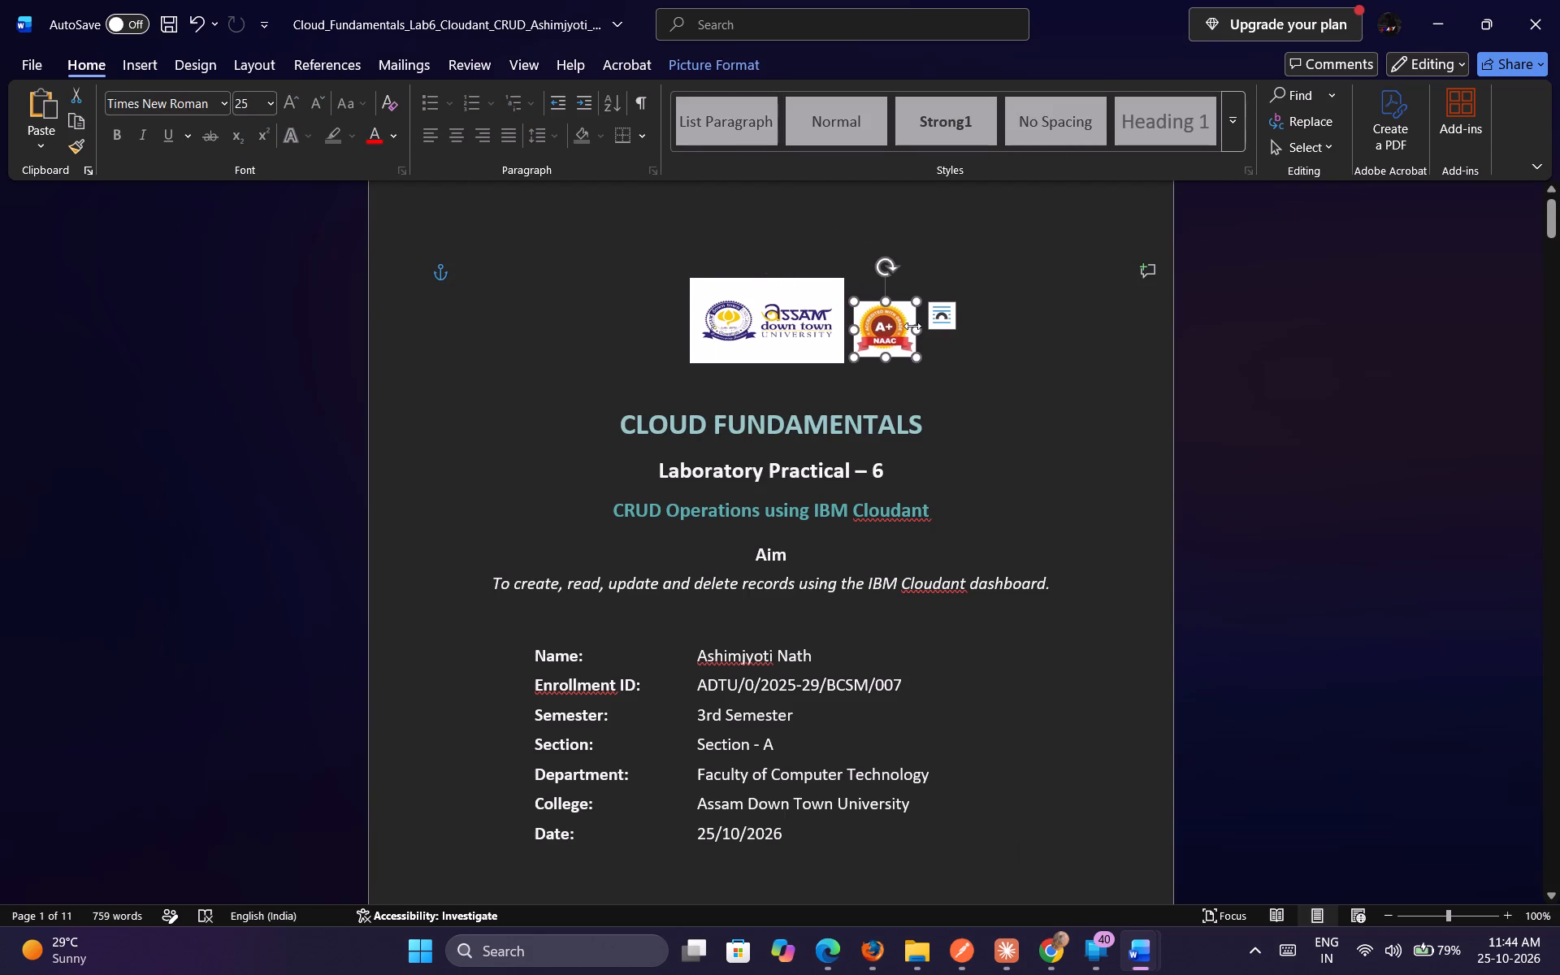
# Enlarge the NAAC badge by stretching its right, bottom and top edges to nearly match the university logo's height.
pyautogui.moveTo(918, 331); pyautogui.dragTo(947, 331)
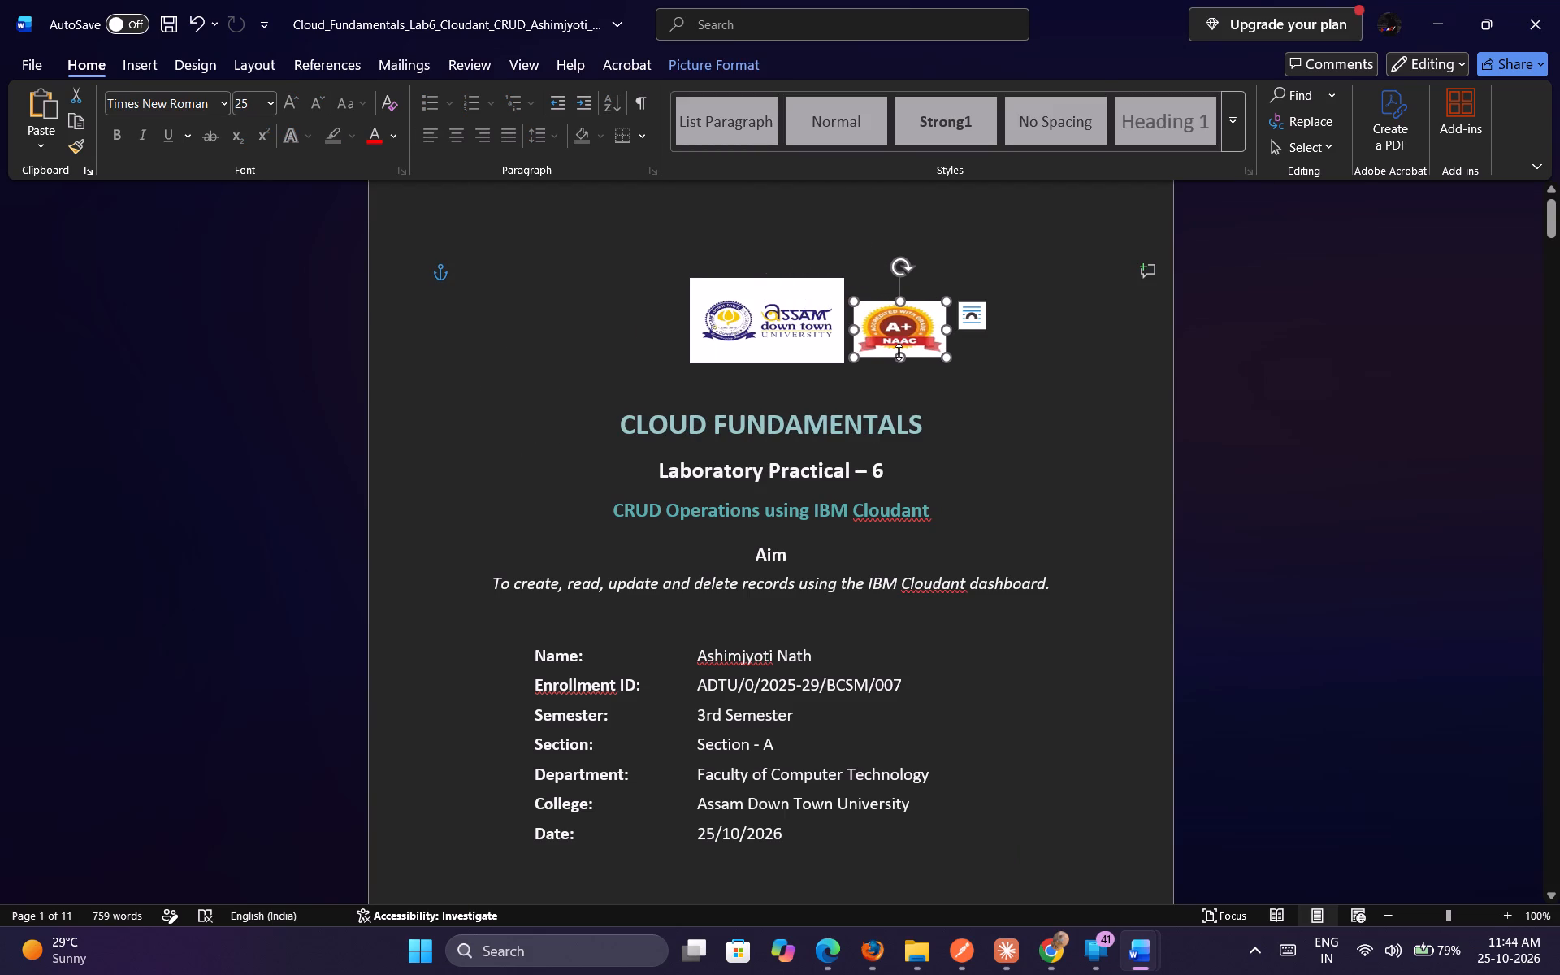
pyautogui.moveTo(899, 352); pyautogui.dragTo(897, 359)
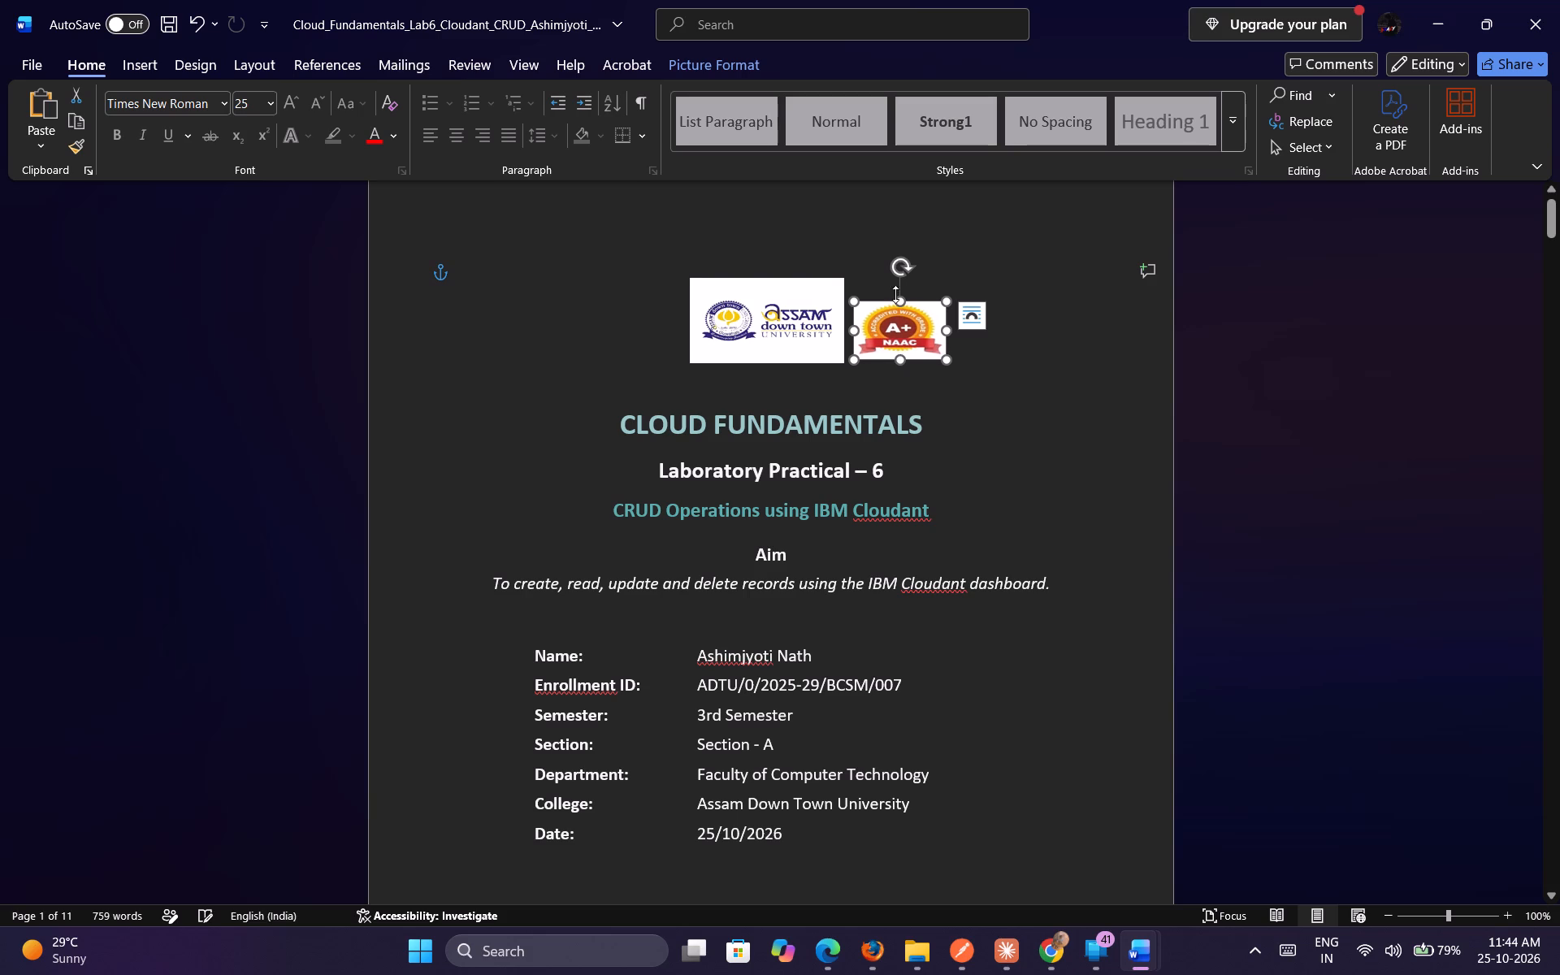
pyautogui.moveTo(895, 300); pyautogui.dragTo(895, 282)
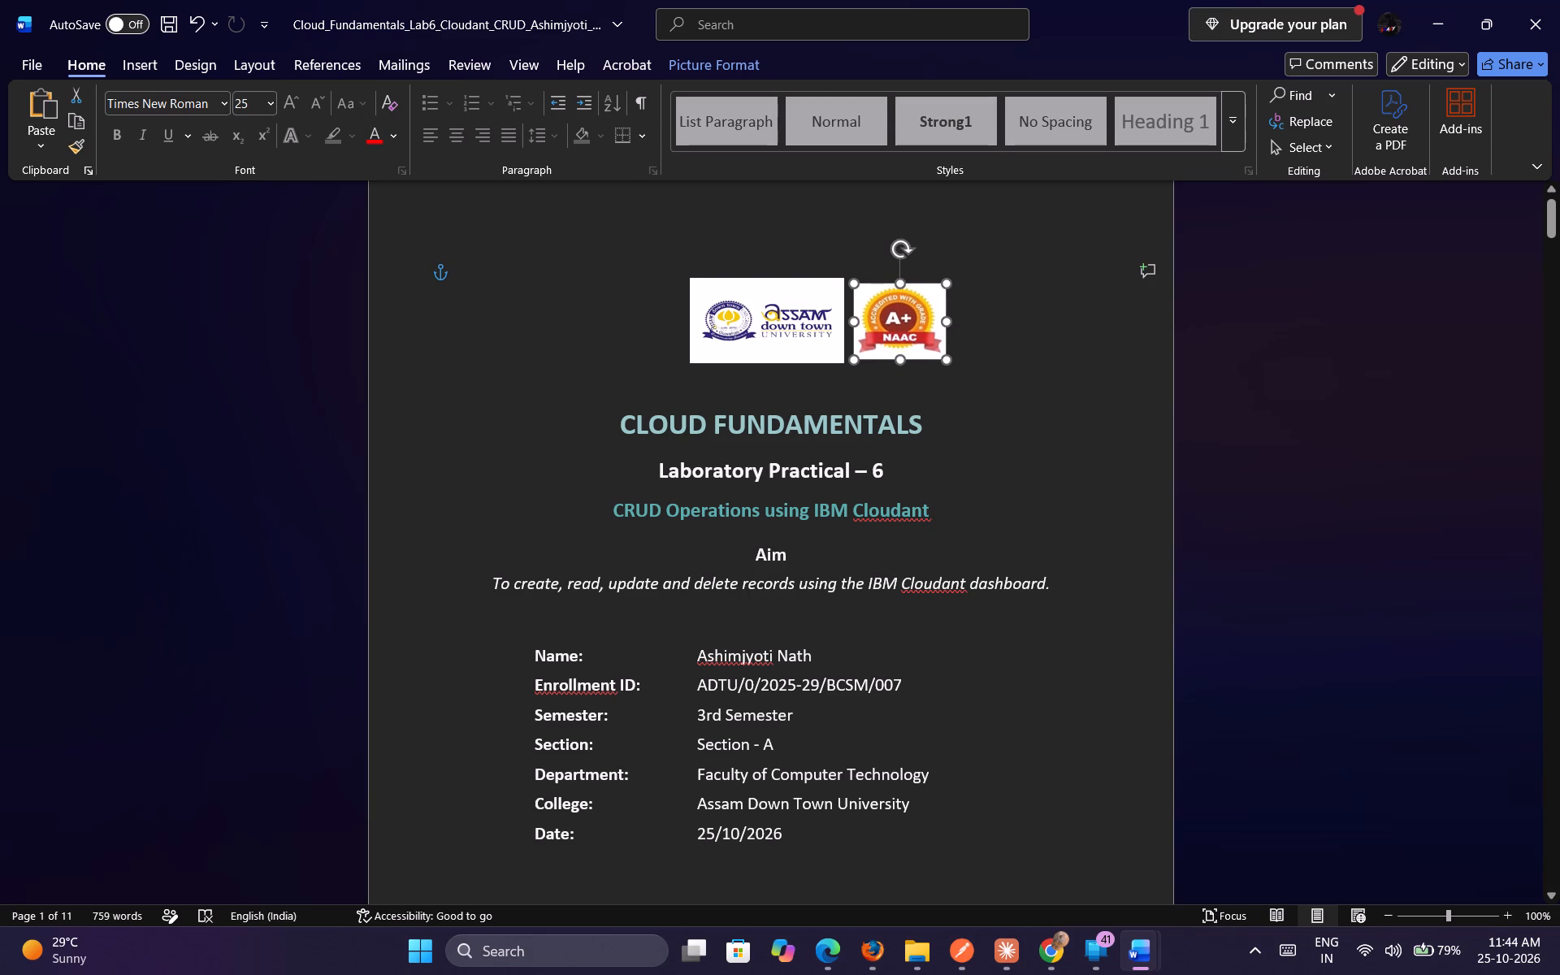
pyautogui.moveTo(895, 282); pyautogui.dragTo(893, 280)
# Shift the university logo left and place the NAAC badge against its right edge, roughly centring the pair above CLOUD FUNDAMENTALS.
pyautogui.keyDown('ctrl'); pyautogui.scroll(7, 893, 280); pyautogui.keyUp('ctrl')
pyautogui.hscroll(-1, 893, 280)
pyautogui.keyDown('ctrl'); pyautogui.scroll(2, 893, 280); pyautogui.keyUp('ctrl')
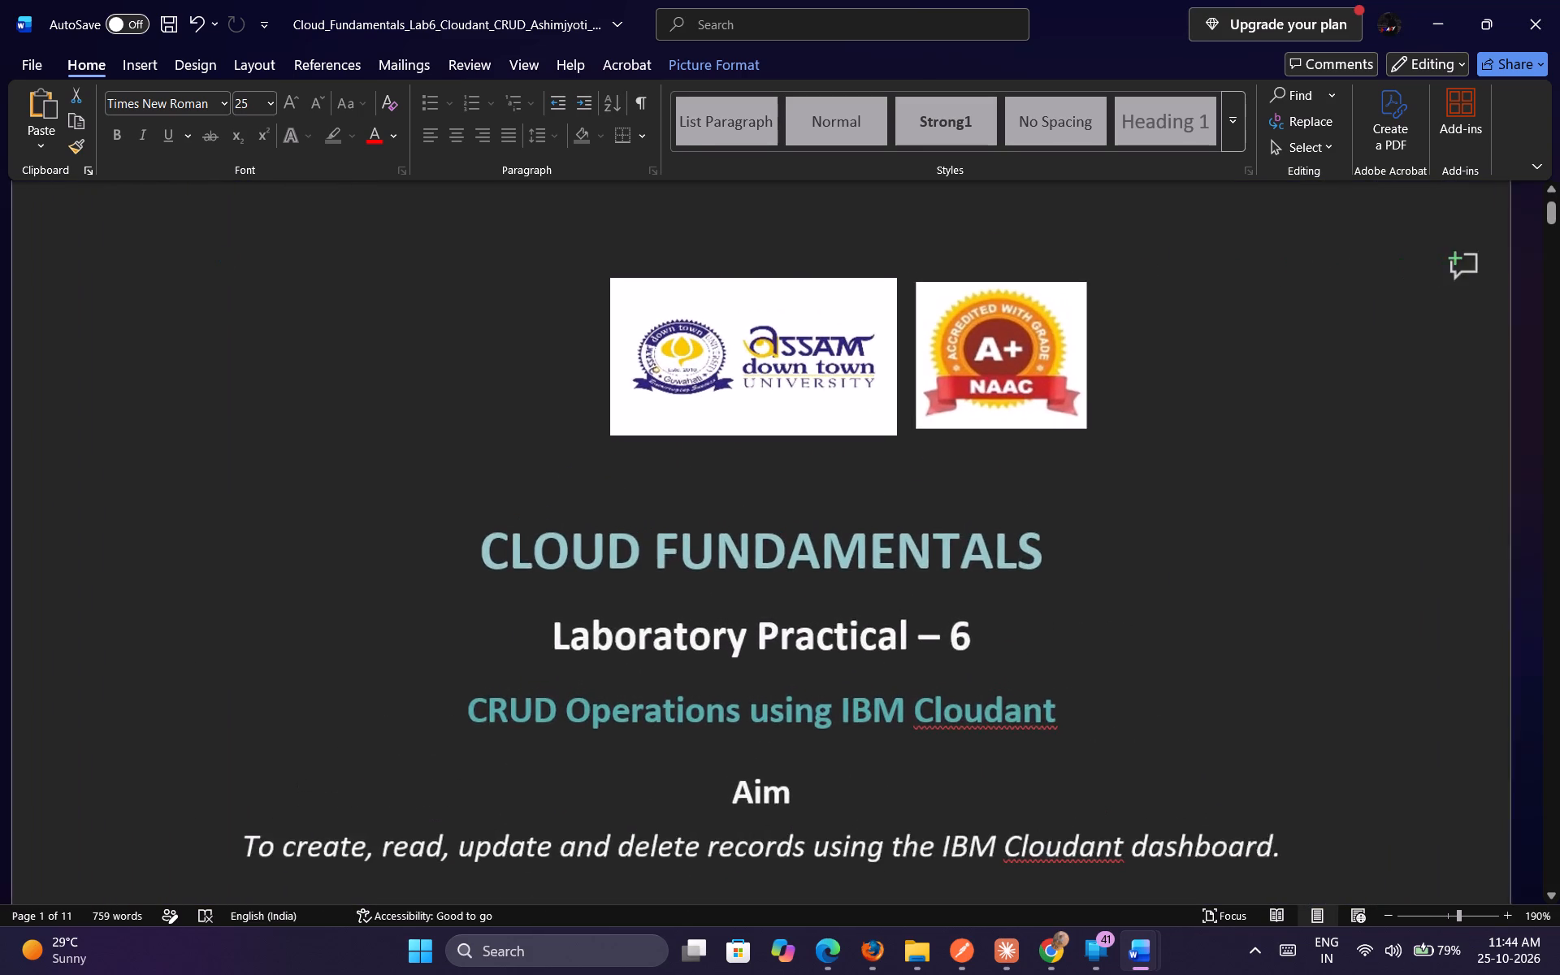
pyautogui.keyDown('ctrl'); pyautogui.scroll(1, 893, 280); pyautogui.keyUp('ctrl')
pyautogui.click(747, 385)
pyautogui.moveTo(747, 385); pyautogui.dragTo(678, 384)
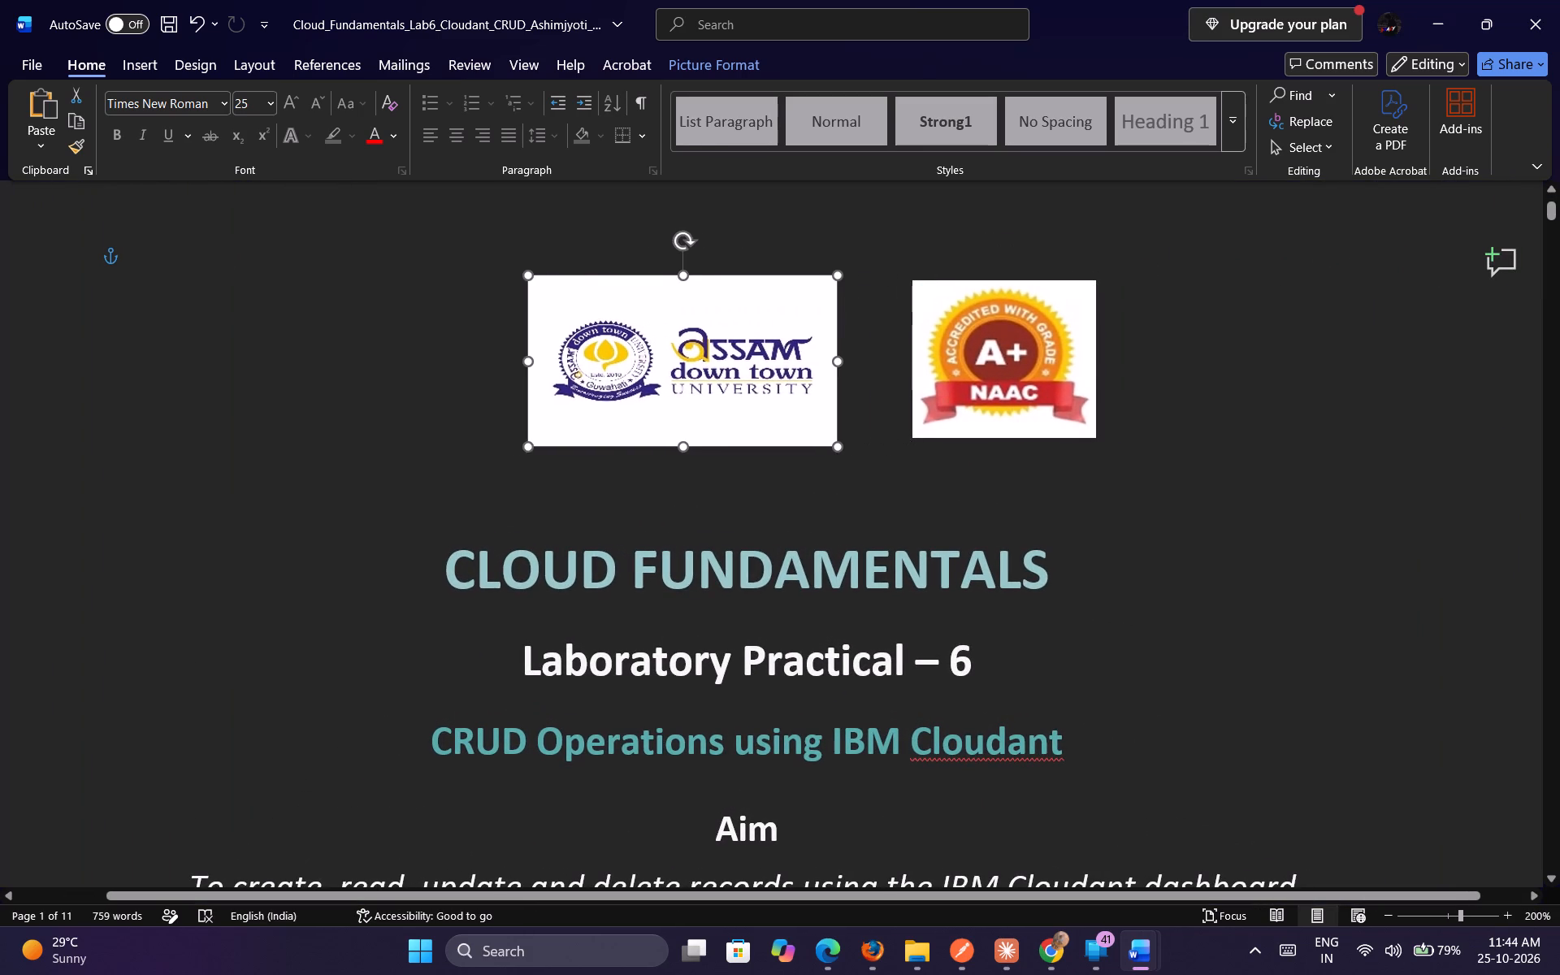
pyautogui.moveTo(678, 384); pyautogui.dragTo(613, 375)
pyautogui.moveTo(944, 310); pyautogui.dragTo(801, 301)
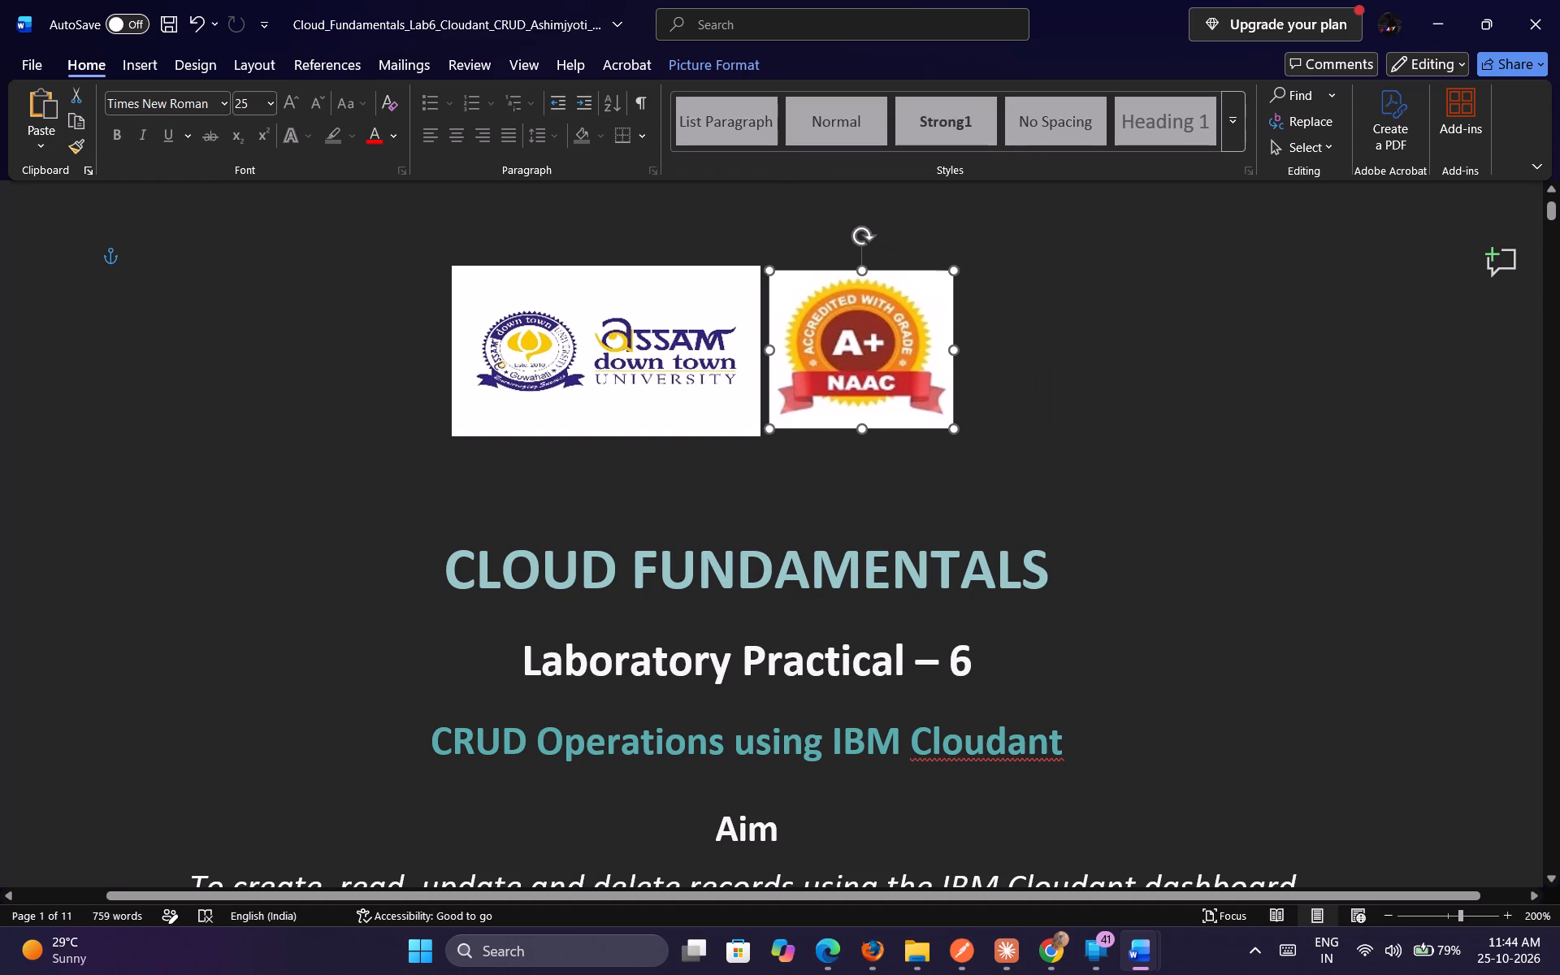
pyautogui.moveTo(801, 301); pyautogui.dragTo(795, 294)
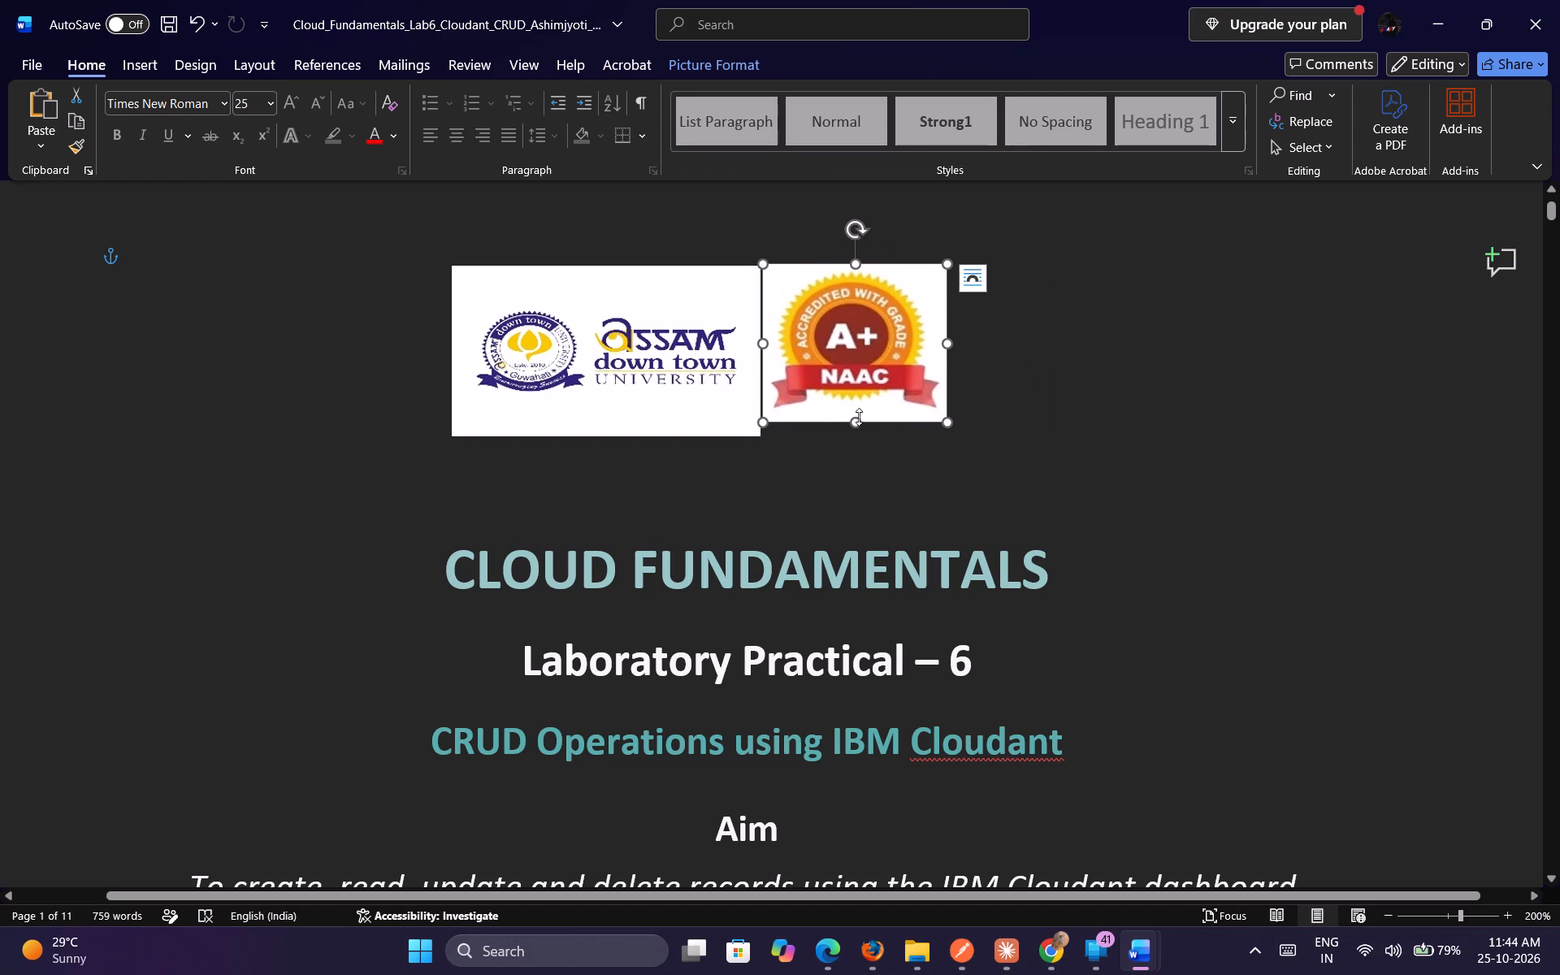
# Stretch the NAAC badge's bottom edge down to line up with the bottom of the university logo.
pyautogui.moveTo(858, 423); pyautogui.dragTo(858, 438)
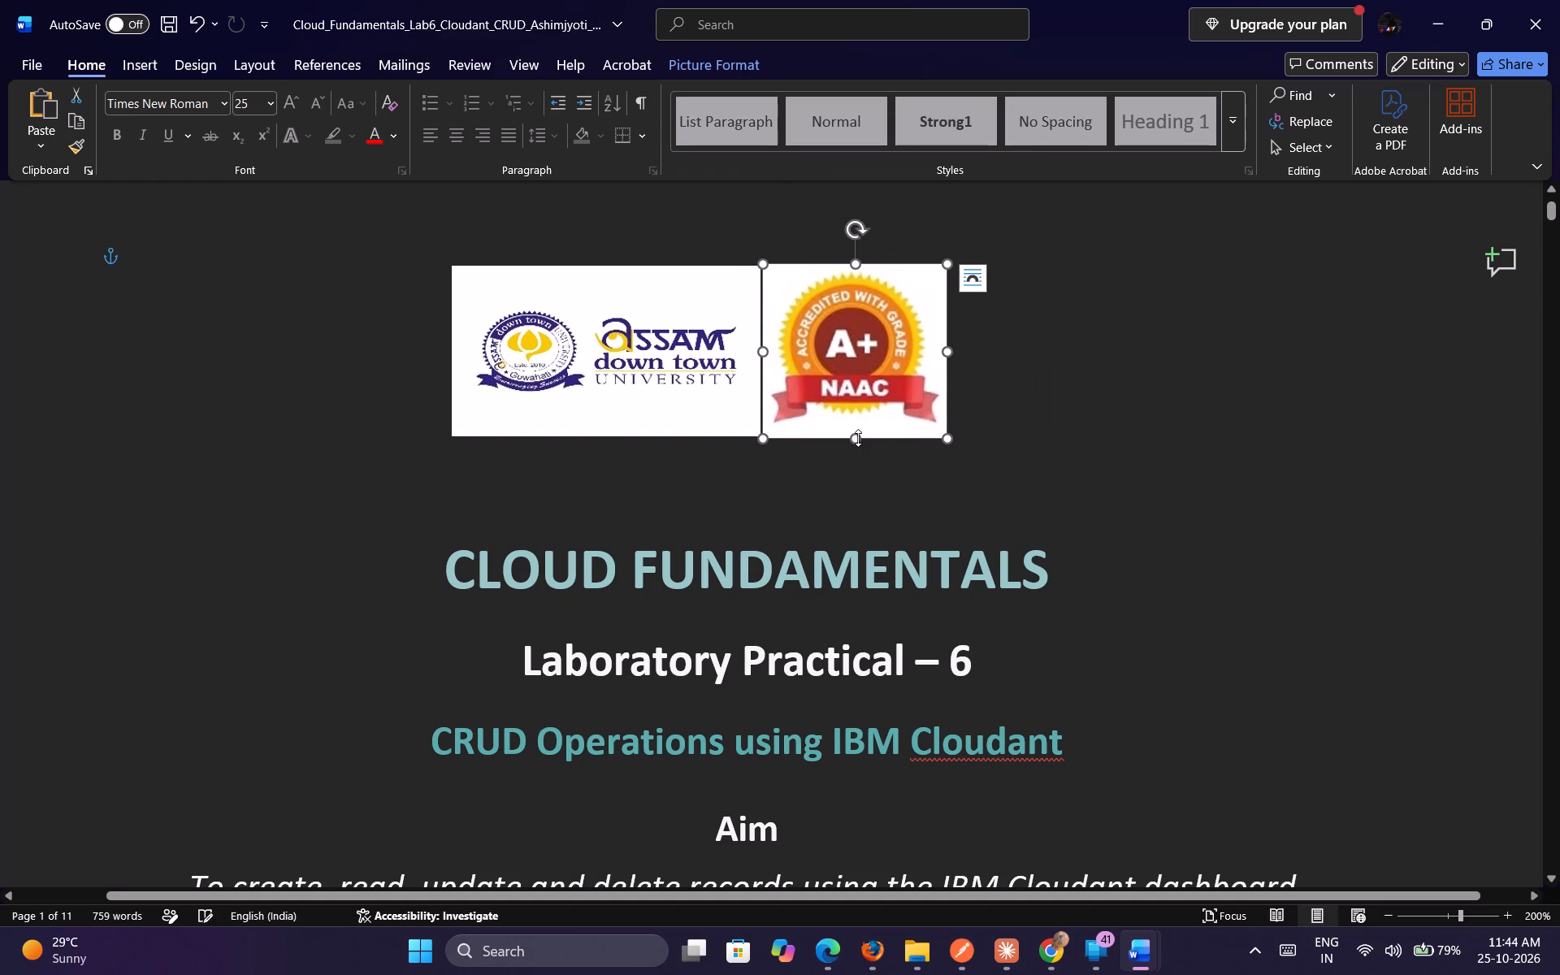
pyautogui.click(1087, 412)
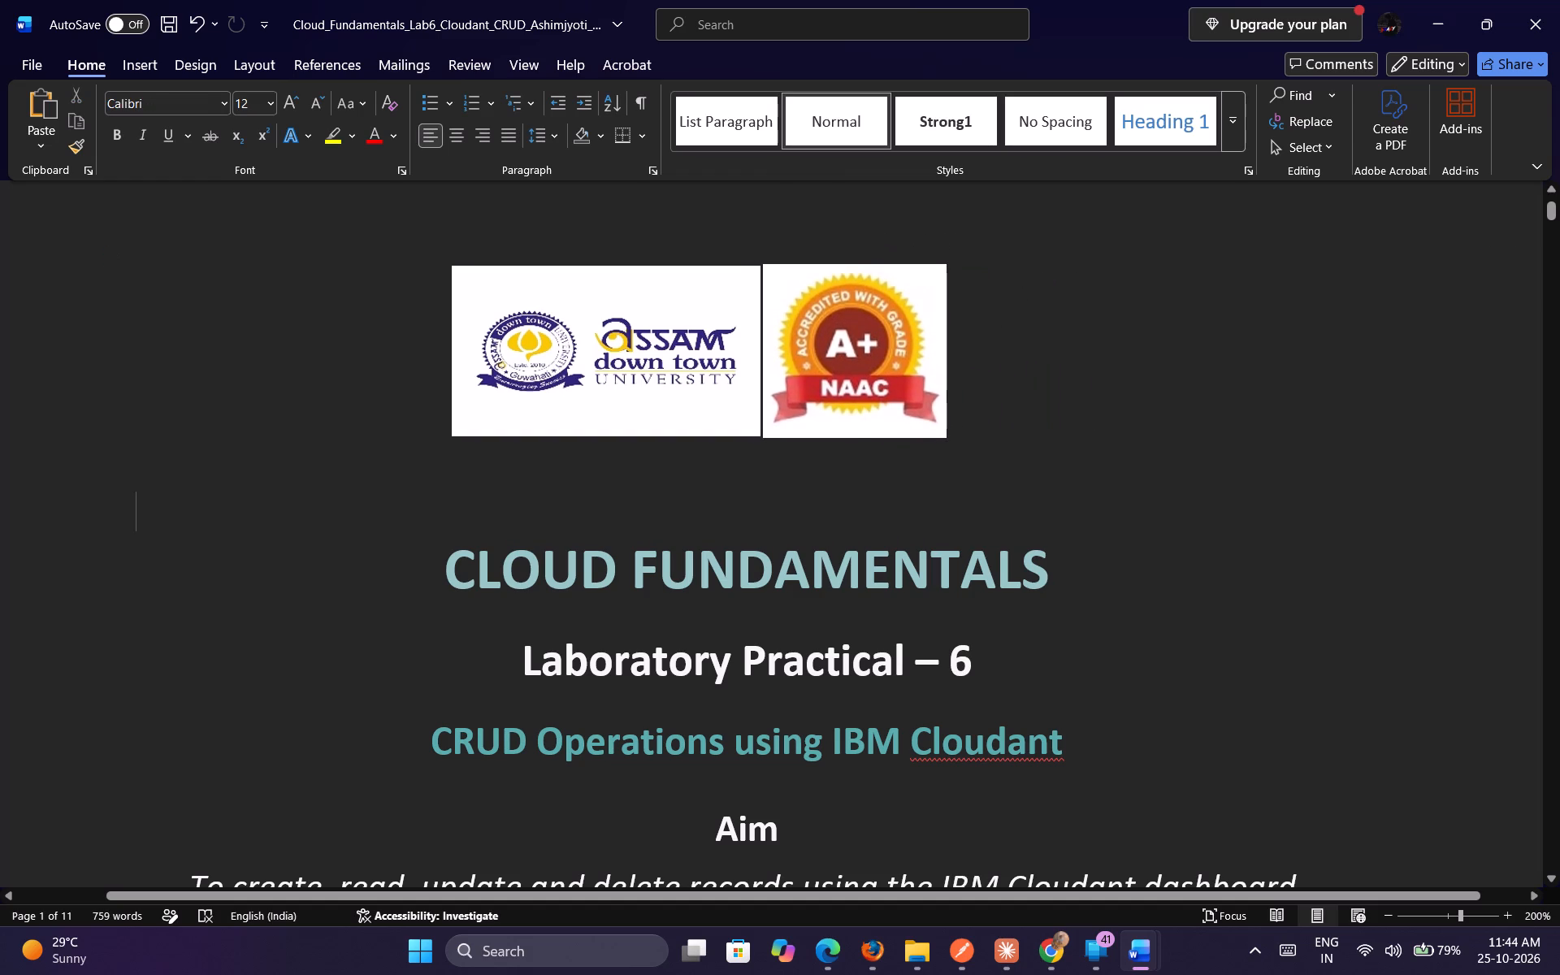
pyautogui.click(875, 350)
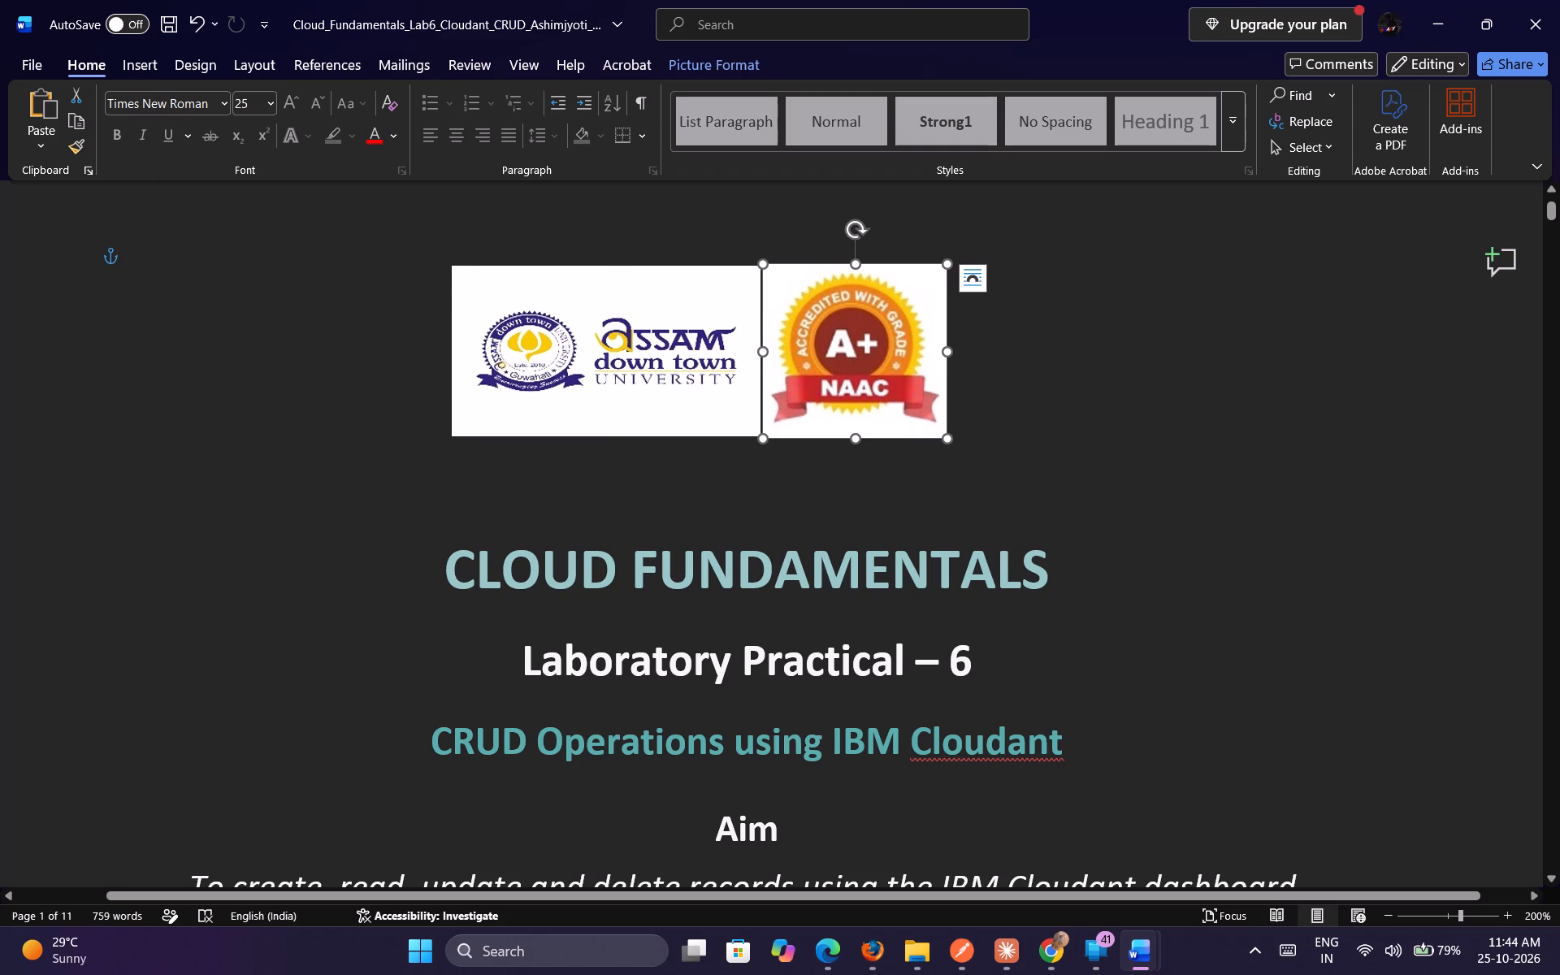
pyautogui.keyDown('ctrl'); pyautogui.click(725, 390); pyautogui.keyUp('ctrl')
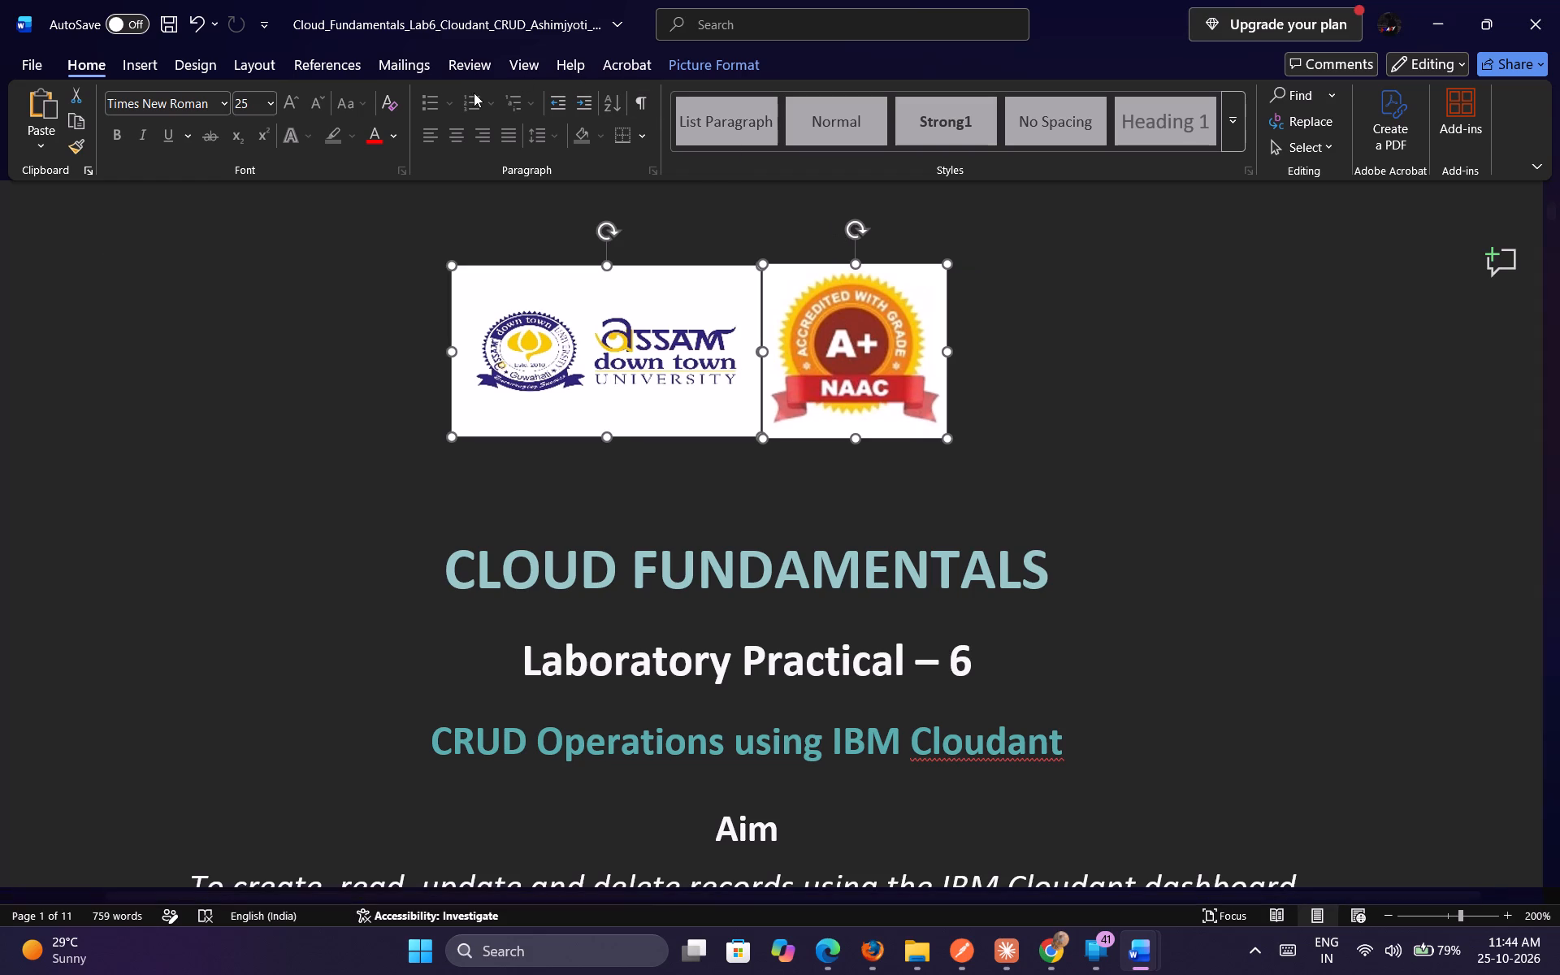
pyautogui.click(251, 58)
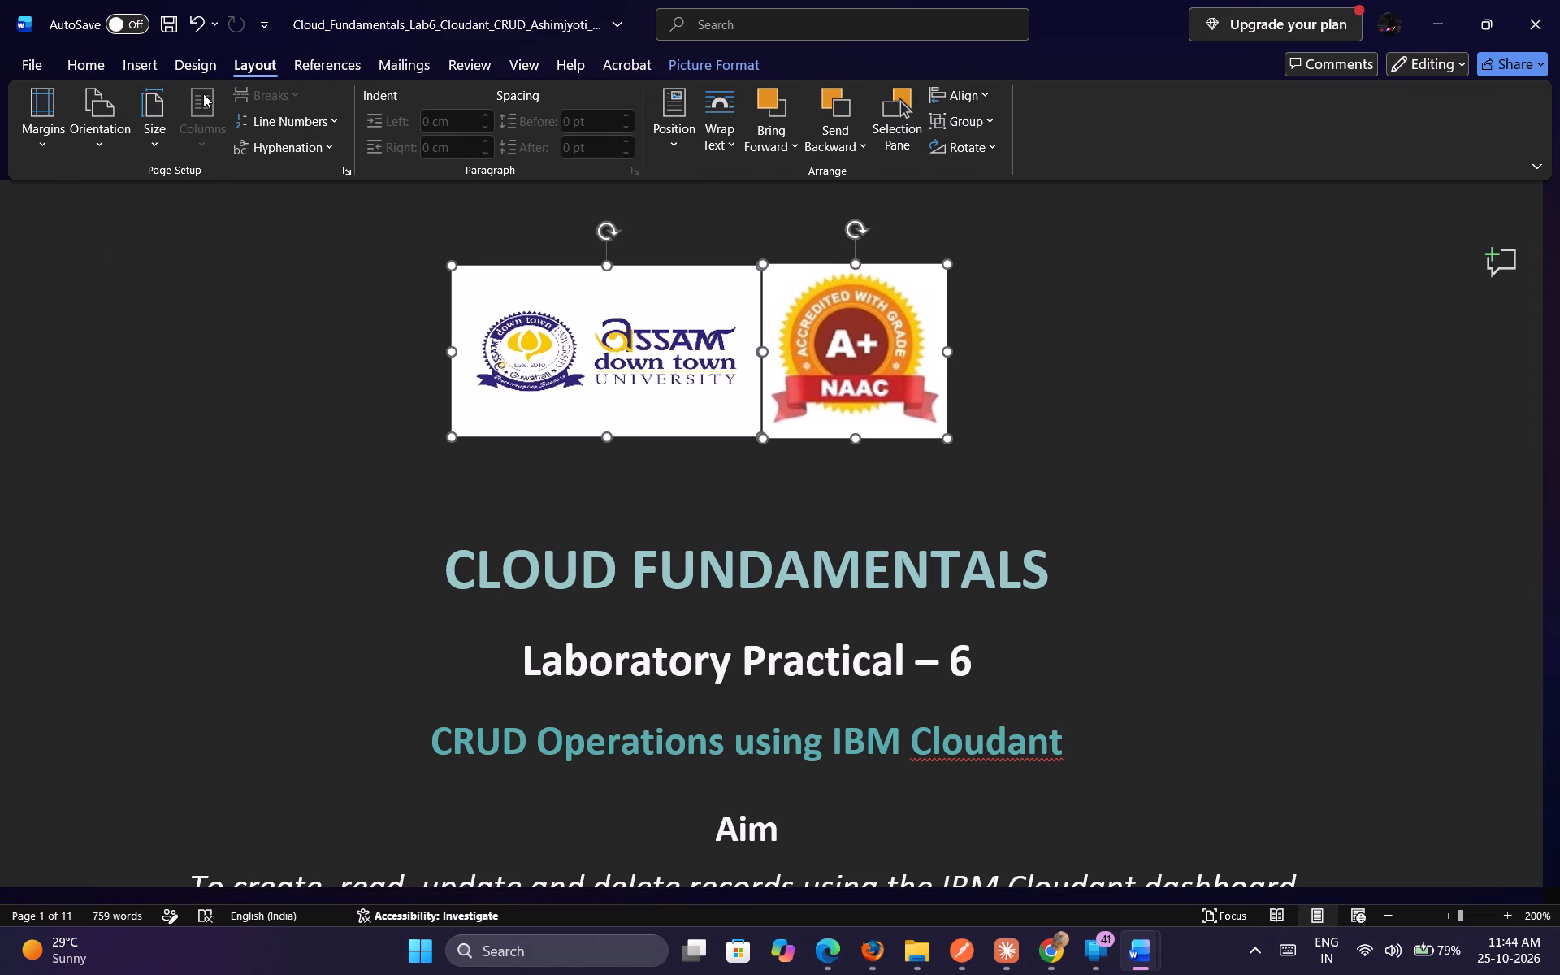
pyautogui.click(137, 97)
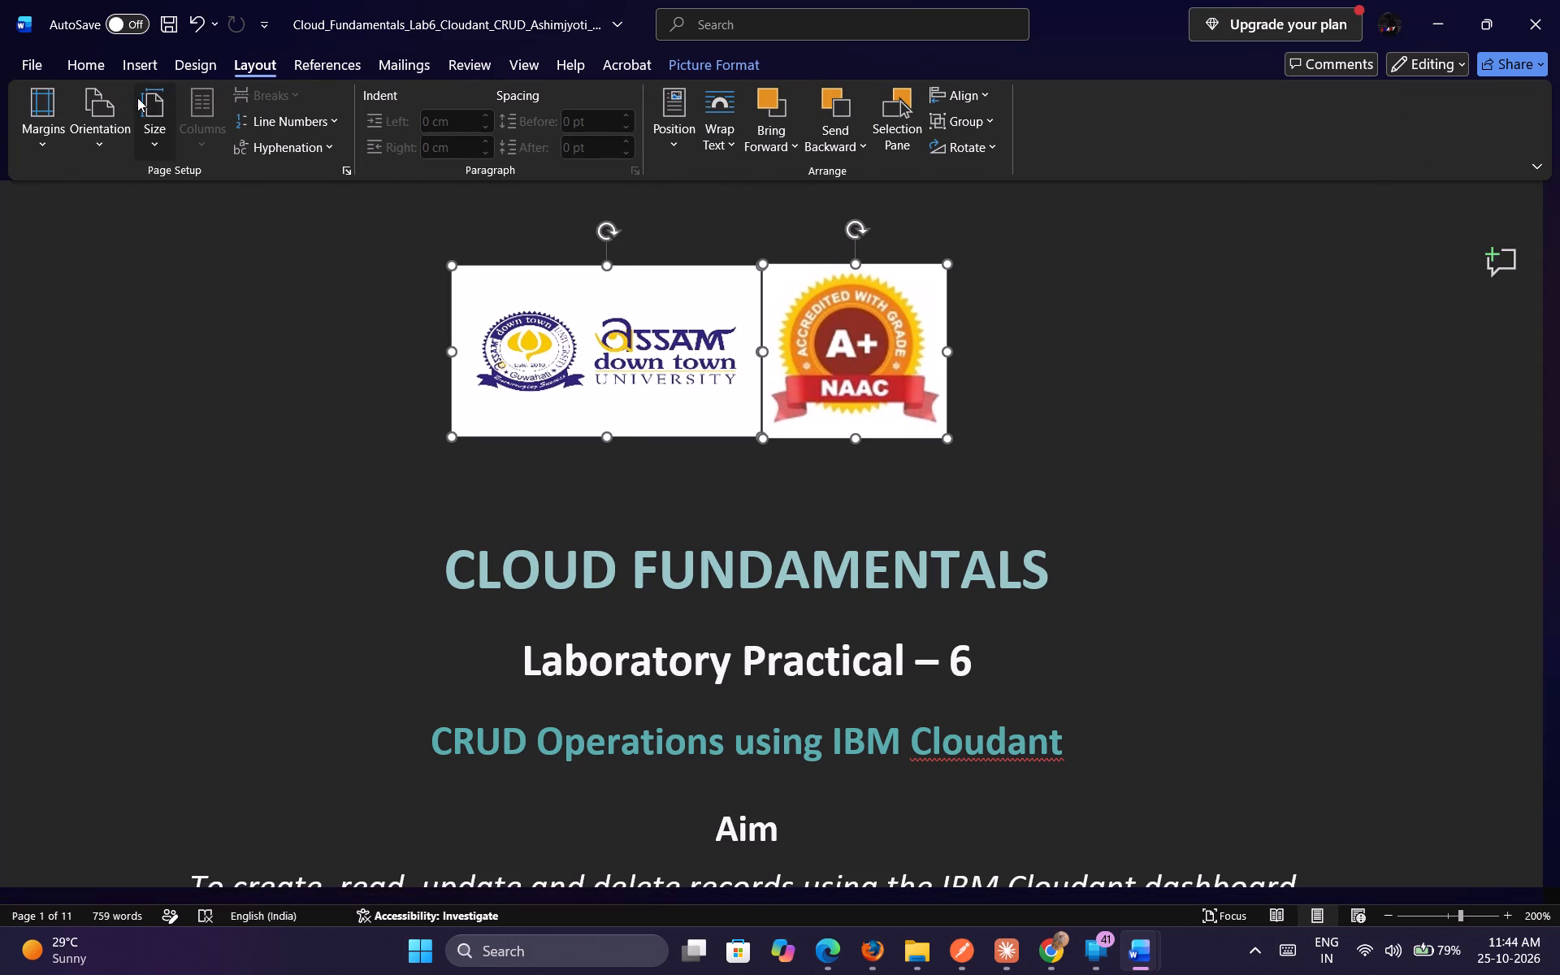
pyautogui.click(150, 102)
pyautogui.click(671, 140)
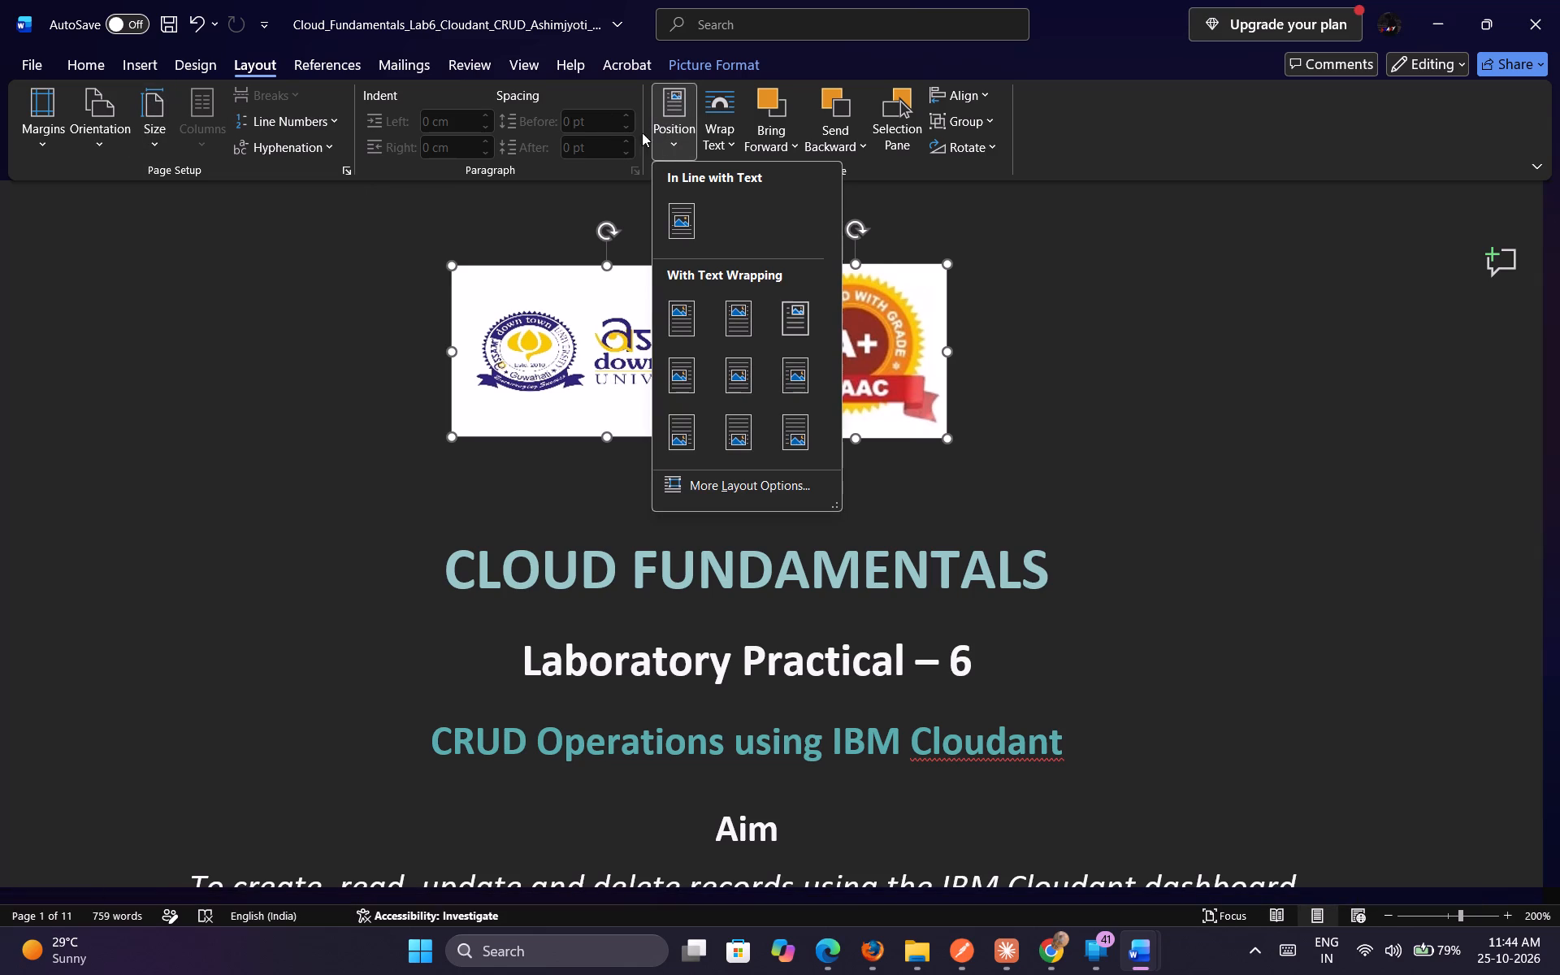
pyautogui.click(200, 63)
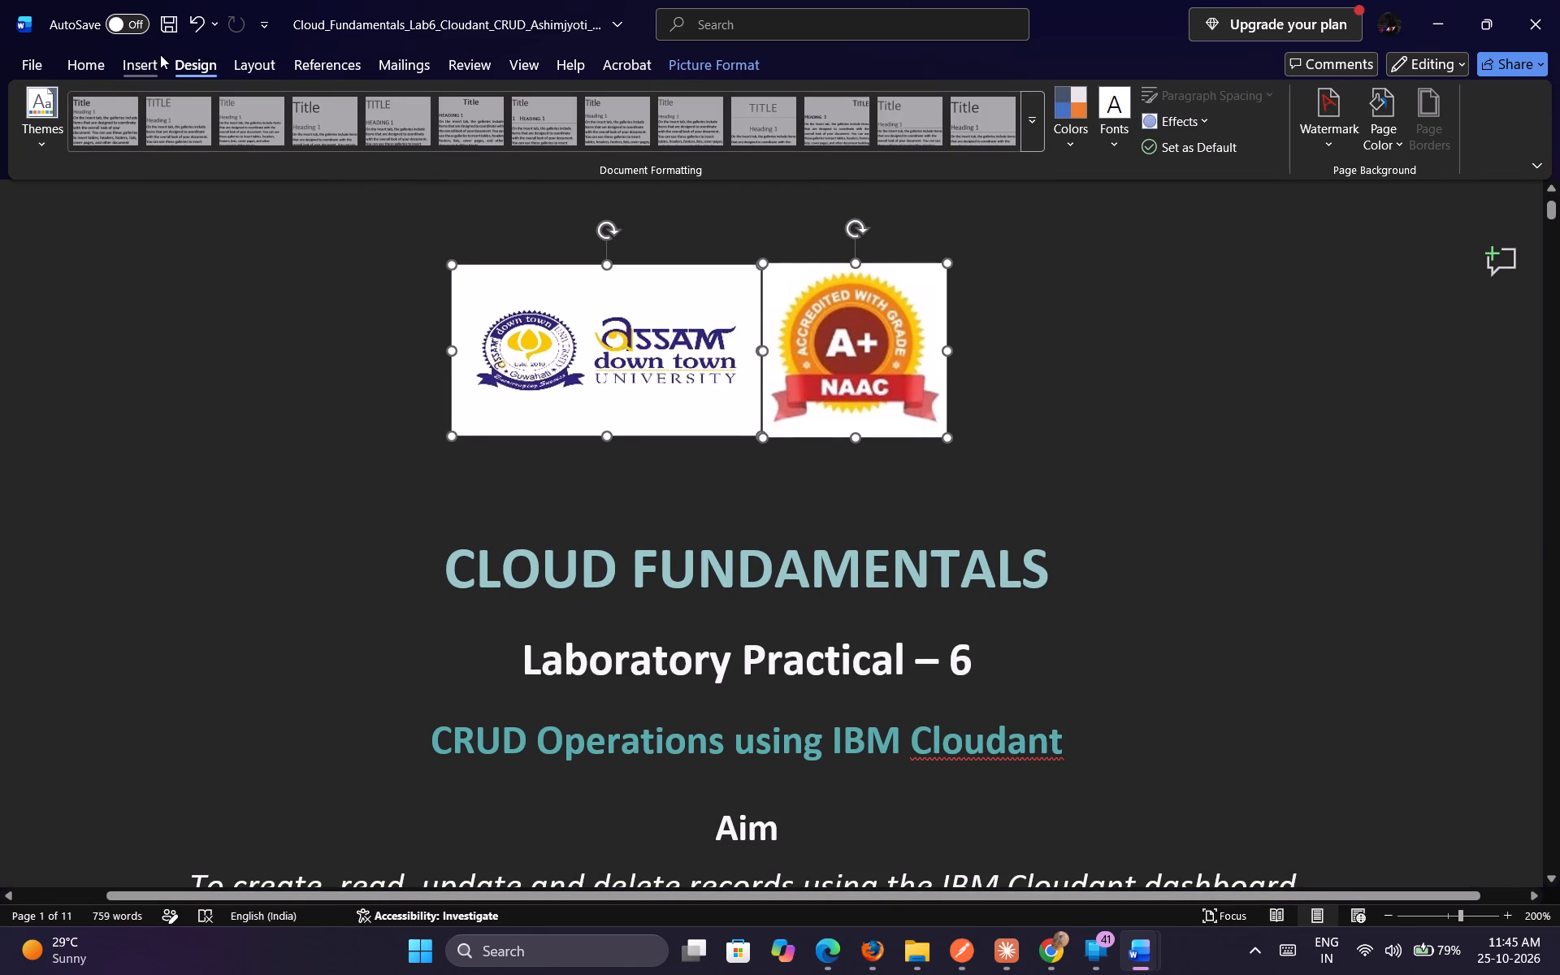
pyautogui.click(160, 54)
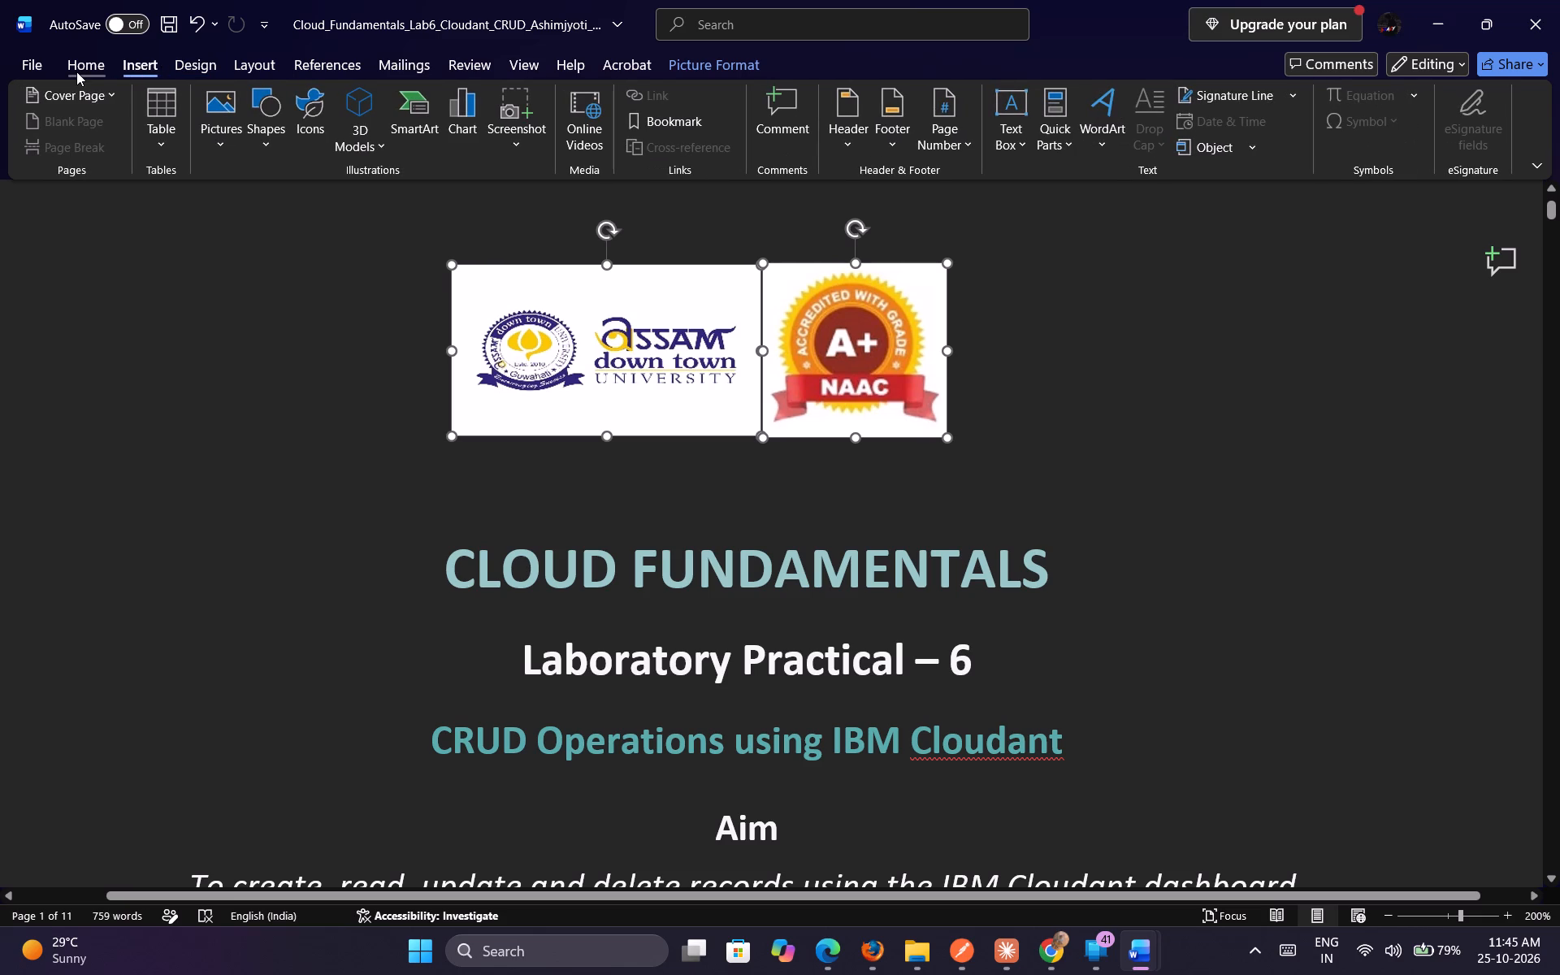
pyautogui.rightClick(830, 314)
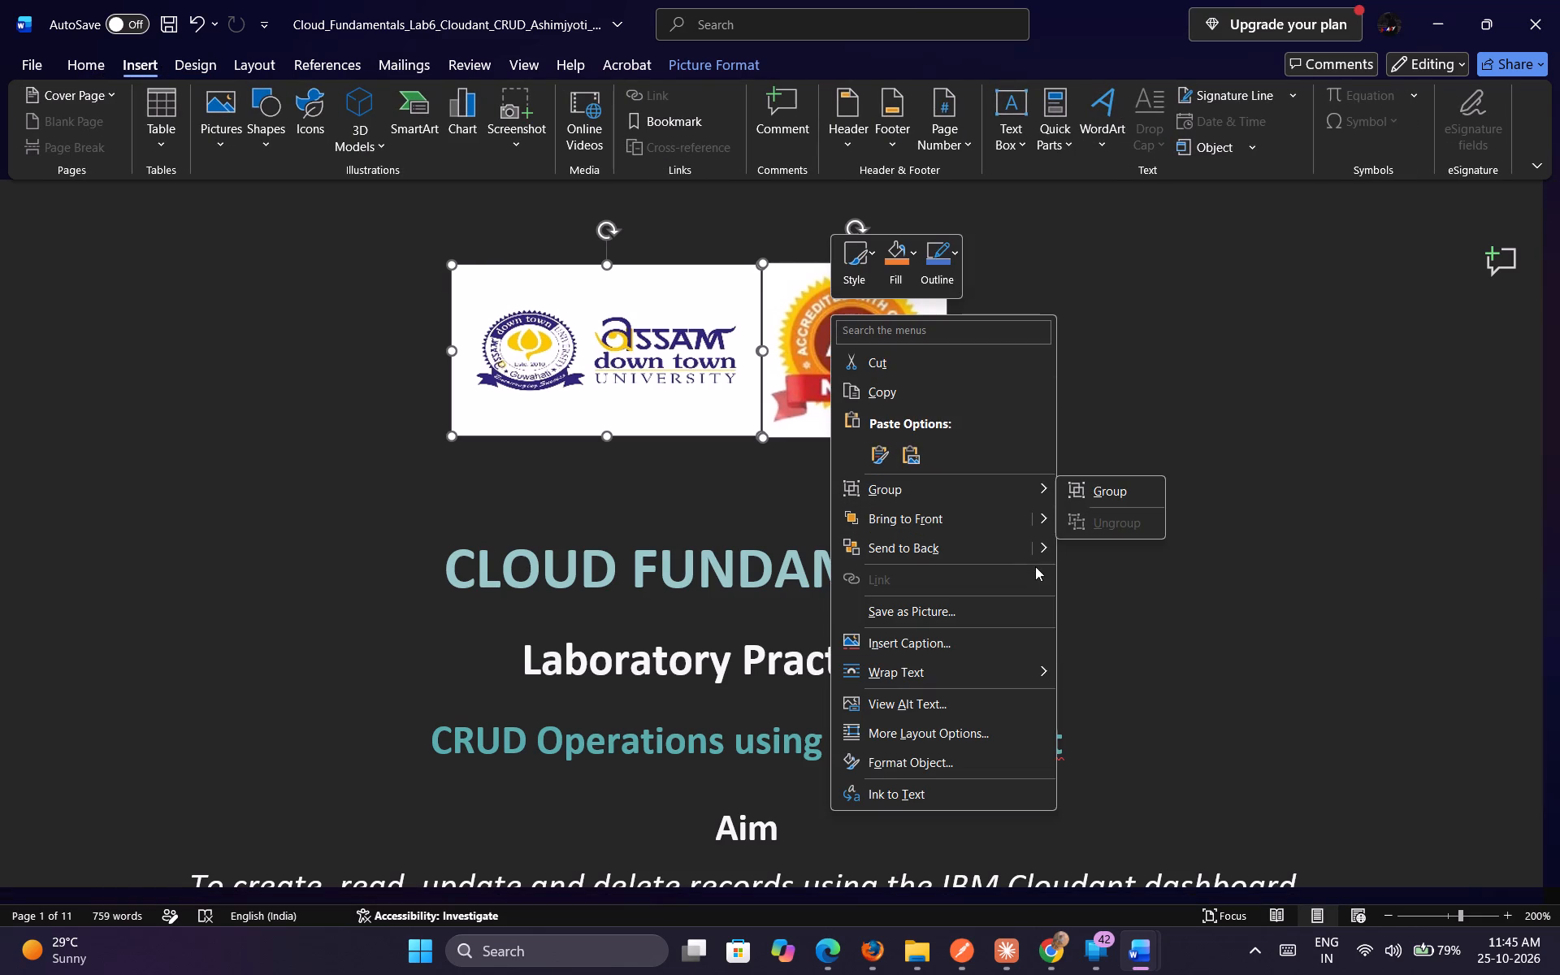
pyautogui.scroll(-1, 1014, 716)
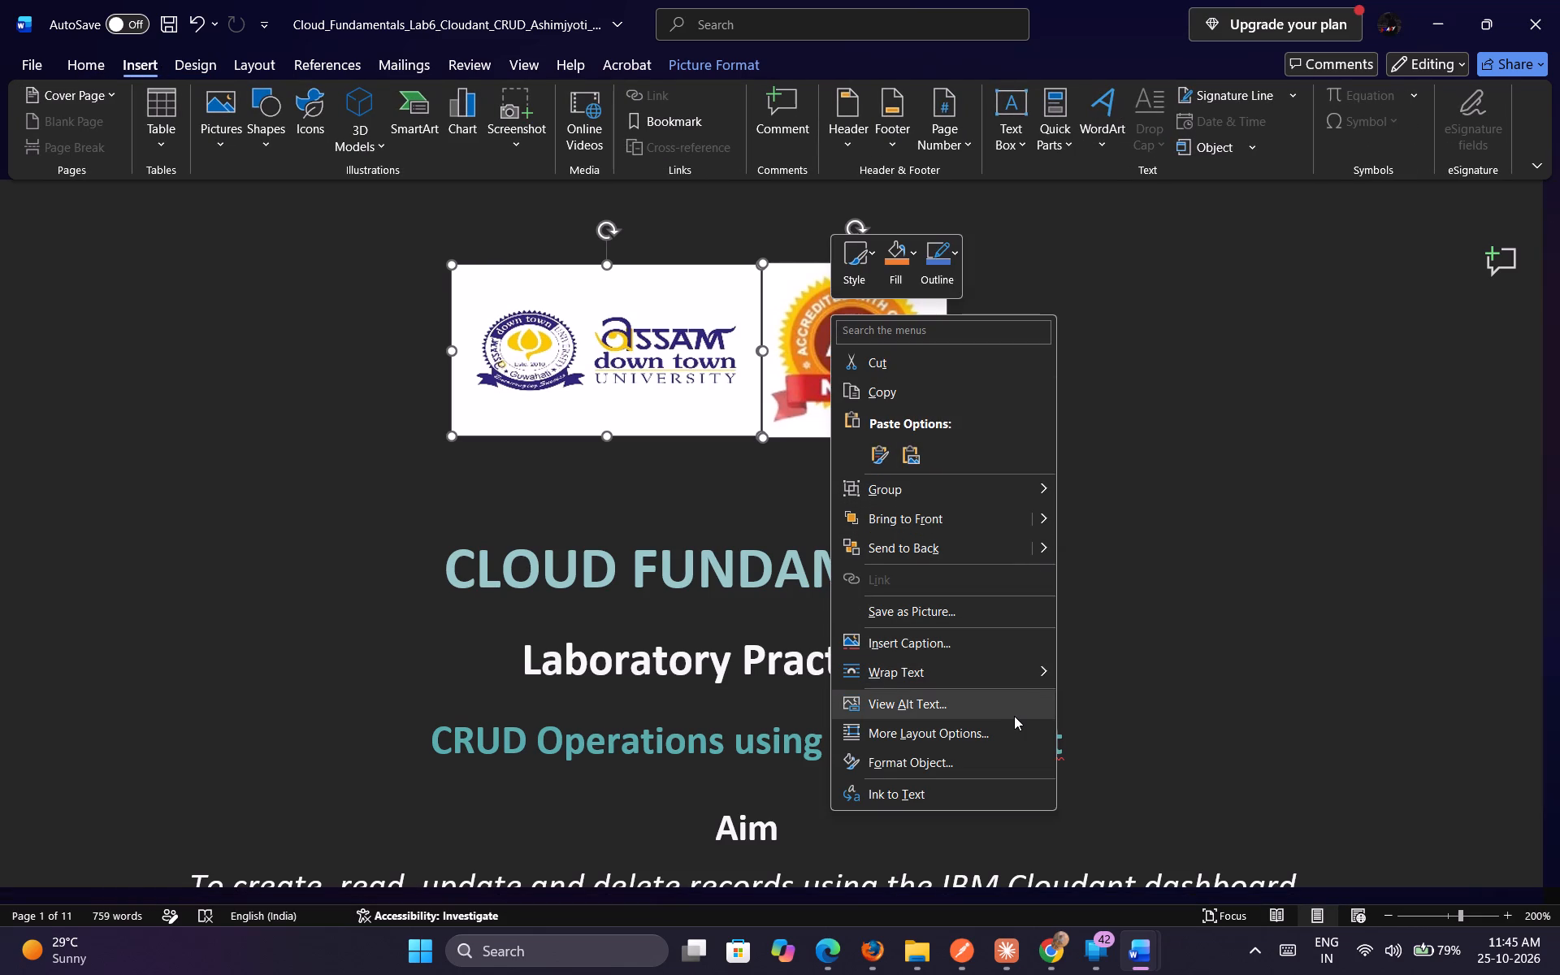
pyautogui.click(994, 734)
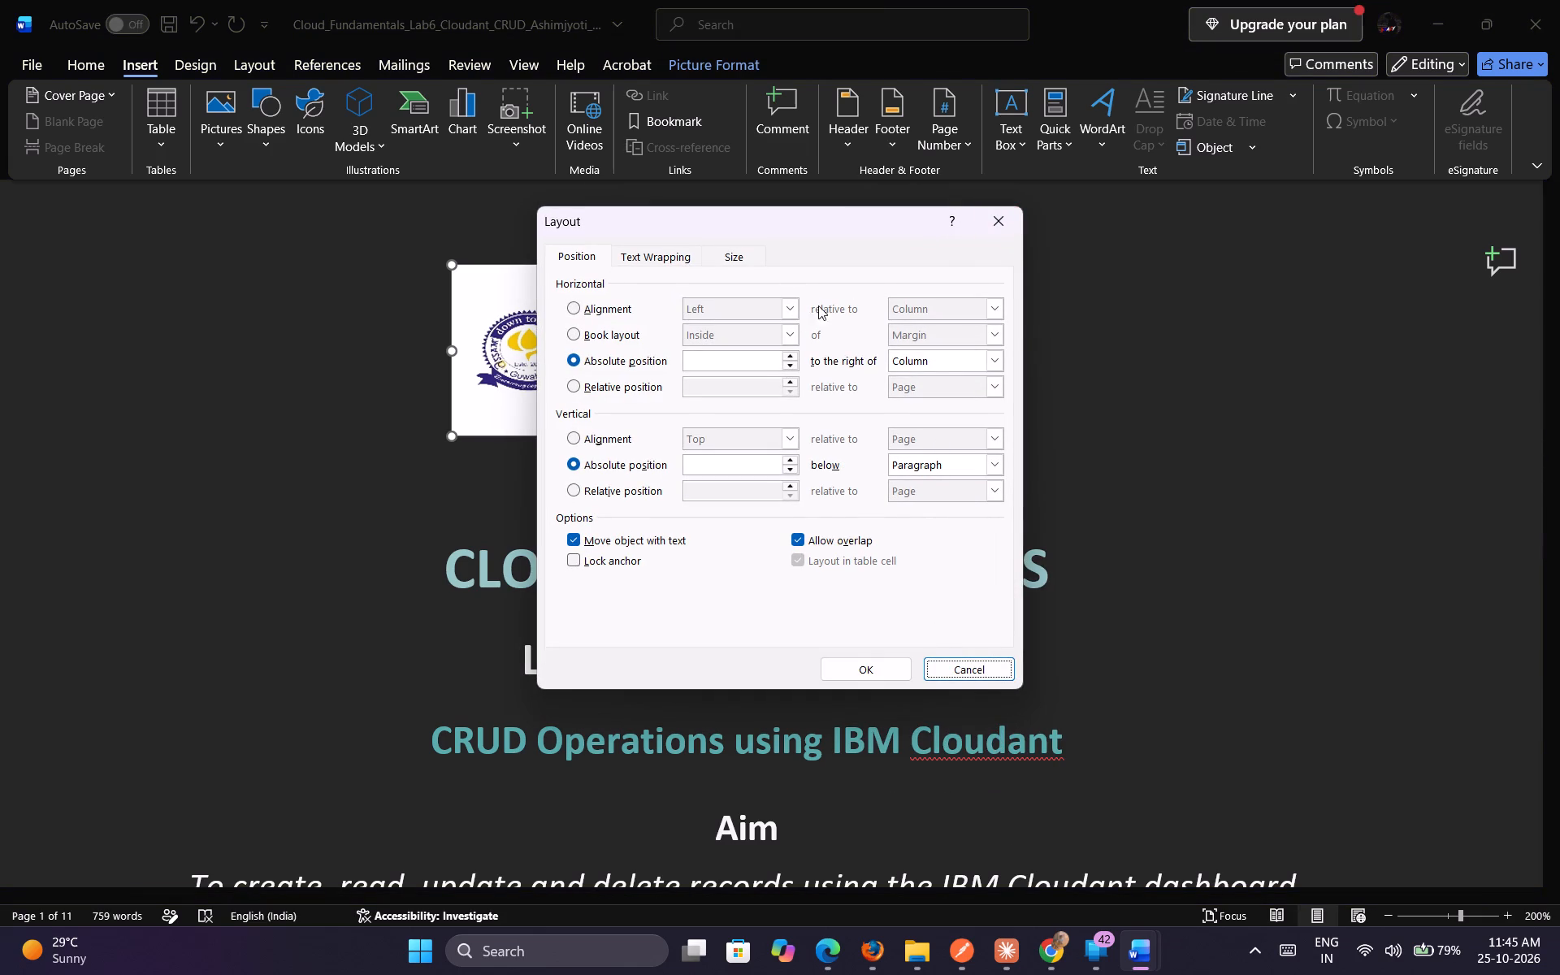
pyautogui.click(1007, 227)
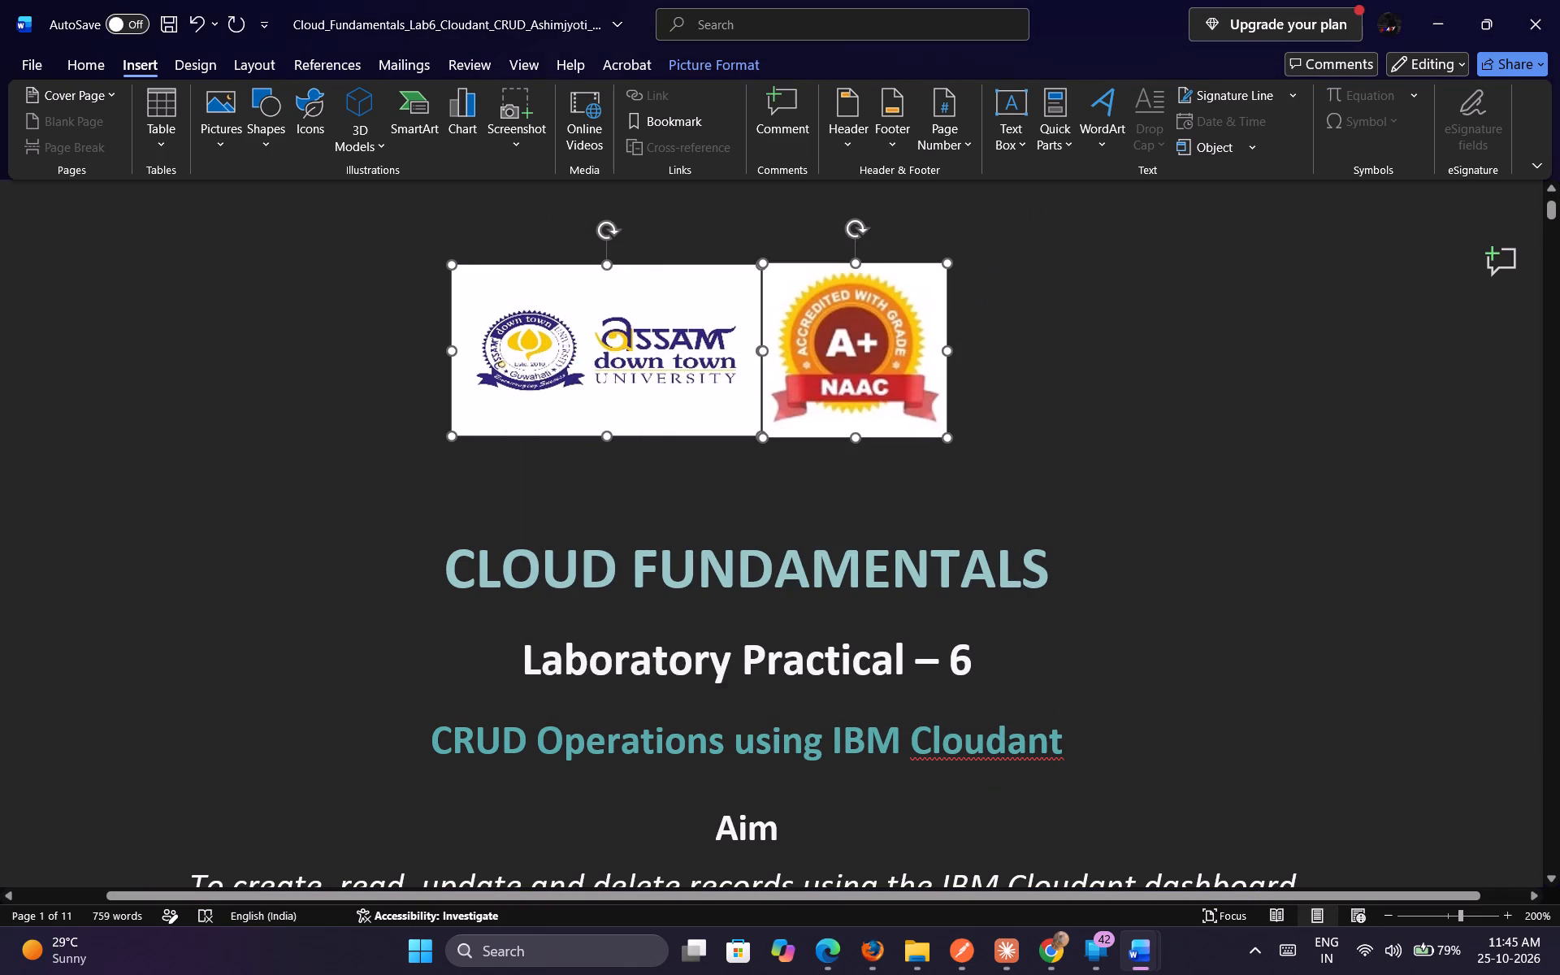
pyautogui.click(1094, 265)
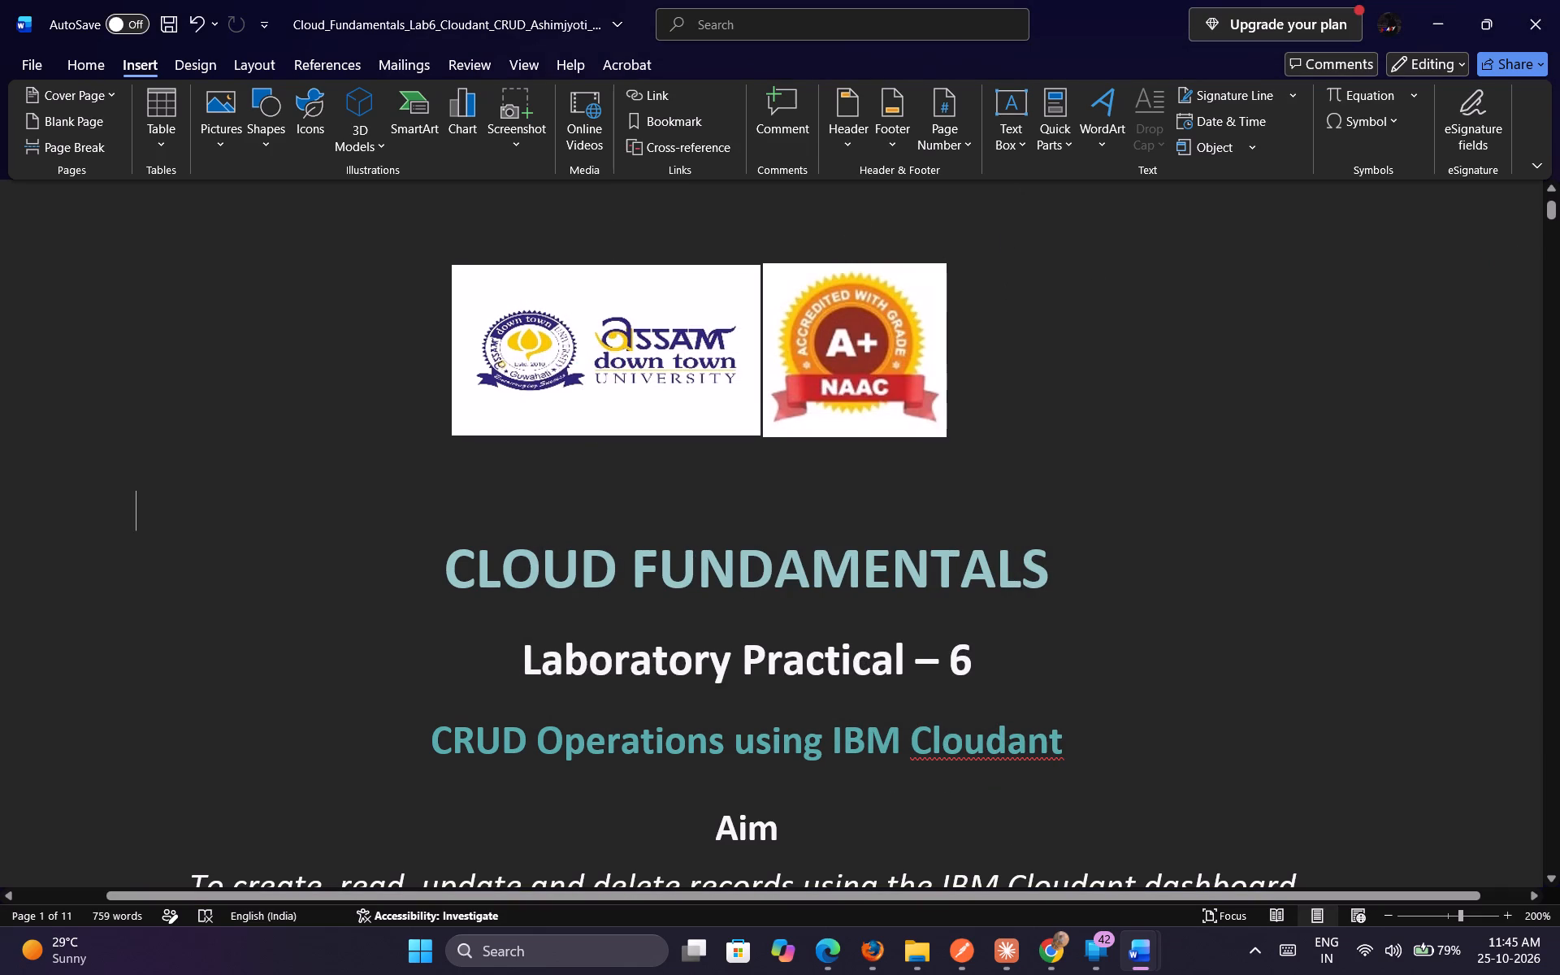
# Lower the NAAC badge's top edge to the logo's top and nudge the badge left to close the gap between them.
pyautogui.click(928, 341)
pyautogui.click(856, 260)
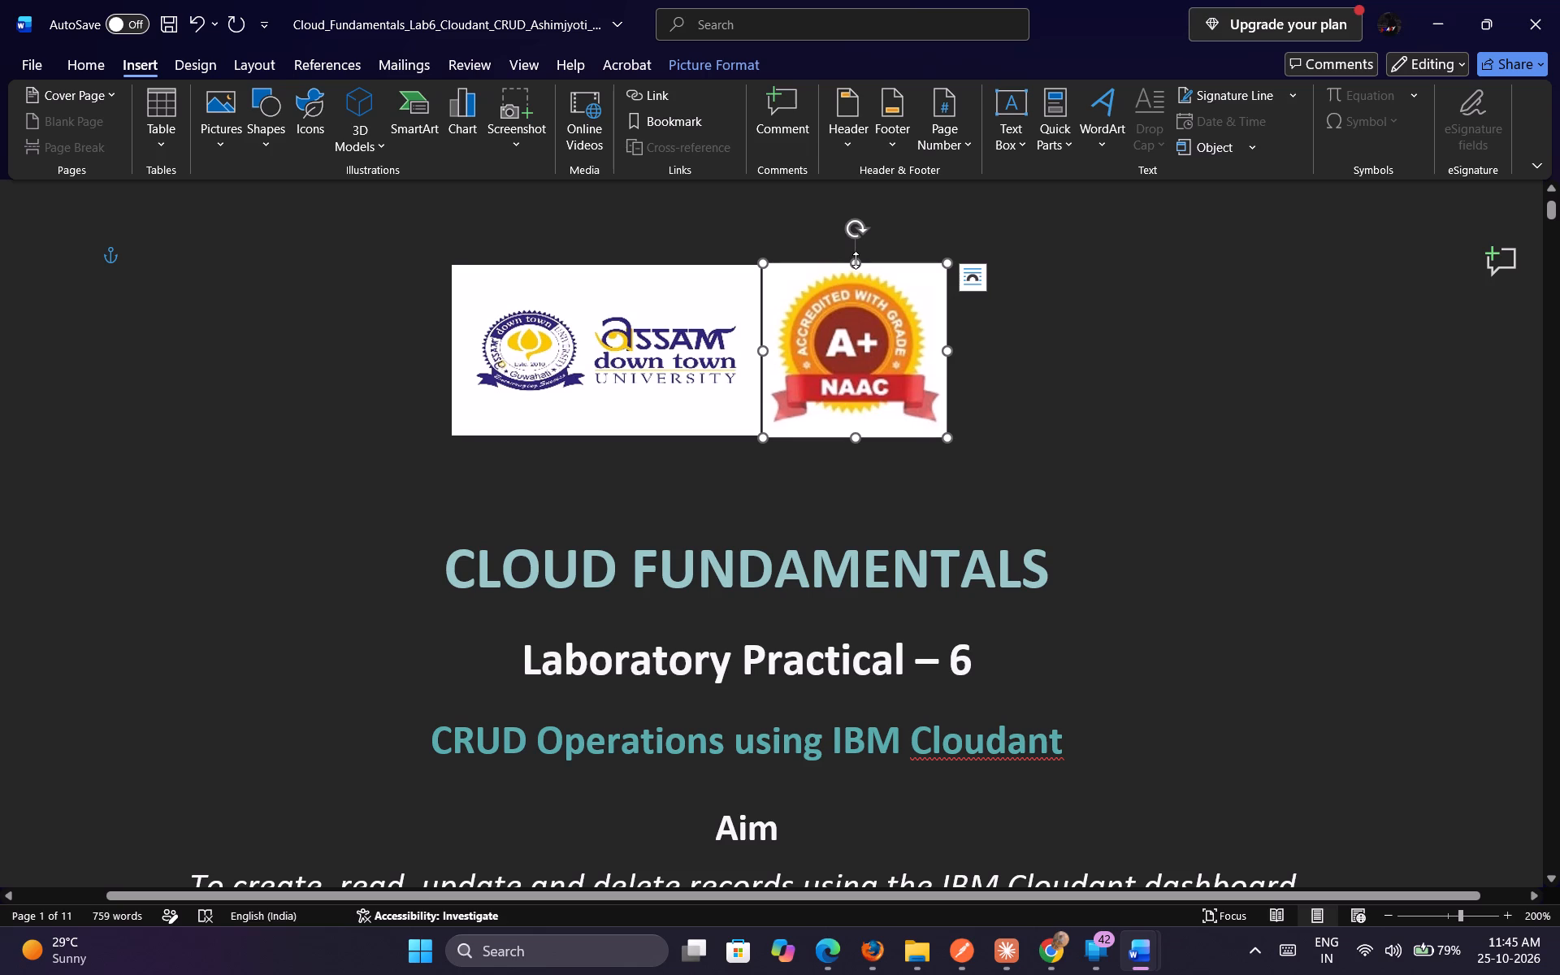
pyautogui.click(1005, 335)
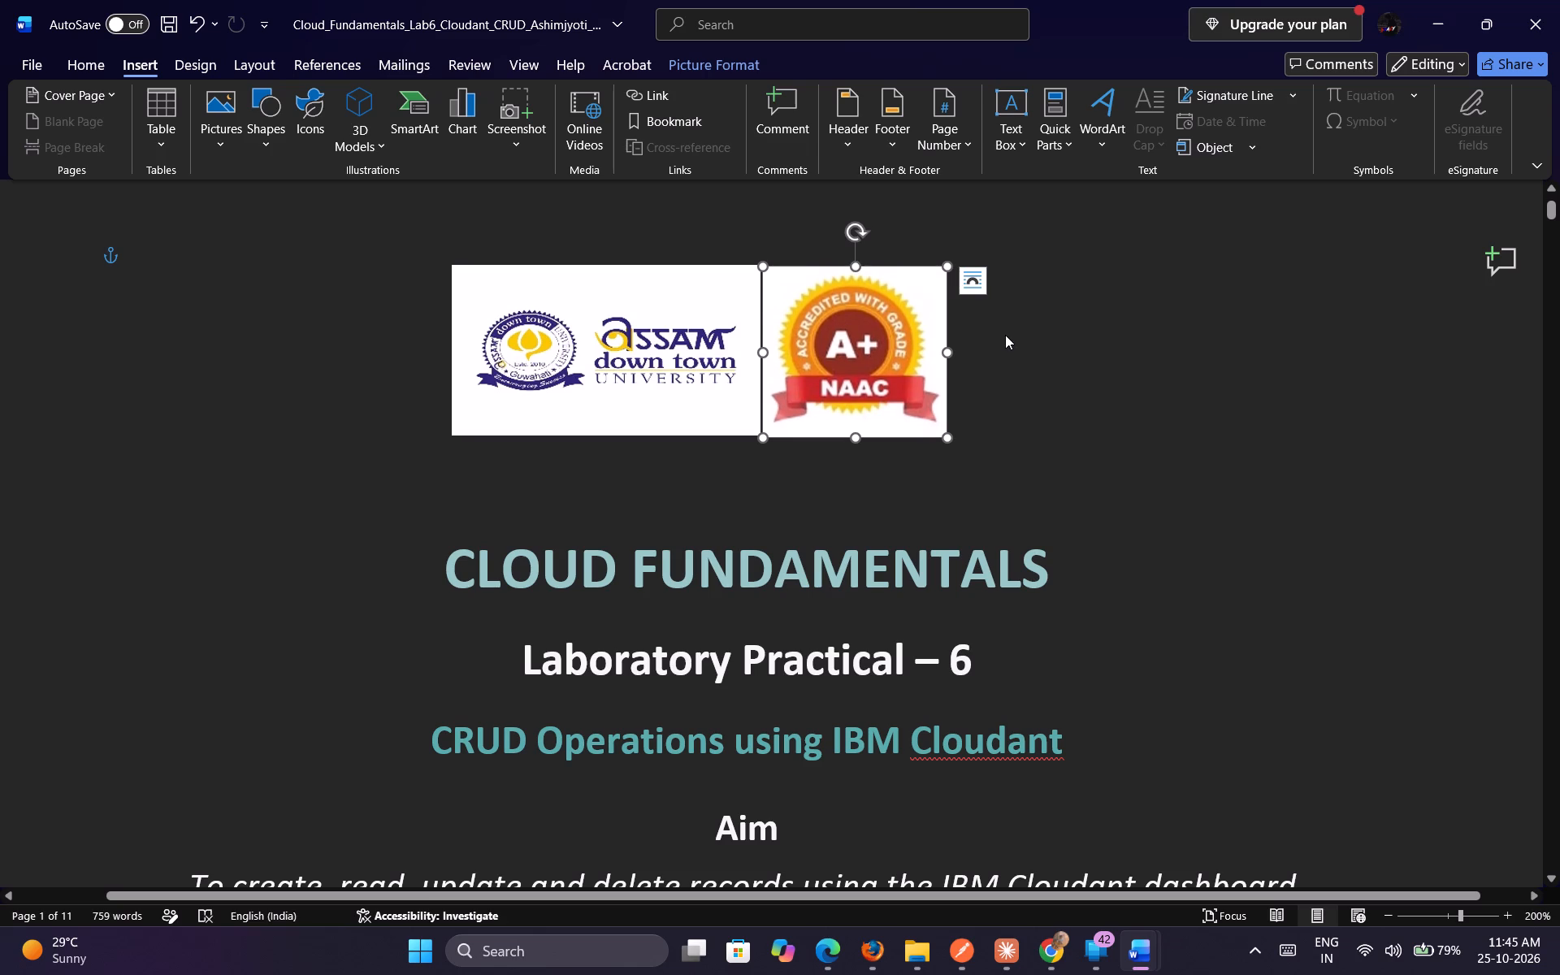
pyautogui.click(843, 344)
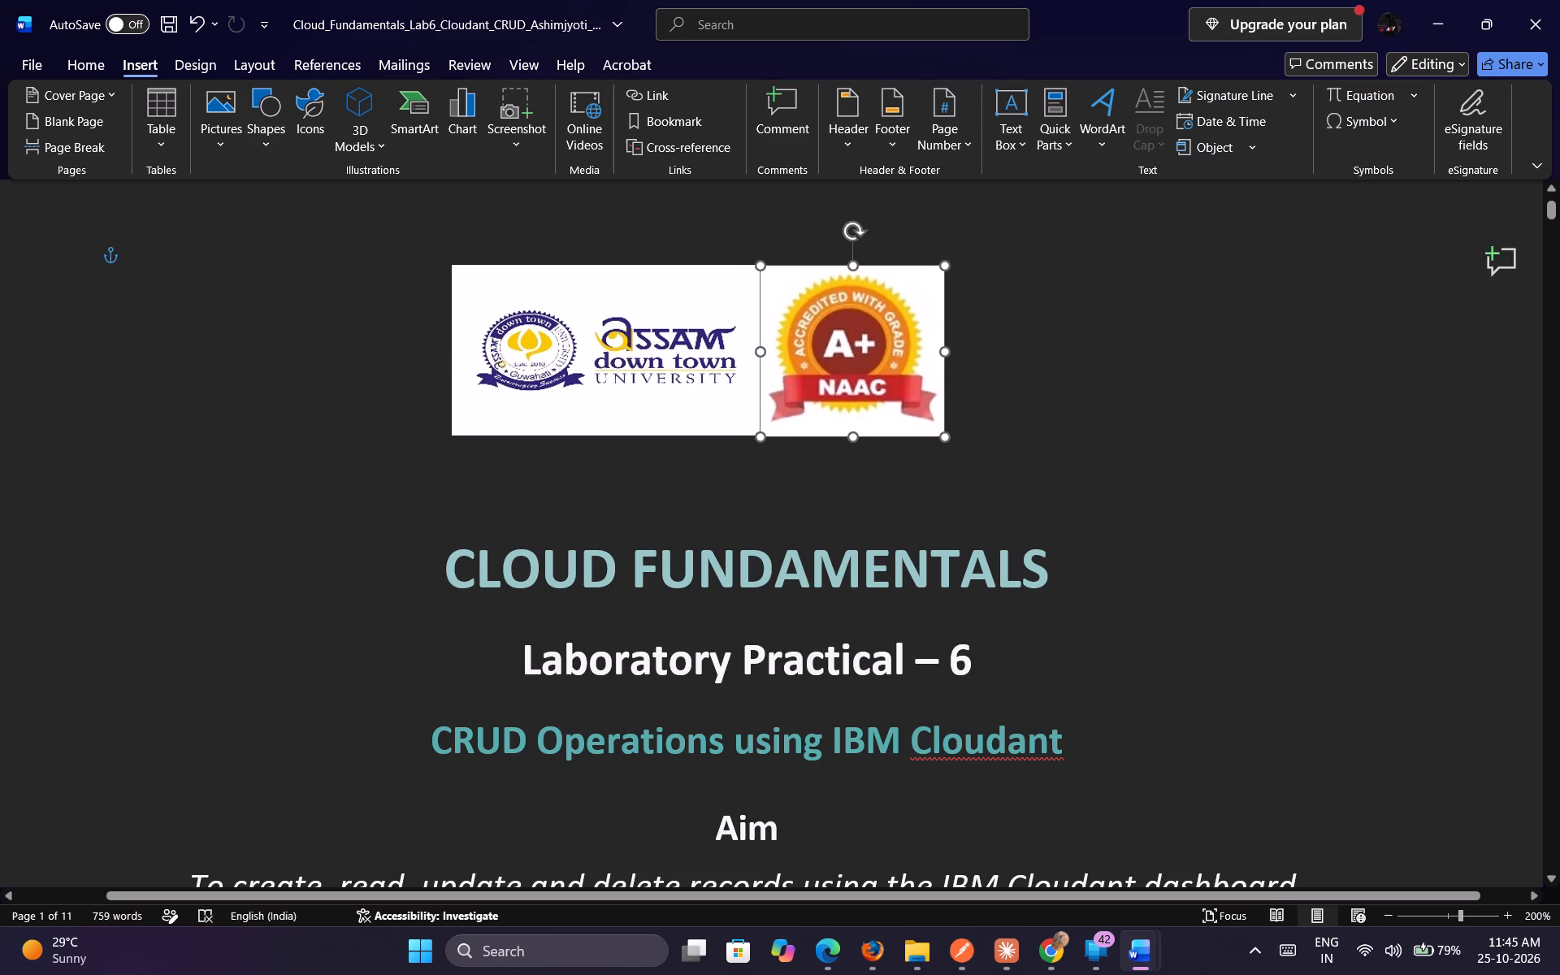
pyautogui.click(995, 331)
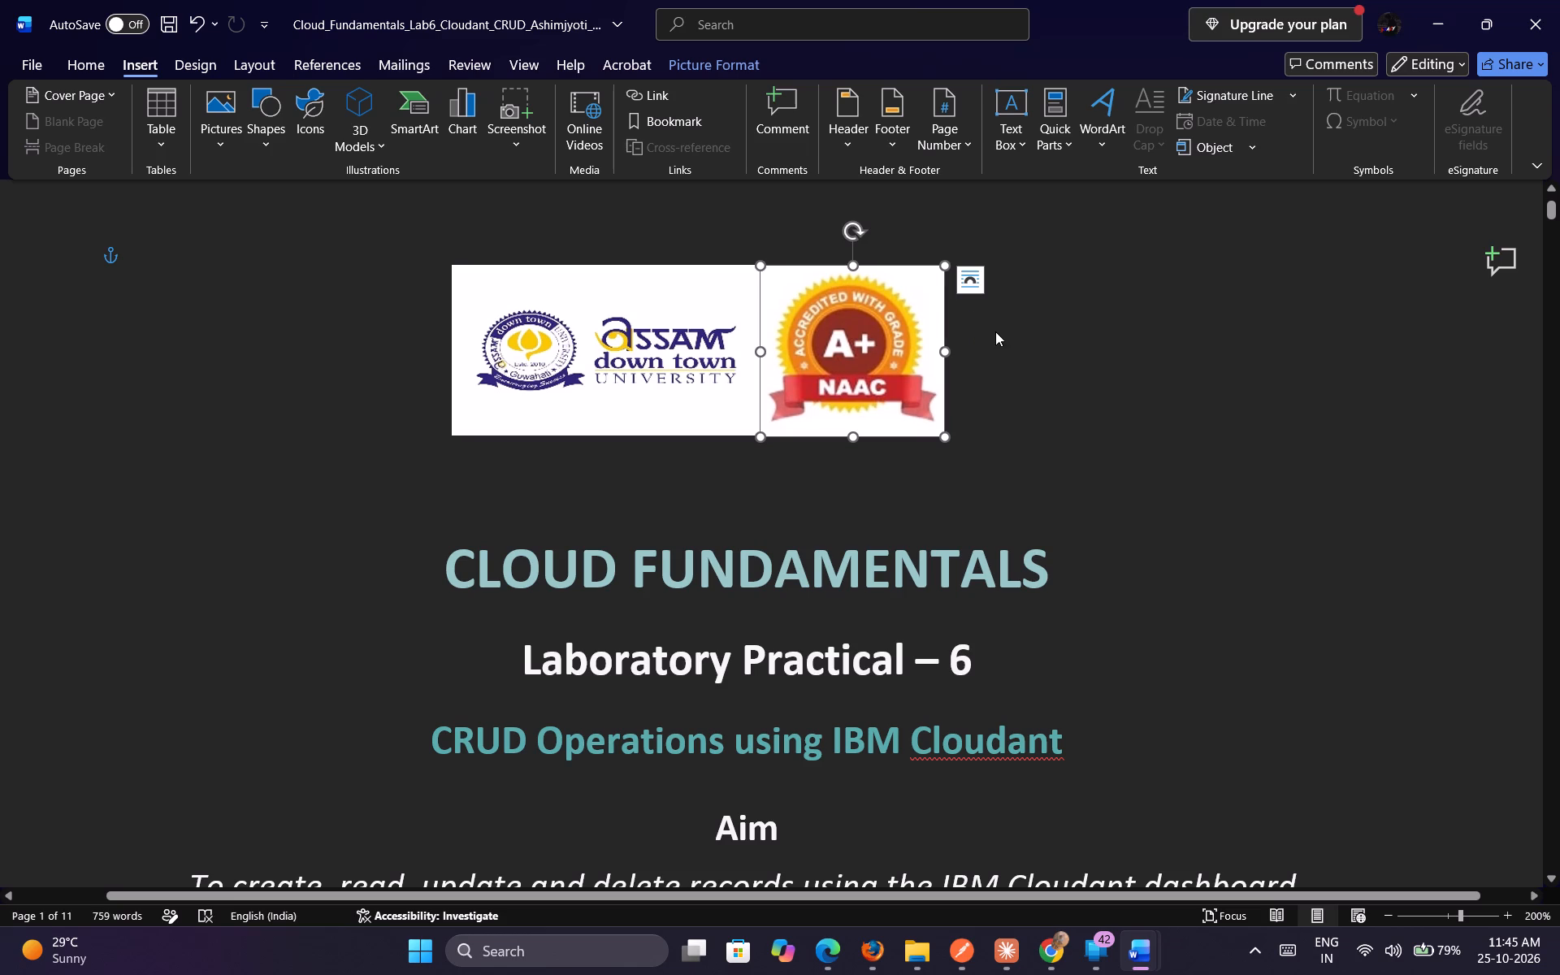
# Nudge the NAAC badge up very slightly beside the university logo on the cover page.
pyautogui.keyDown('ctrl'); pyautogui.scroll(4, 820, 352); pyautogui.keyUp('ctrl')
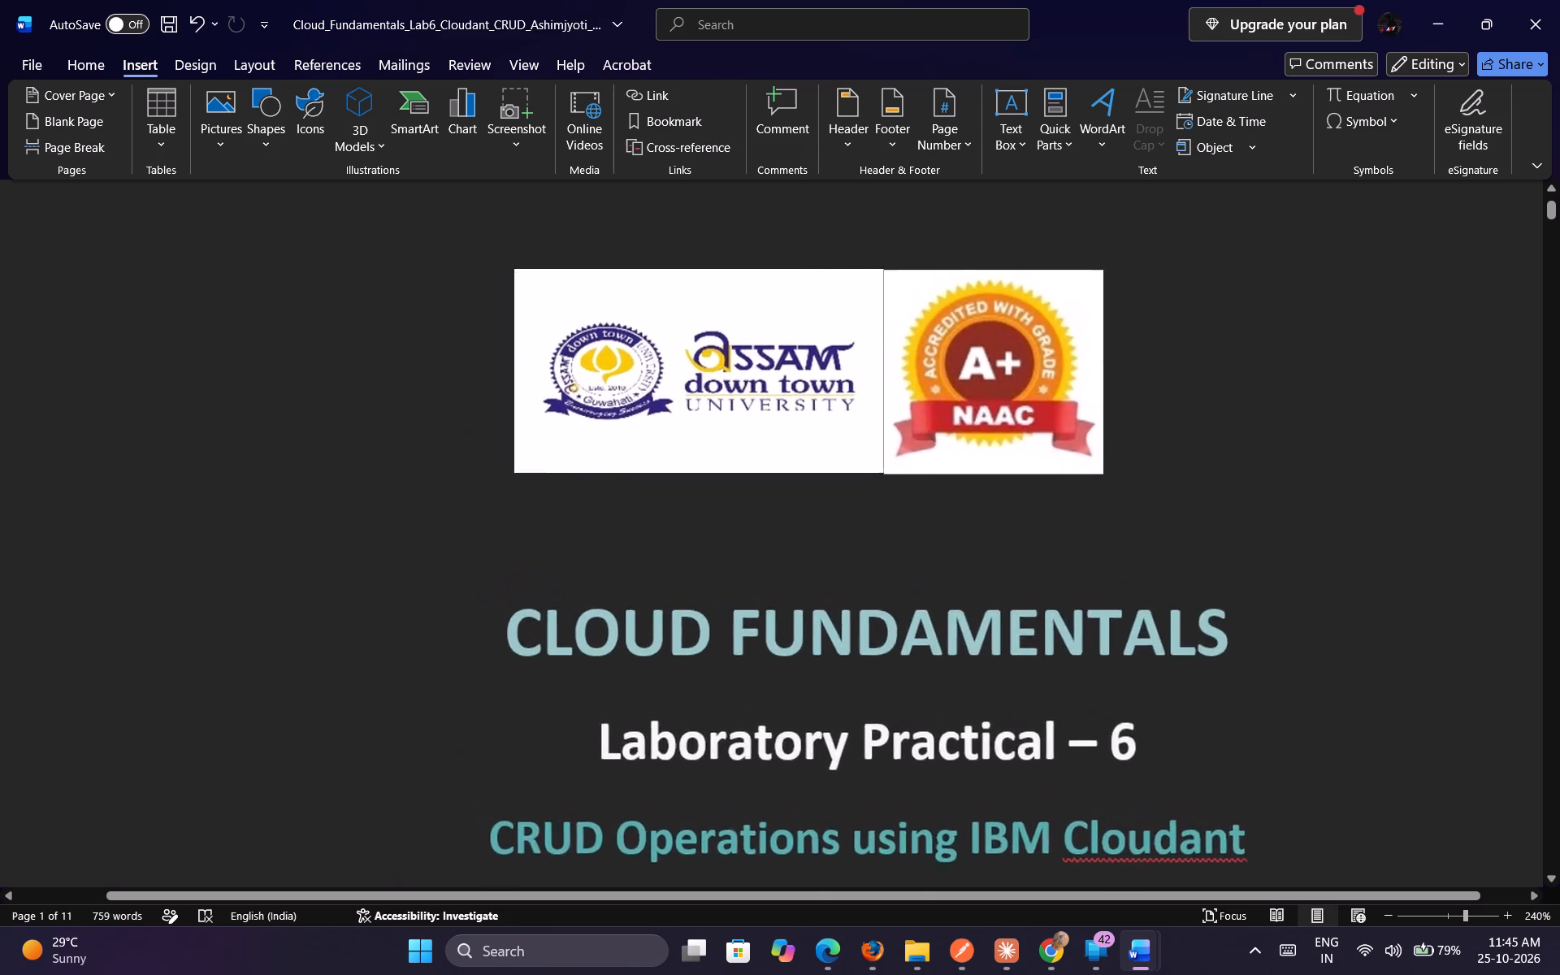
pyautogui.keyDown('ctrl'); pyautogui.scroll(11, 820, 352); pyautogui.keyUp('ctrl')
pyautogui.hscroll(1, 820, 352)
pyautogui.hscroll(-1, 951, 379)
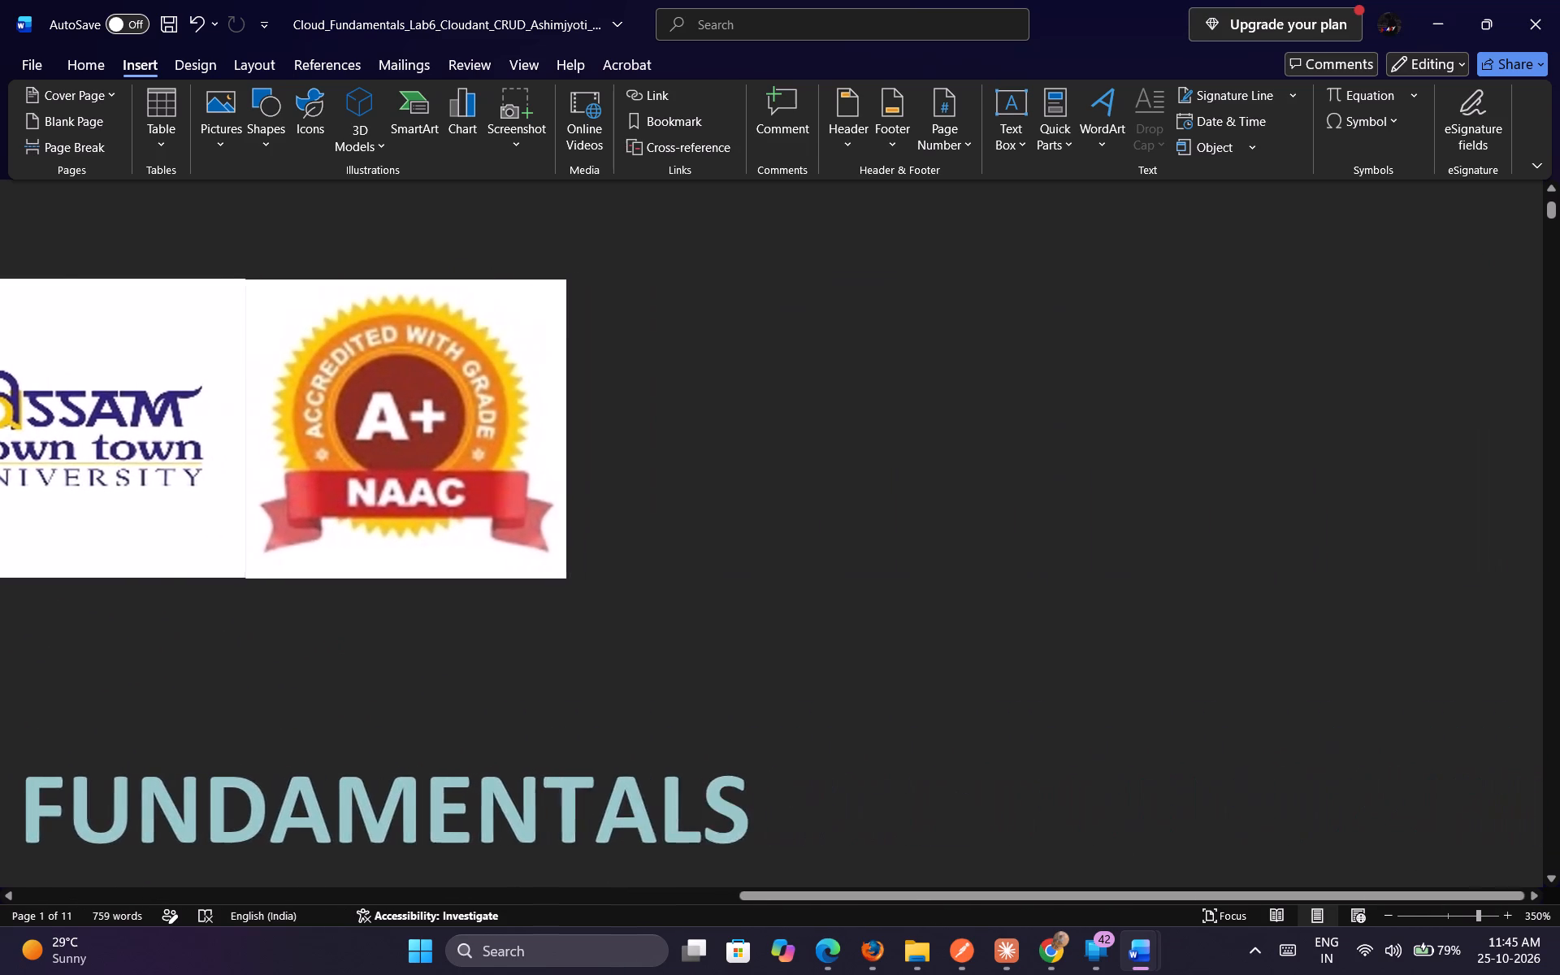
pyautogui.hscroll(-1, 951, 379)
pyautogui.click(920, 388)
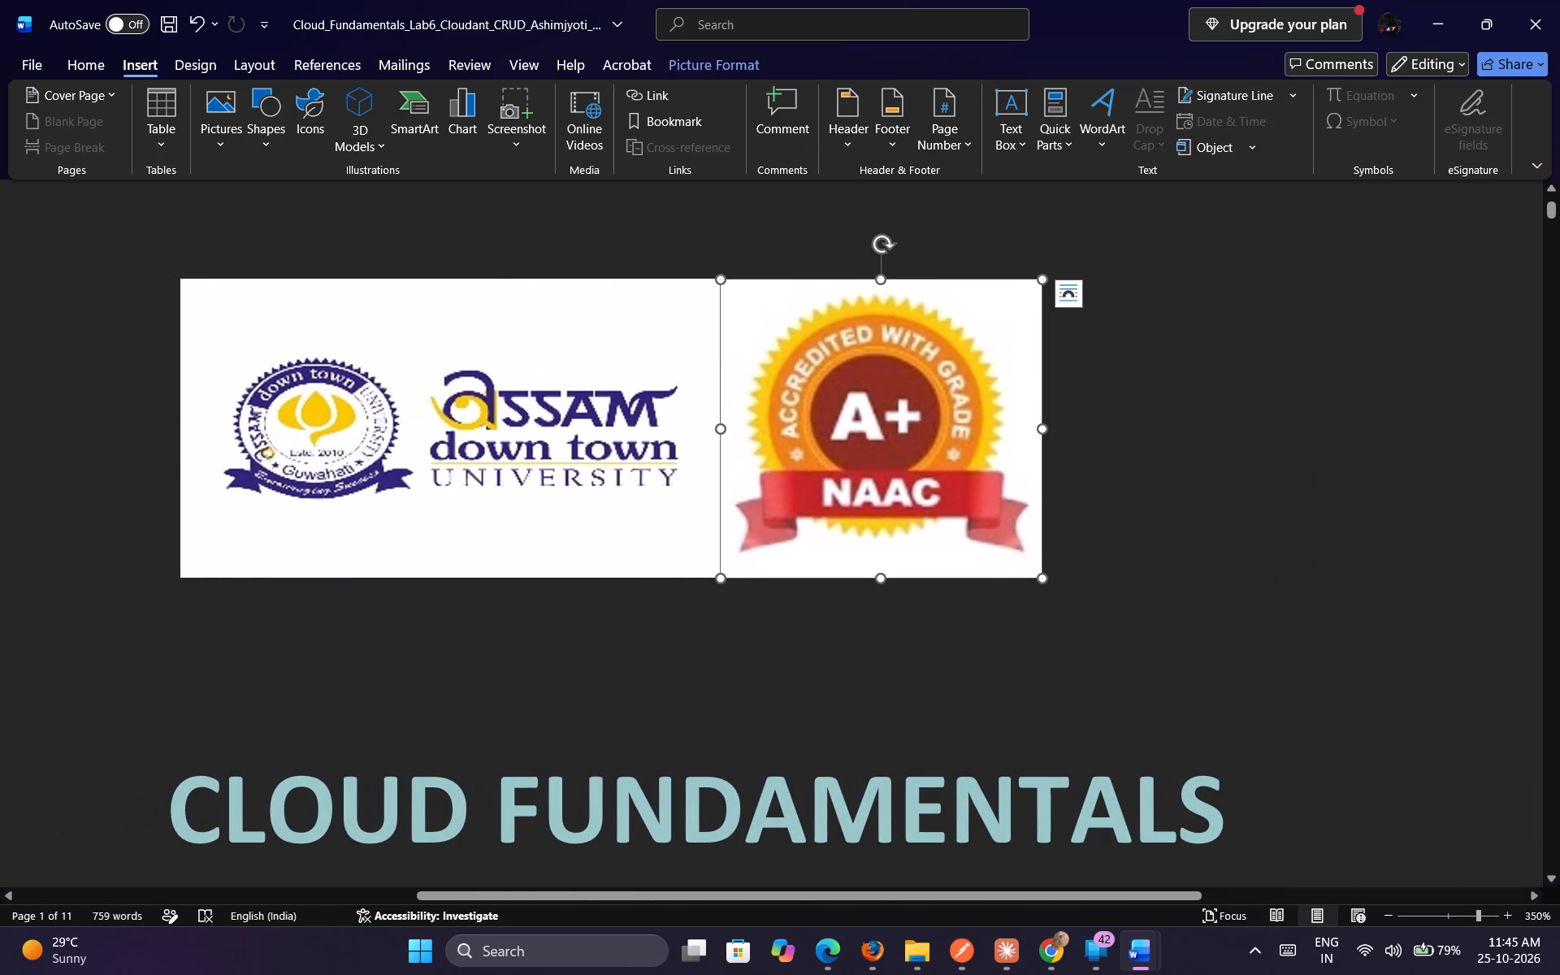
pyautogui.click(920, 388)
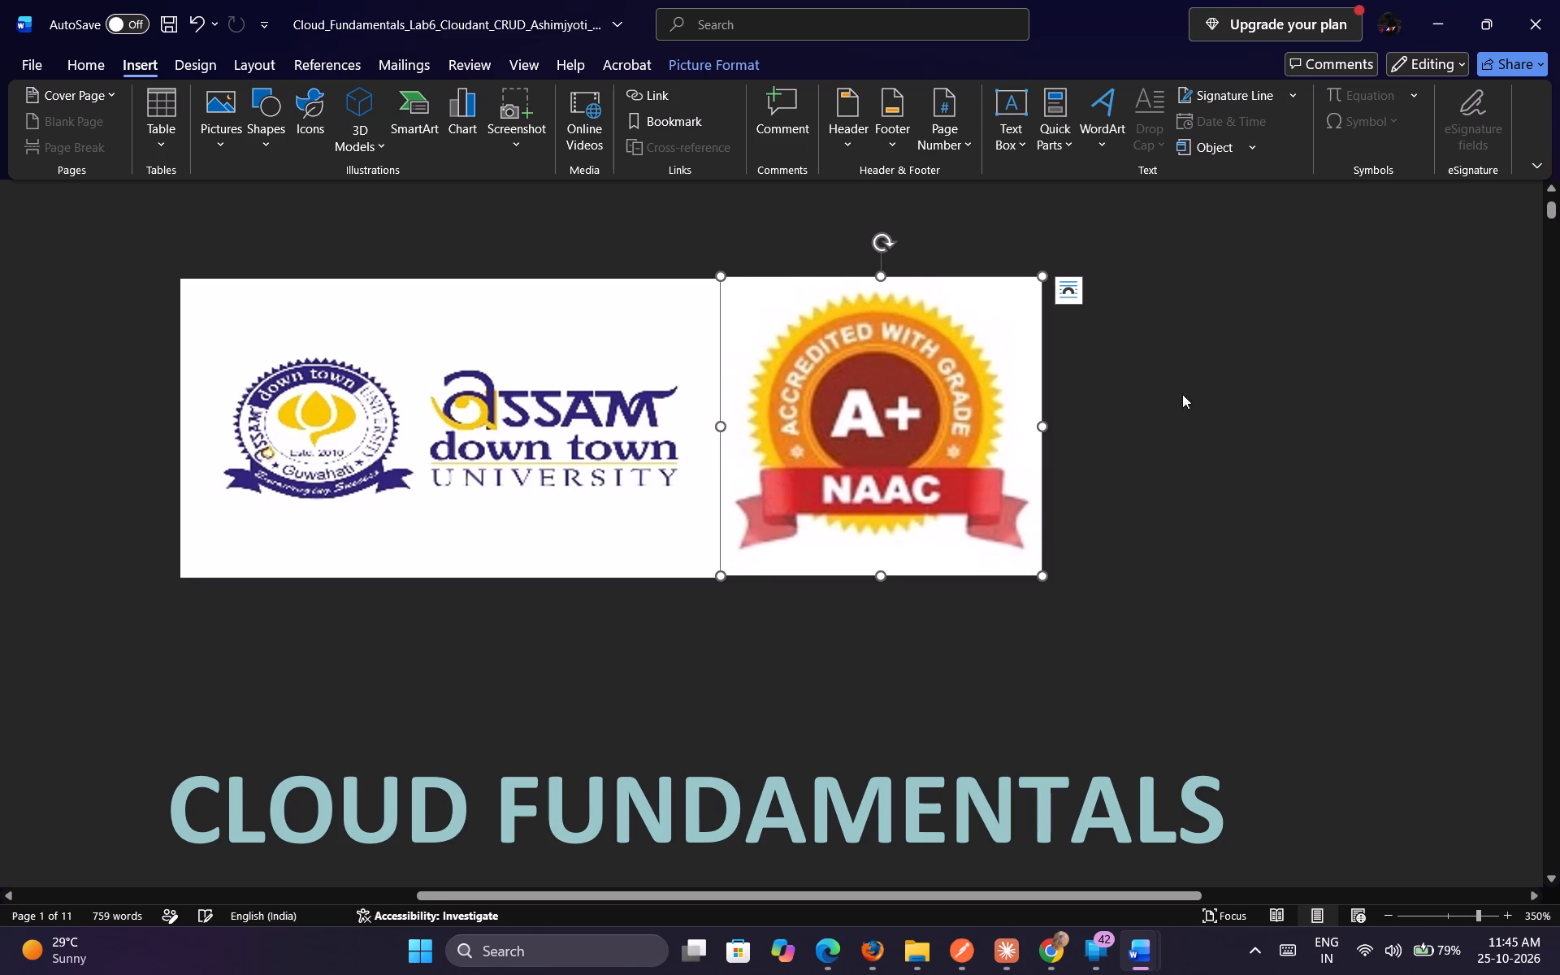
pyautogui.click(1209, 402)
pyautogui.click(1140, 468)
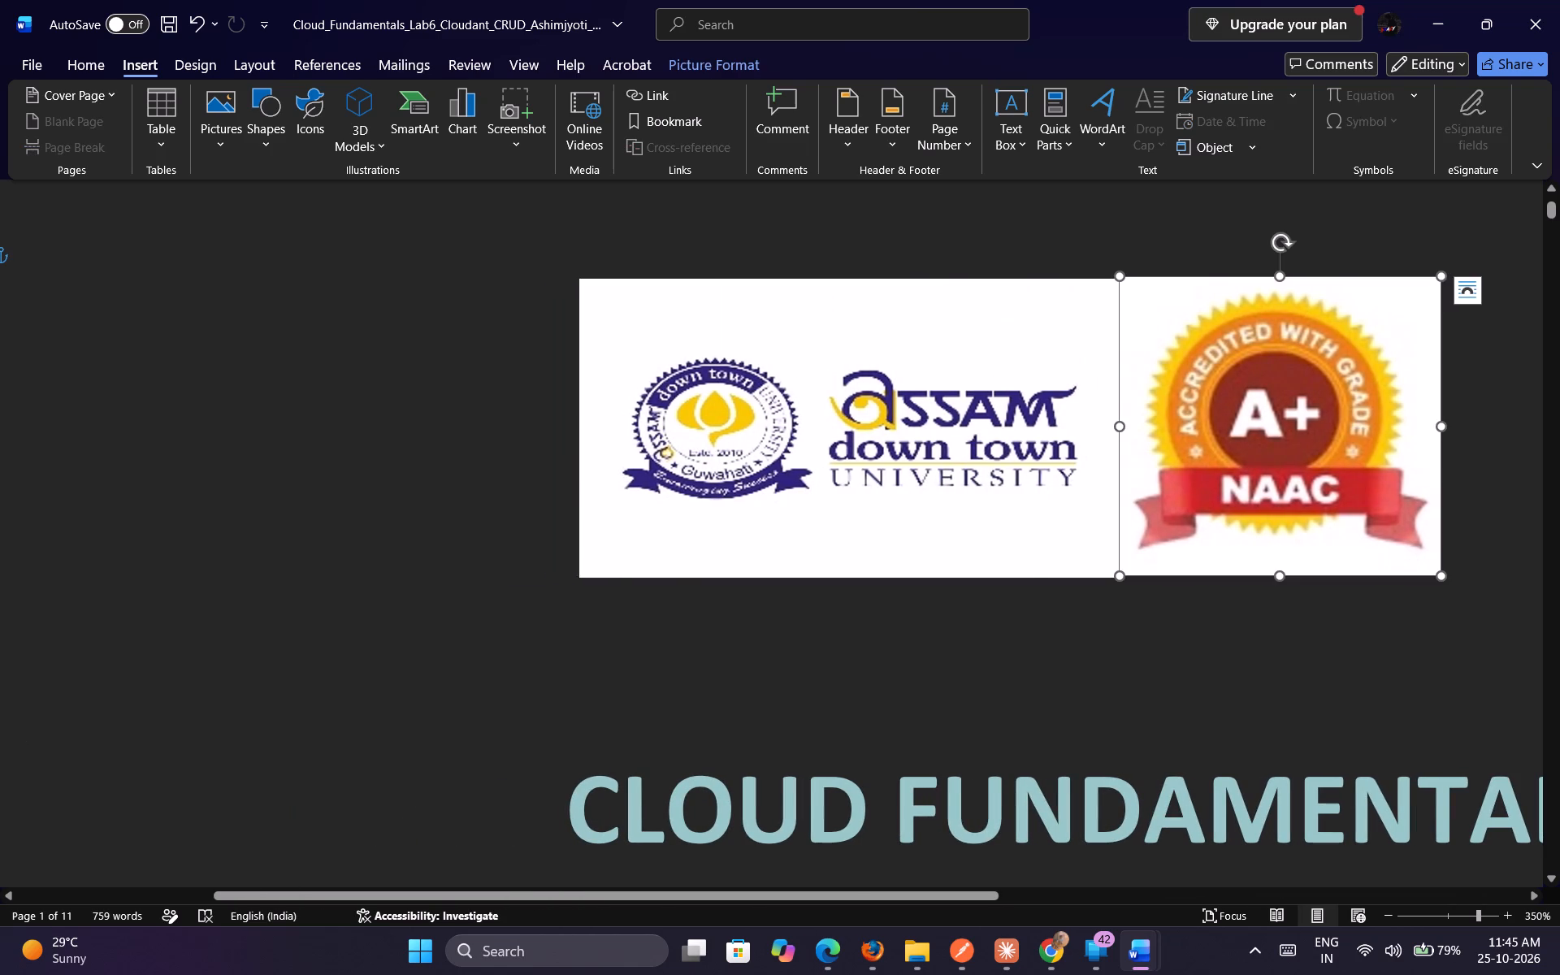
# Fine-tune the NAAC badge's bottom and top edges to line up with the university logo's edges.
pyautogui.click(1281, 573)
pyautogui.click(1220, 641)
pyautogui.hscroll(-1, 1220, 641)
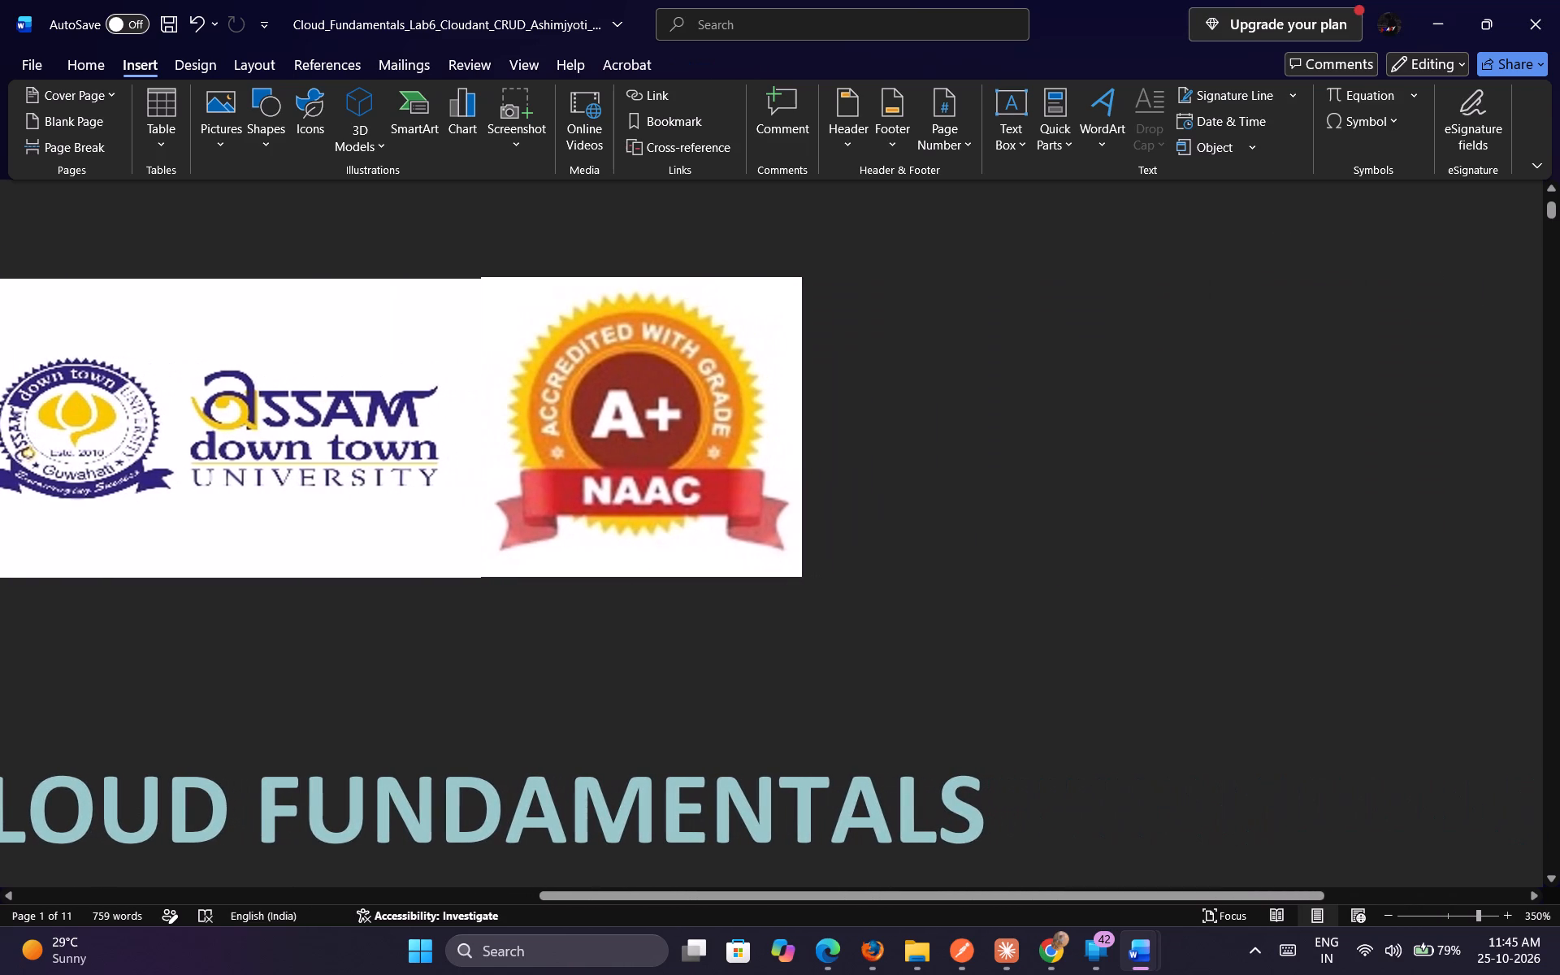
pyautogui.click(723, 513)
pyautogui.click(637, 578)
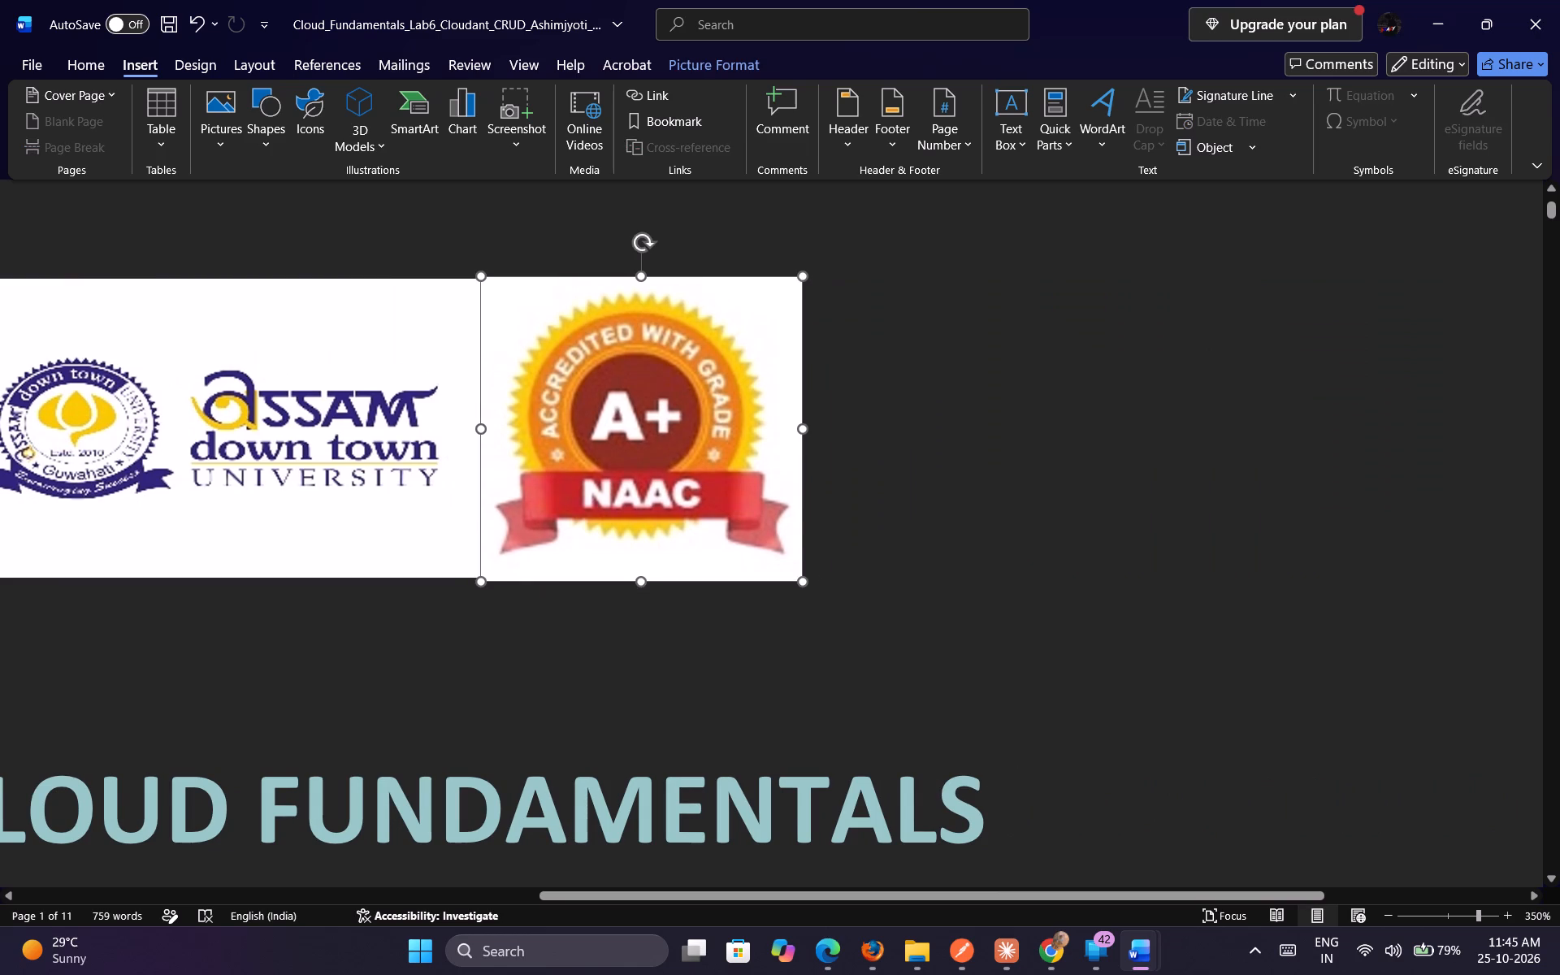
pyautogui.click(612, 616)
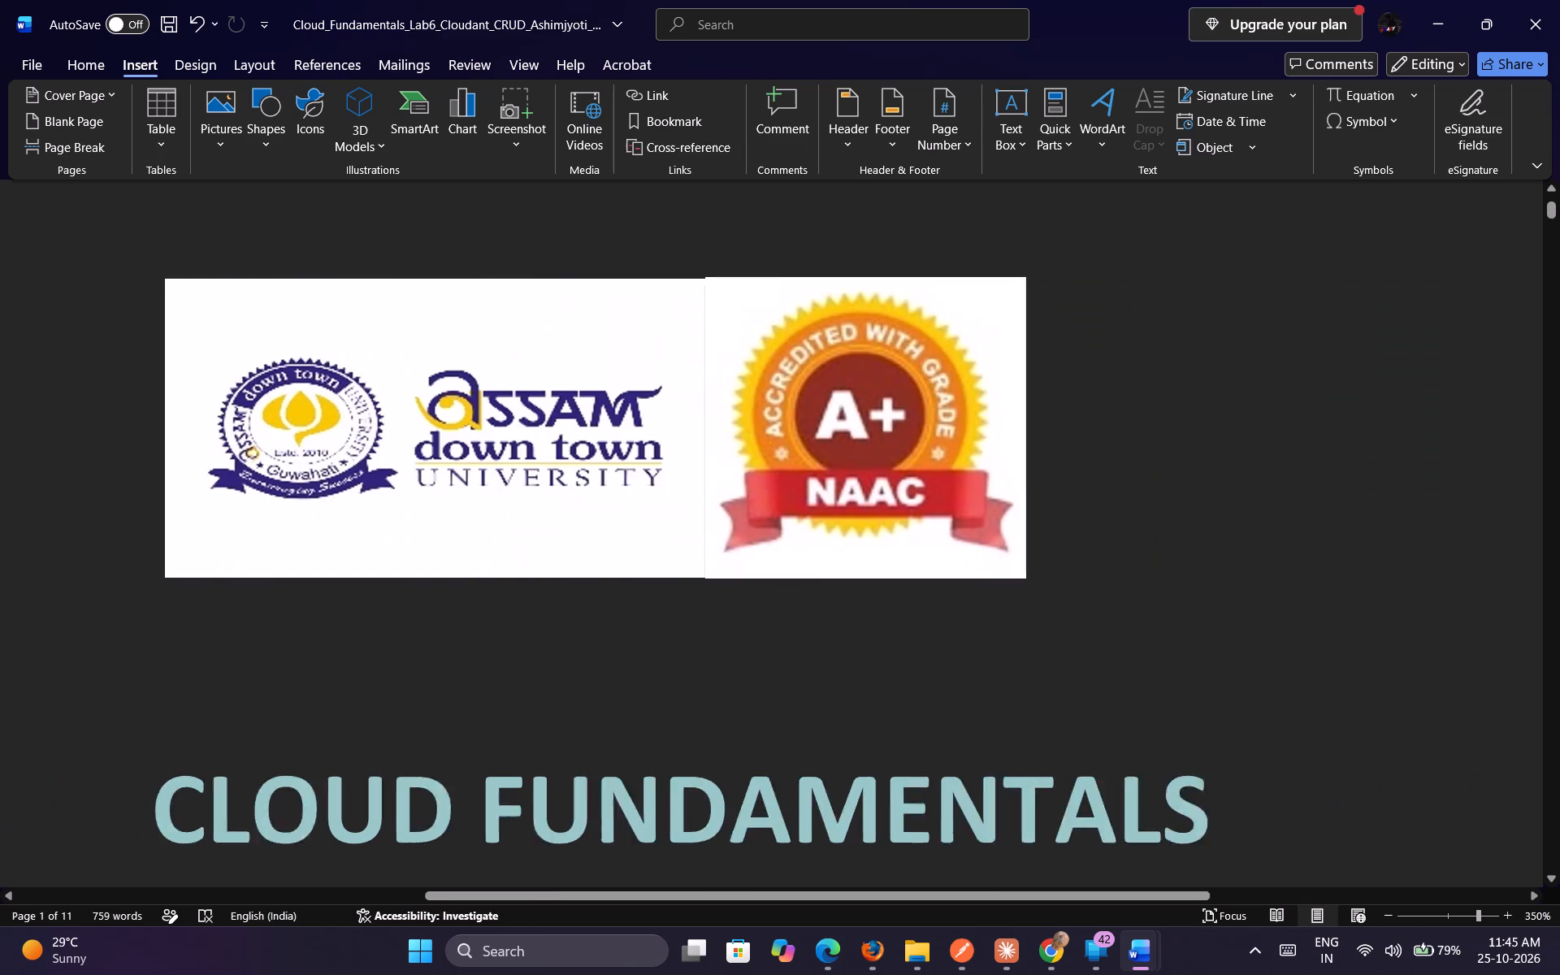
pyautogui.click(1154, 370)
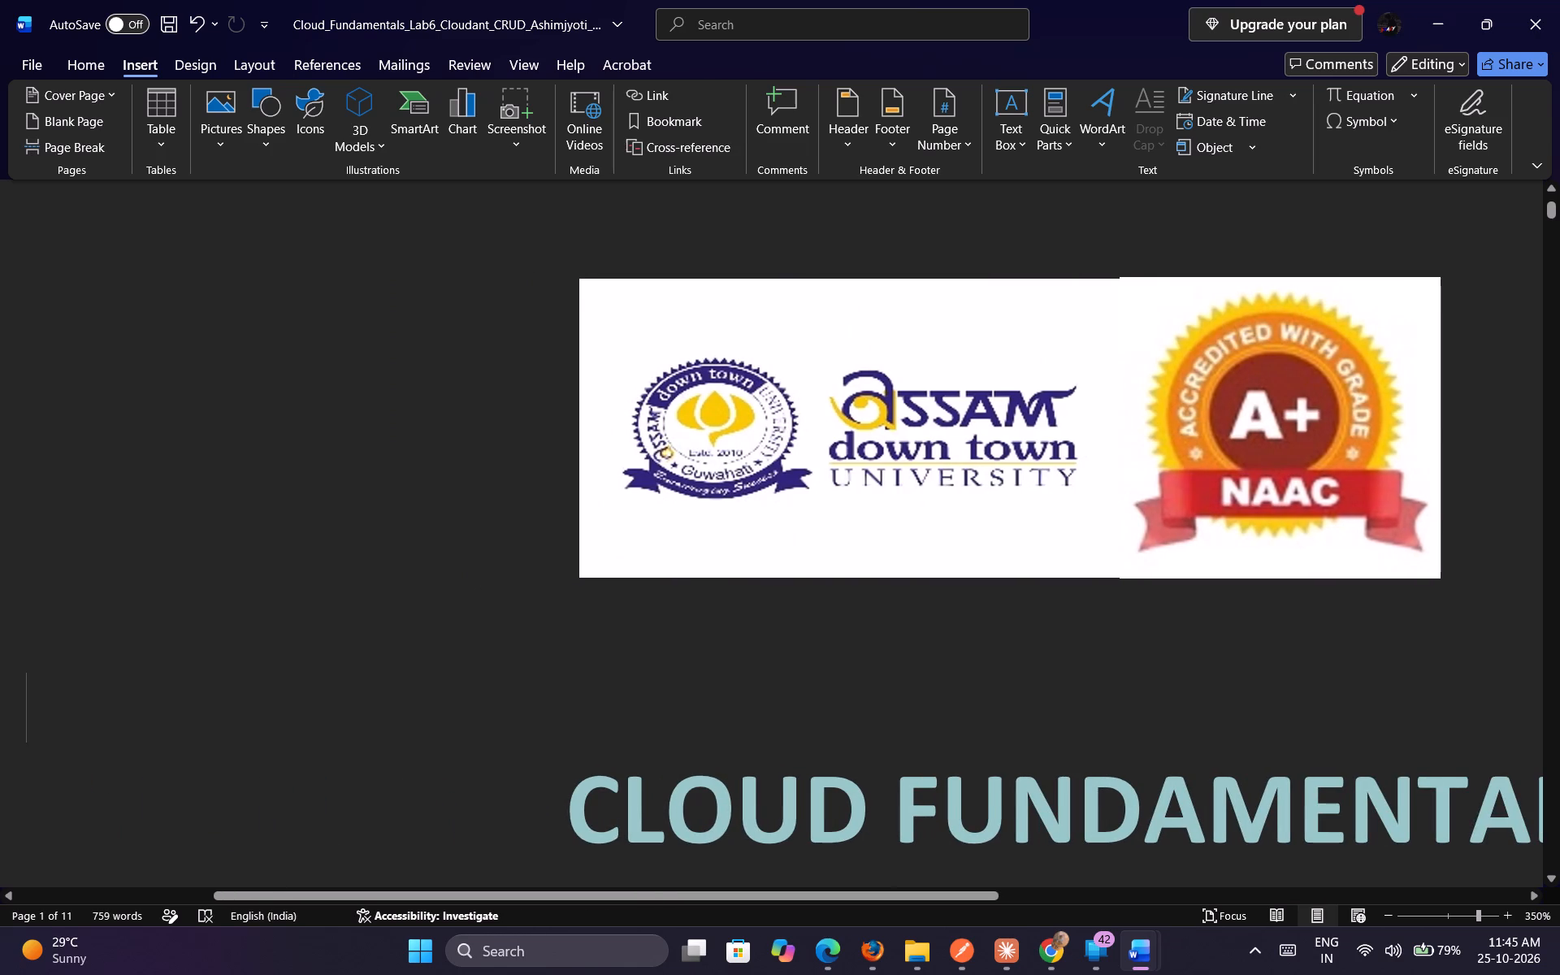
pyautogui.click(1280, 273)
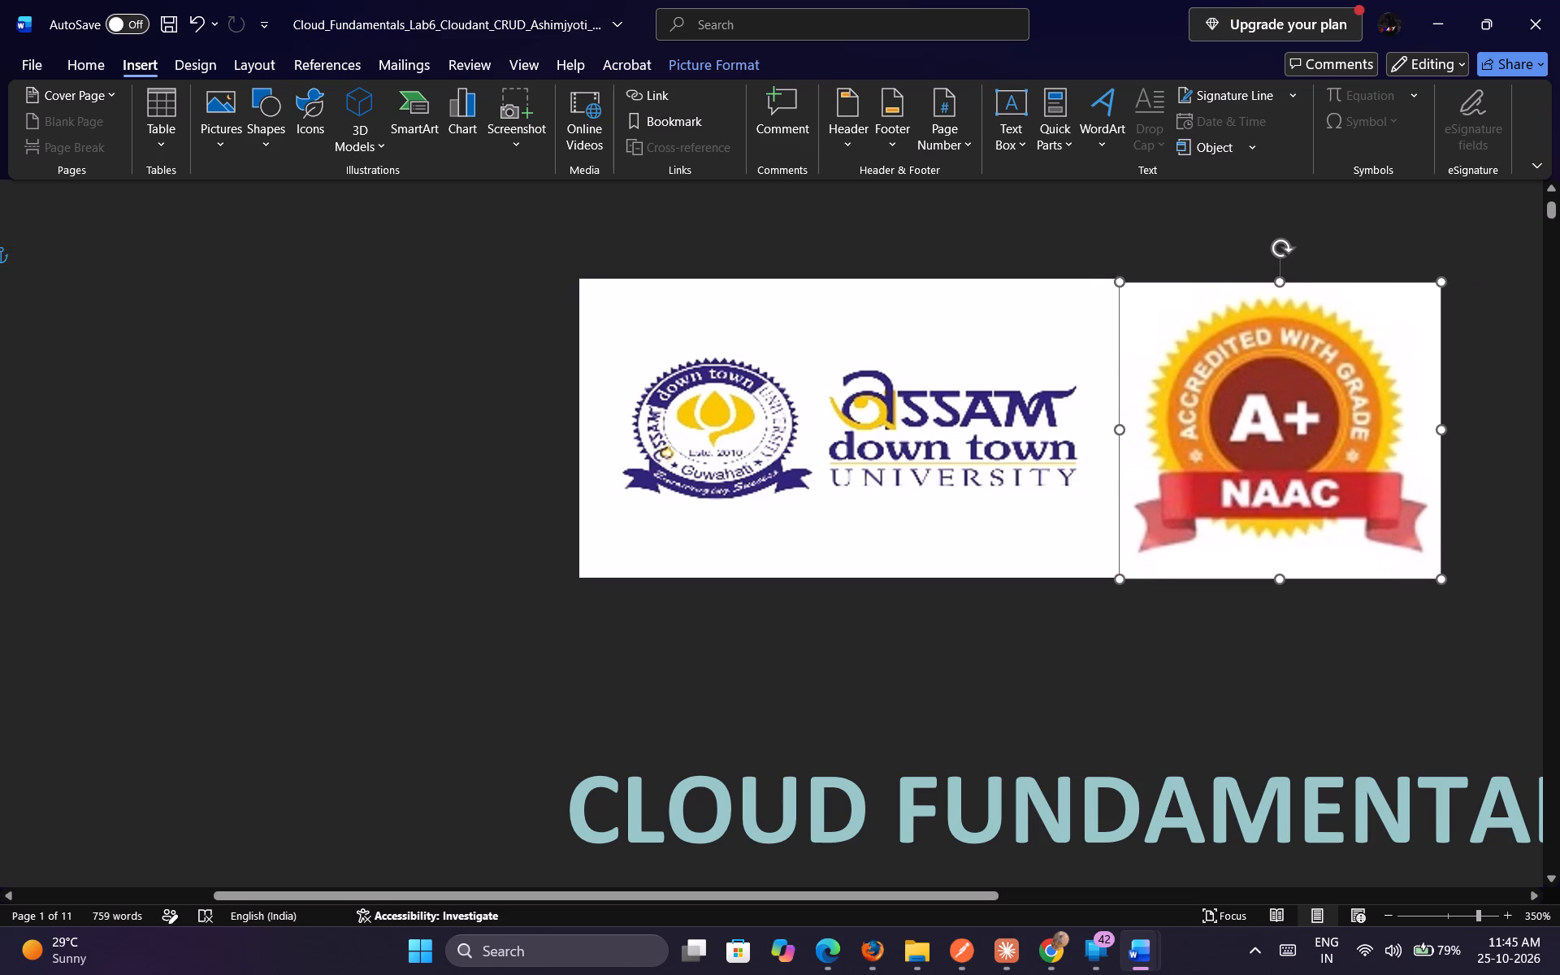
pyautogui.click(1467, 339)
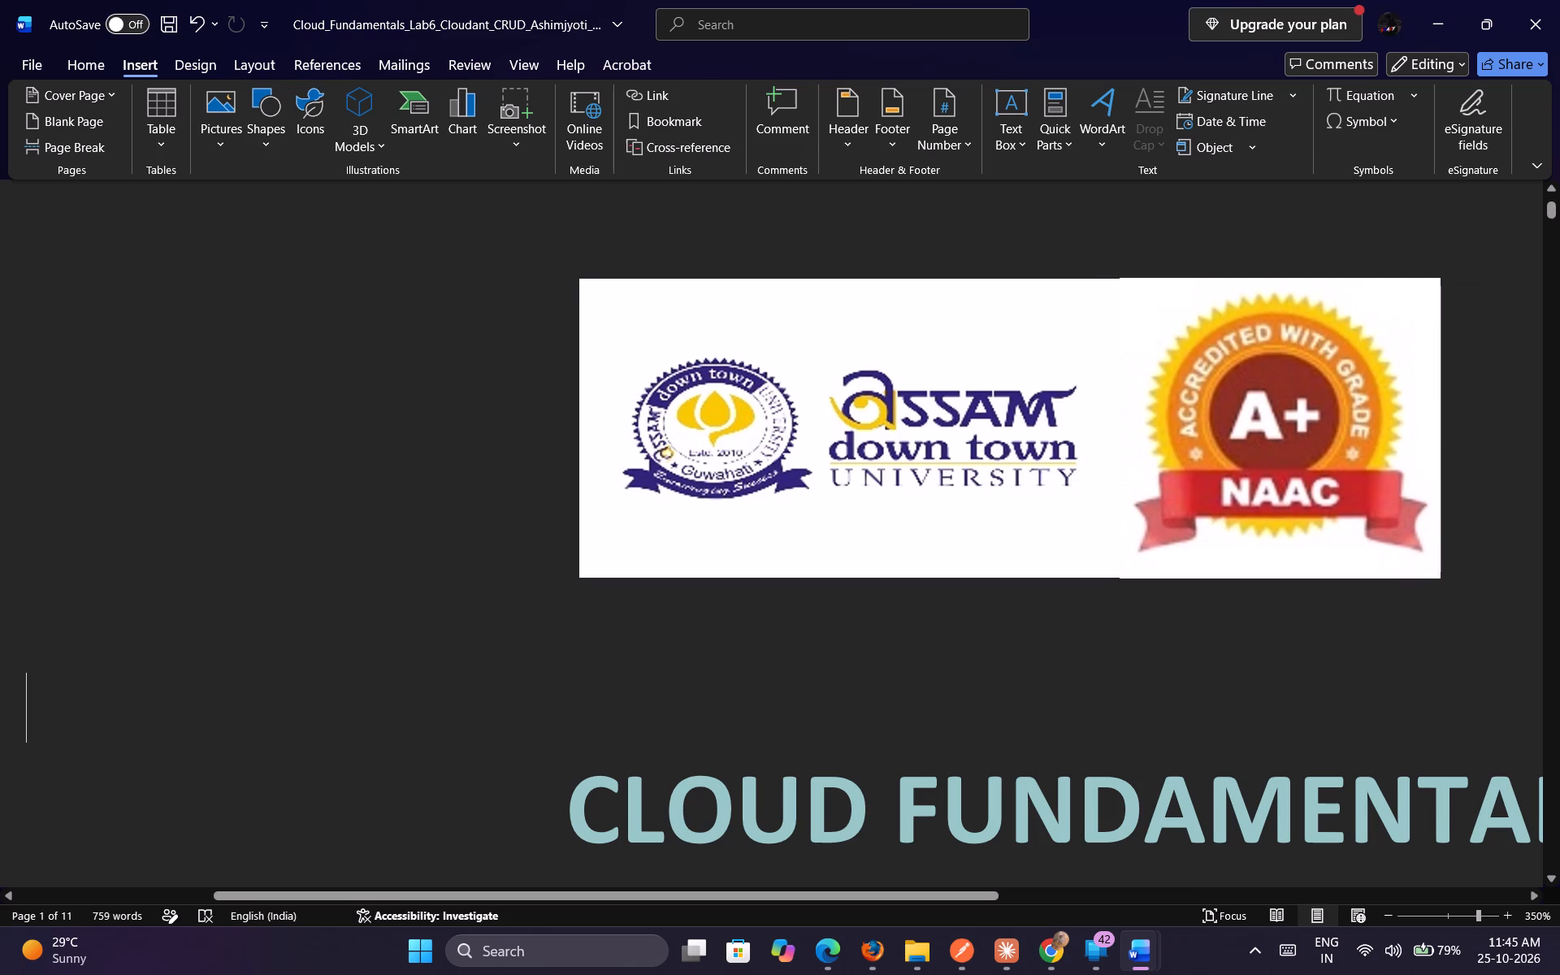
# Move the university logo slightly left to leave a narrow gap before the NAAC badge.
pyautogui.click(1044, 441)
pyautogui.moveTo(1046, 441); pyautogui.dragTo(1033, 441)
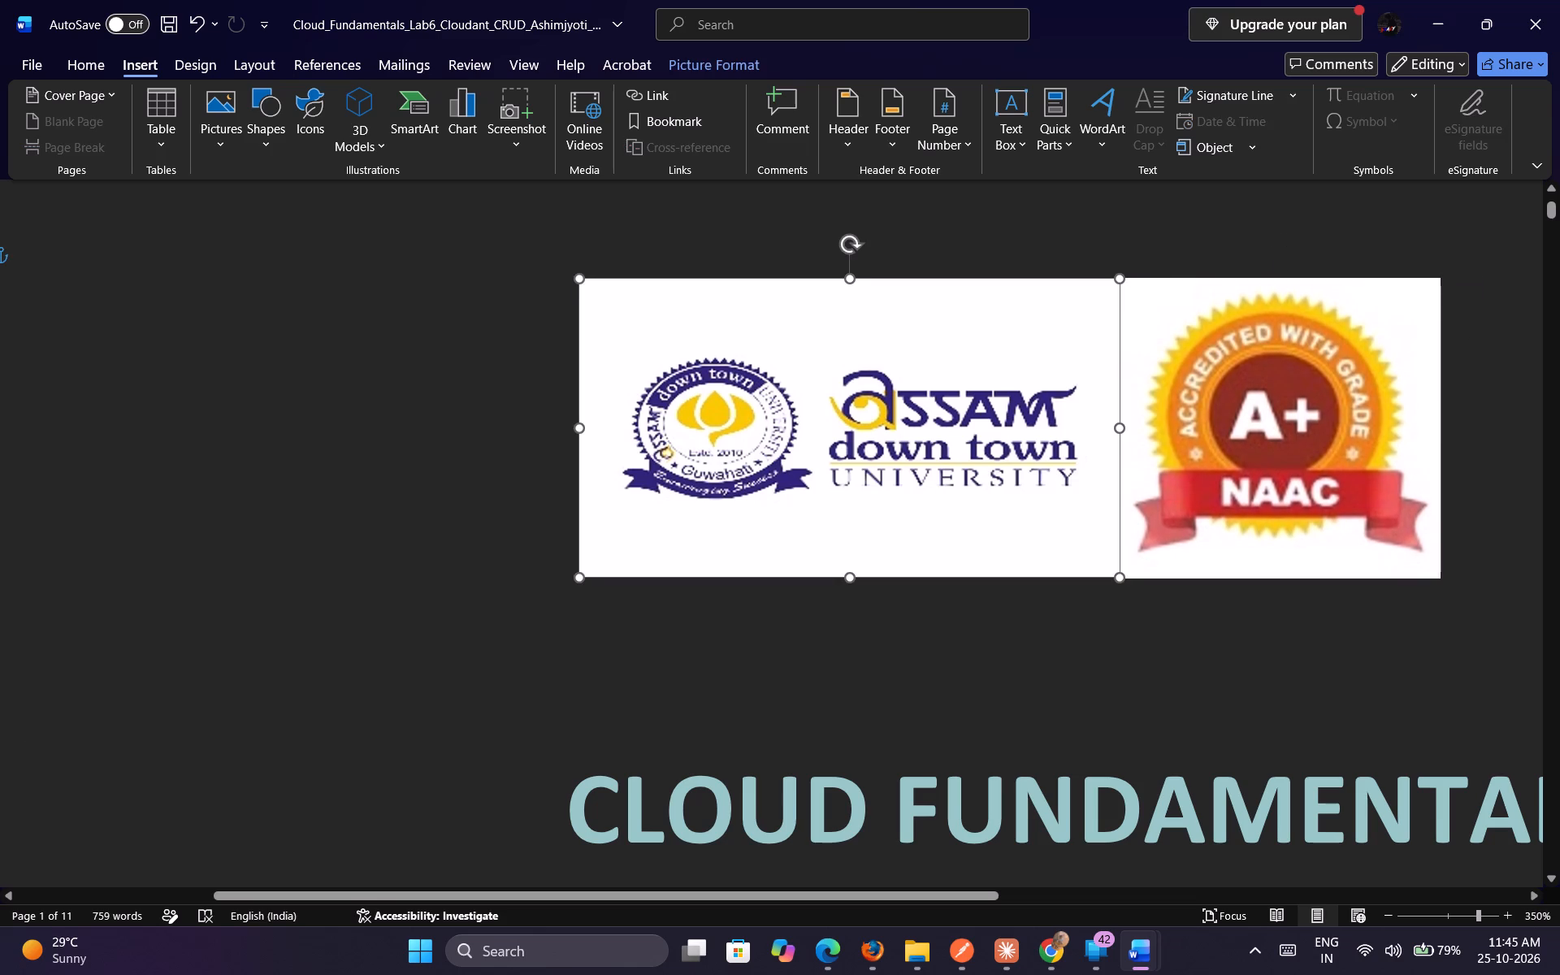
pyautogui.moveTo(1033, 441); pyautogui.dragTo(1016, 440)
# Stretch the NAAC badge's top edge up to slightly above the top of the university logo.
pyautogui.click(1220, 436)
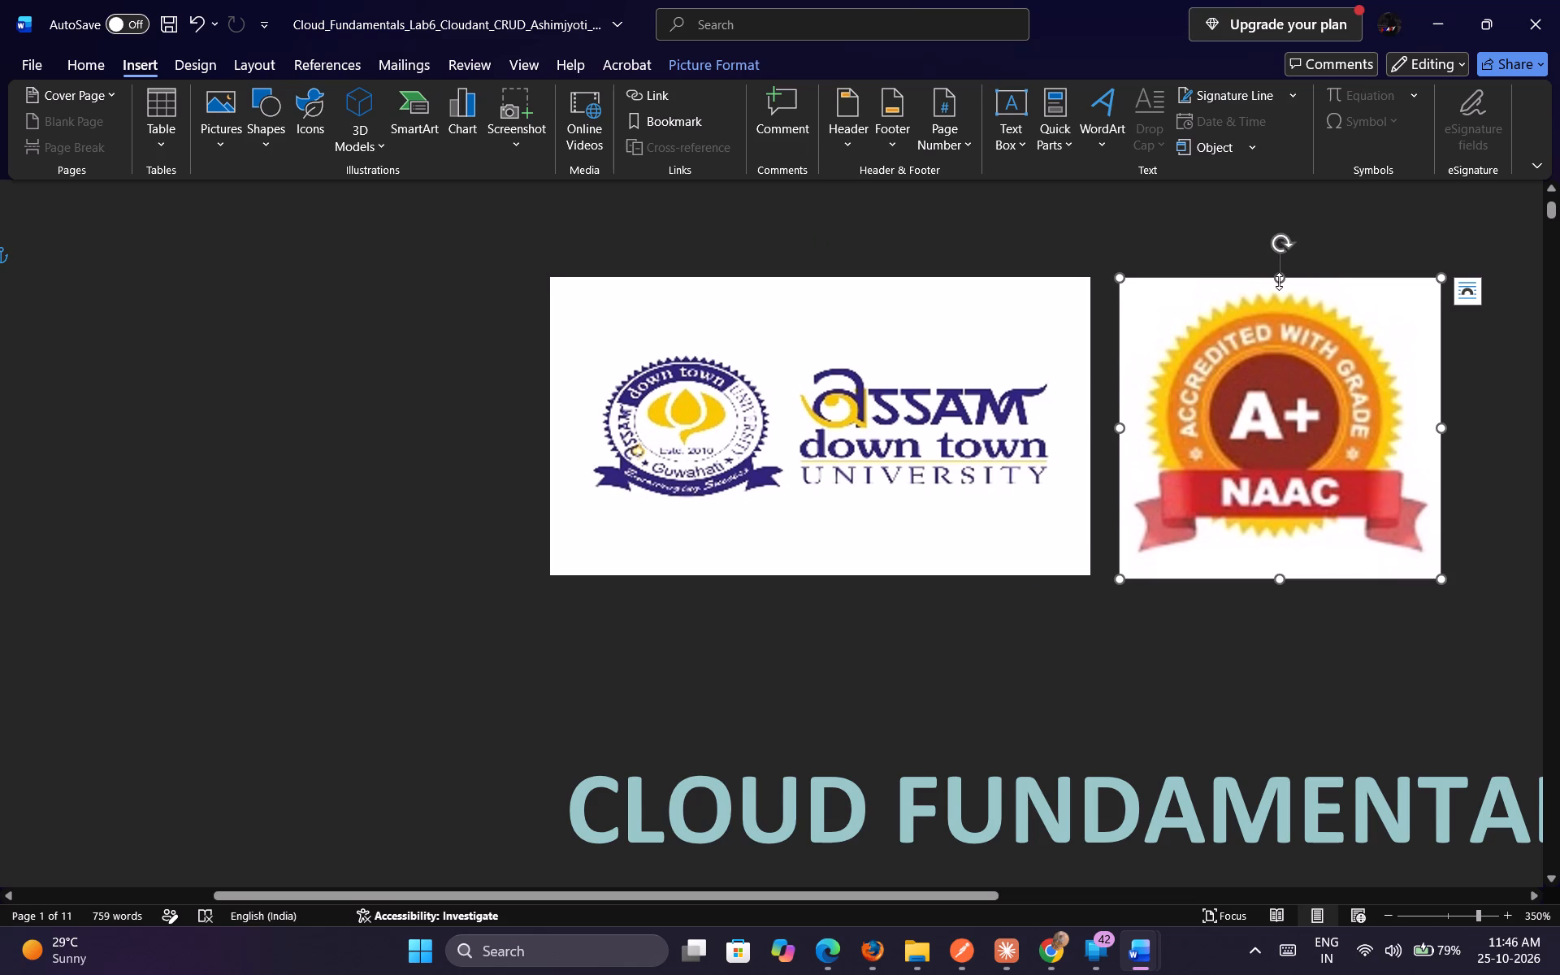
pyautogui.moveTo(1279, 281); pyautogui.dragTo(1272, 257)
pyautogui.click(1486, 300)
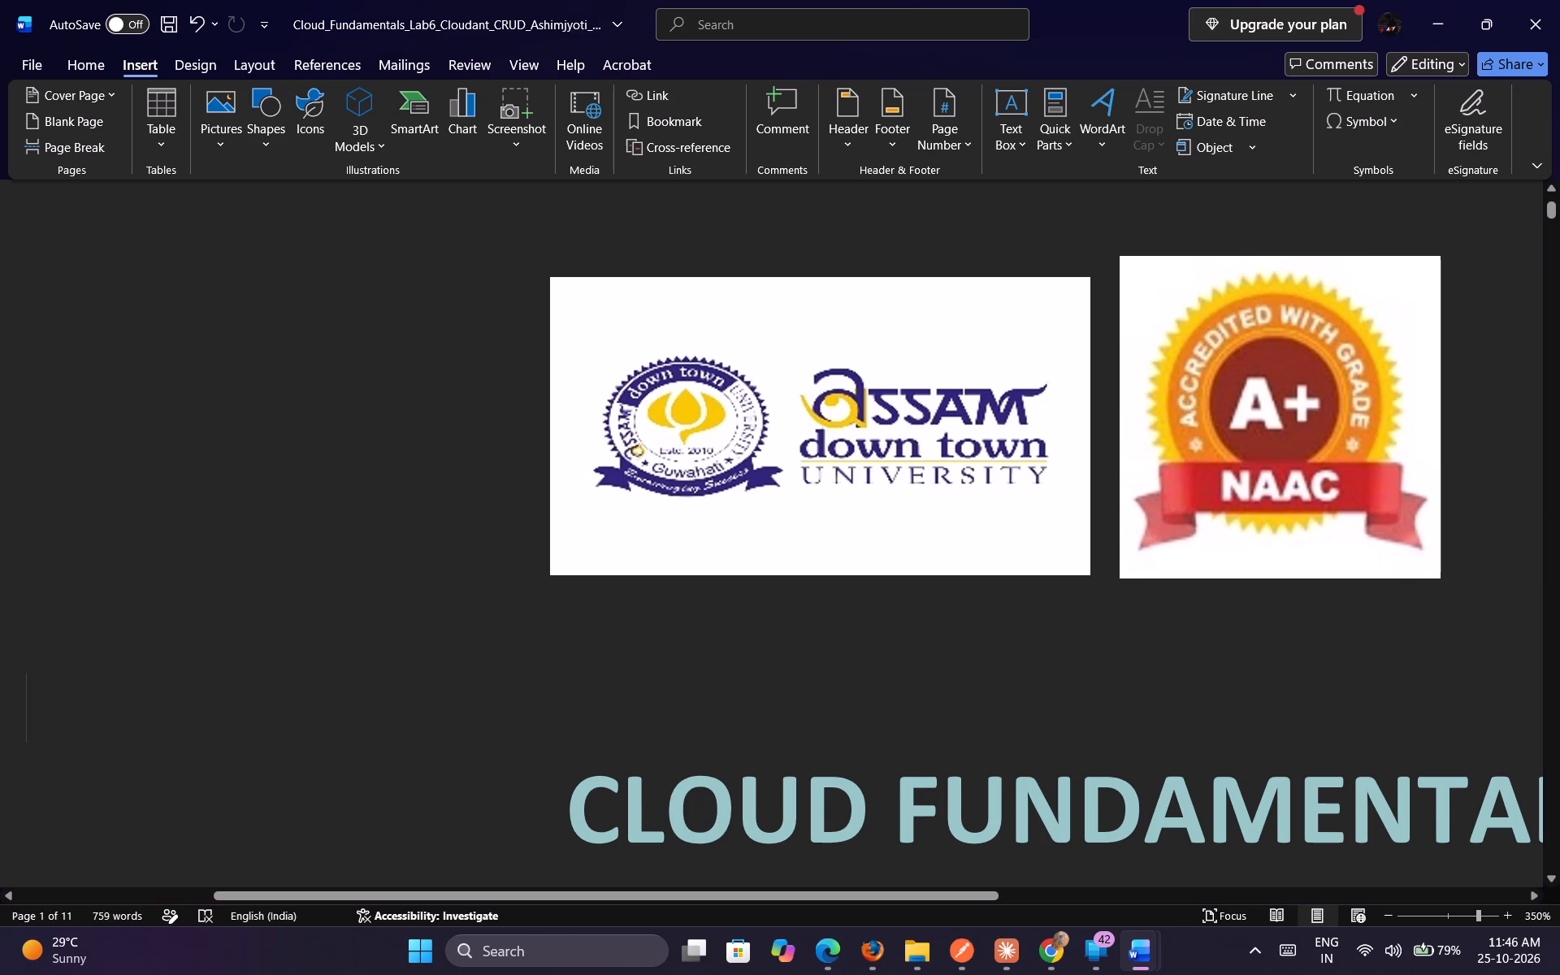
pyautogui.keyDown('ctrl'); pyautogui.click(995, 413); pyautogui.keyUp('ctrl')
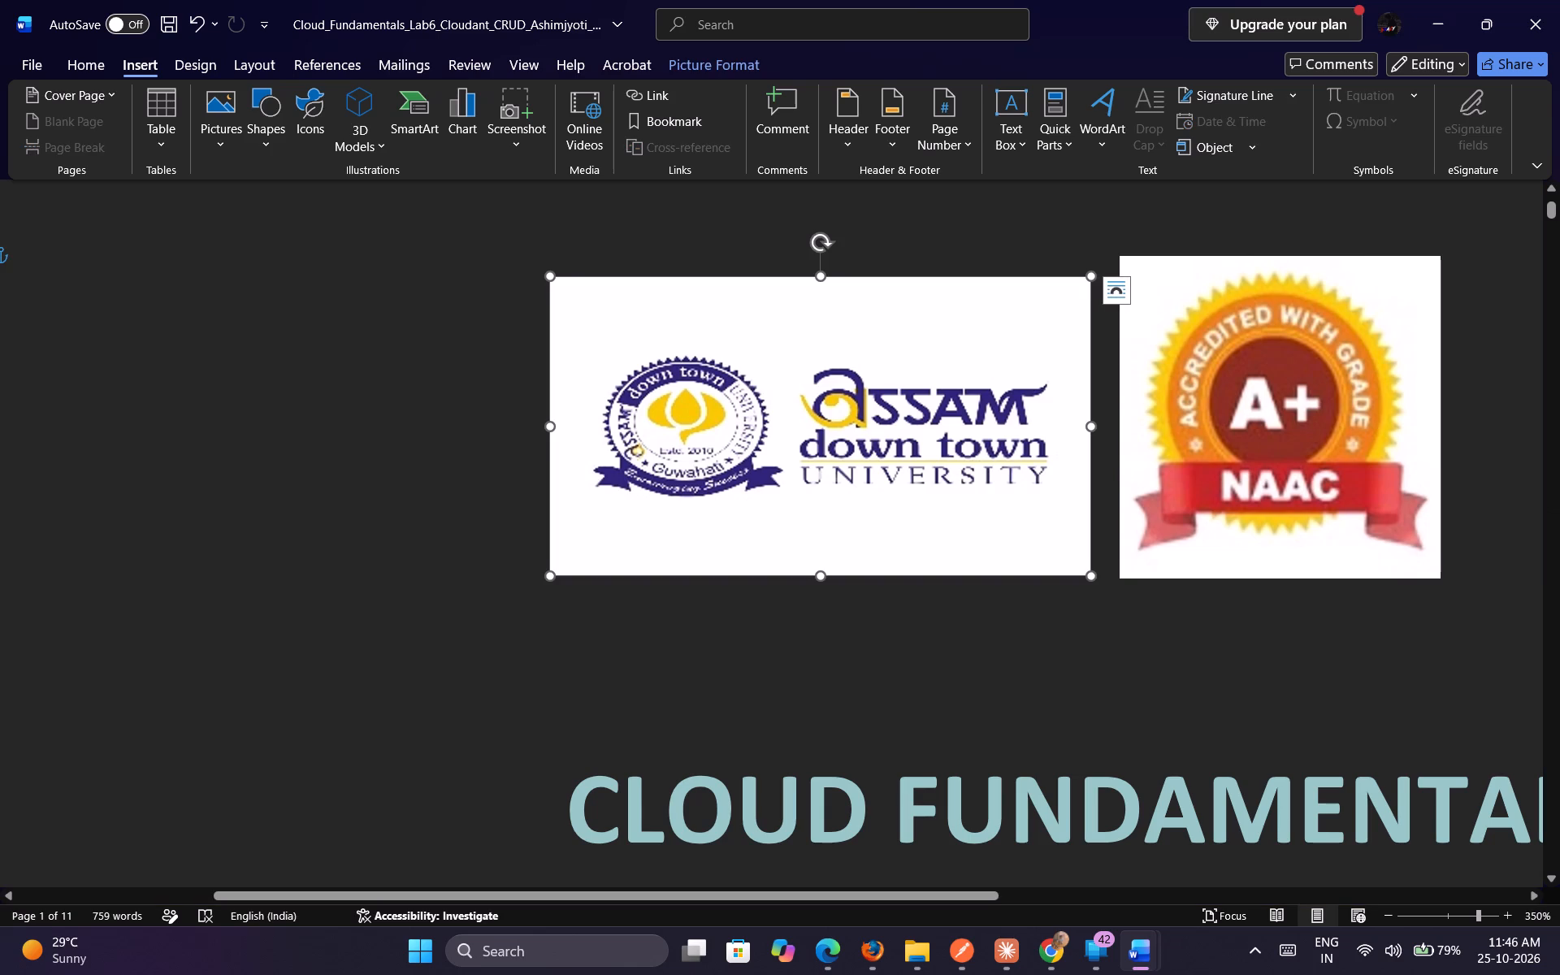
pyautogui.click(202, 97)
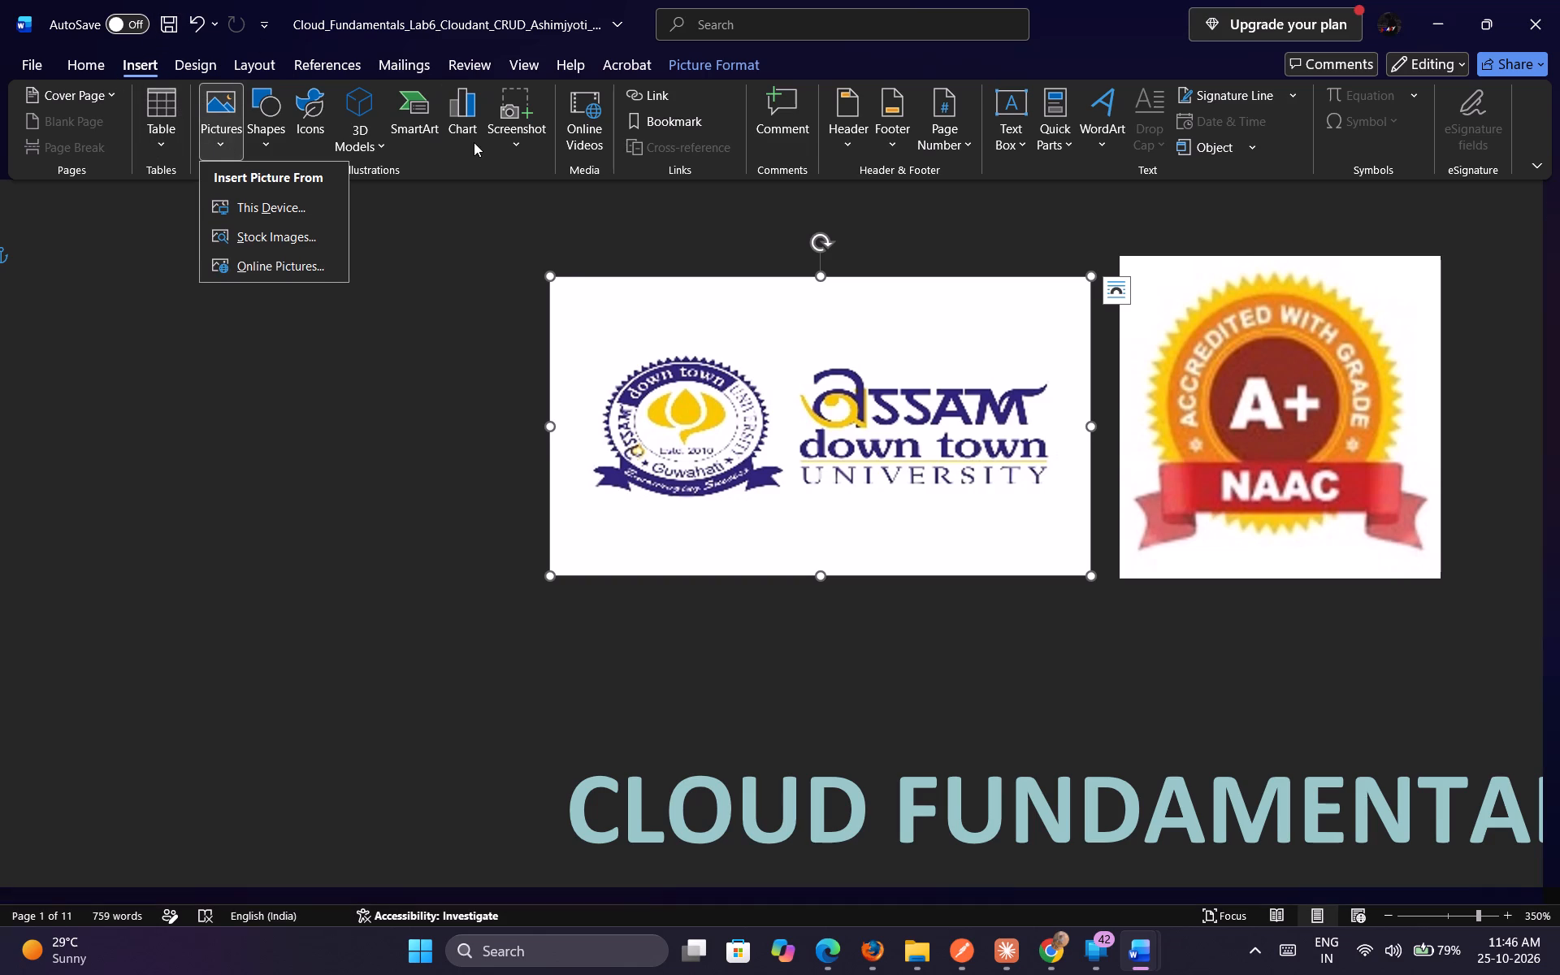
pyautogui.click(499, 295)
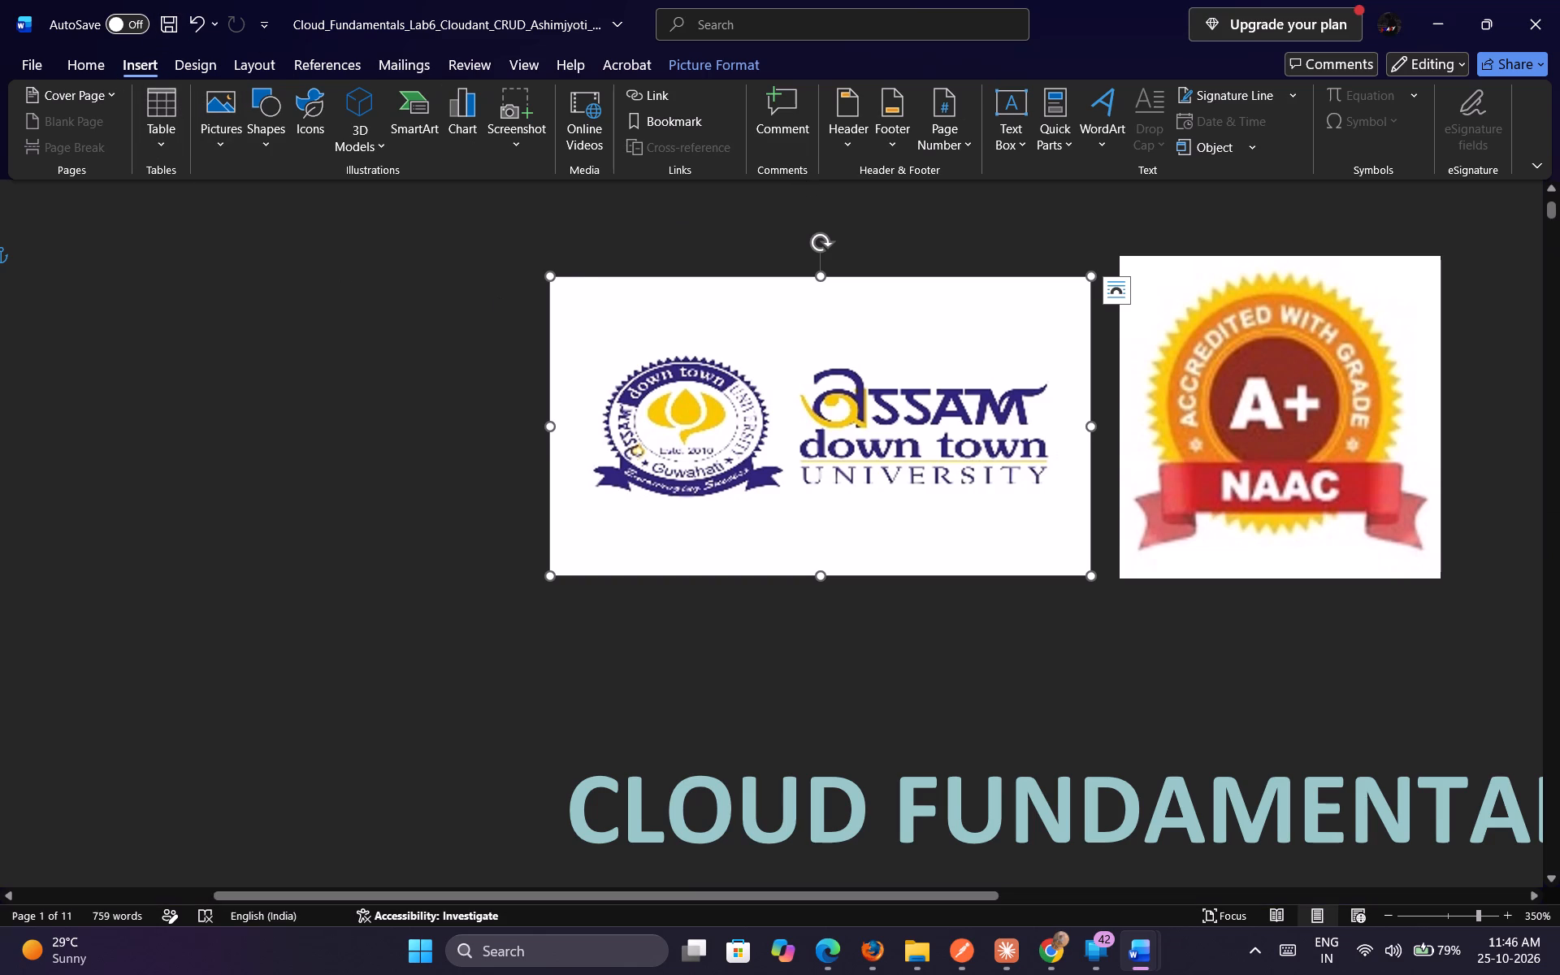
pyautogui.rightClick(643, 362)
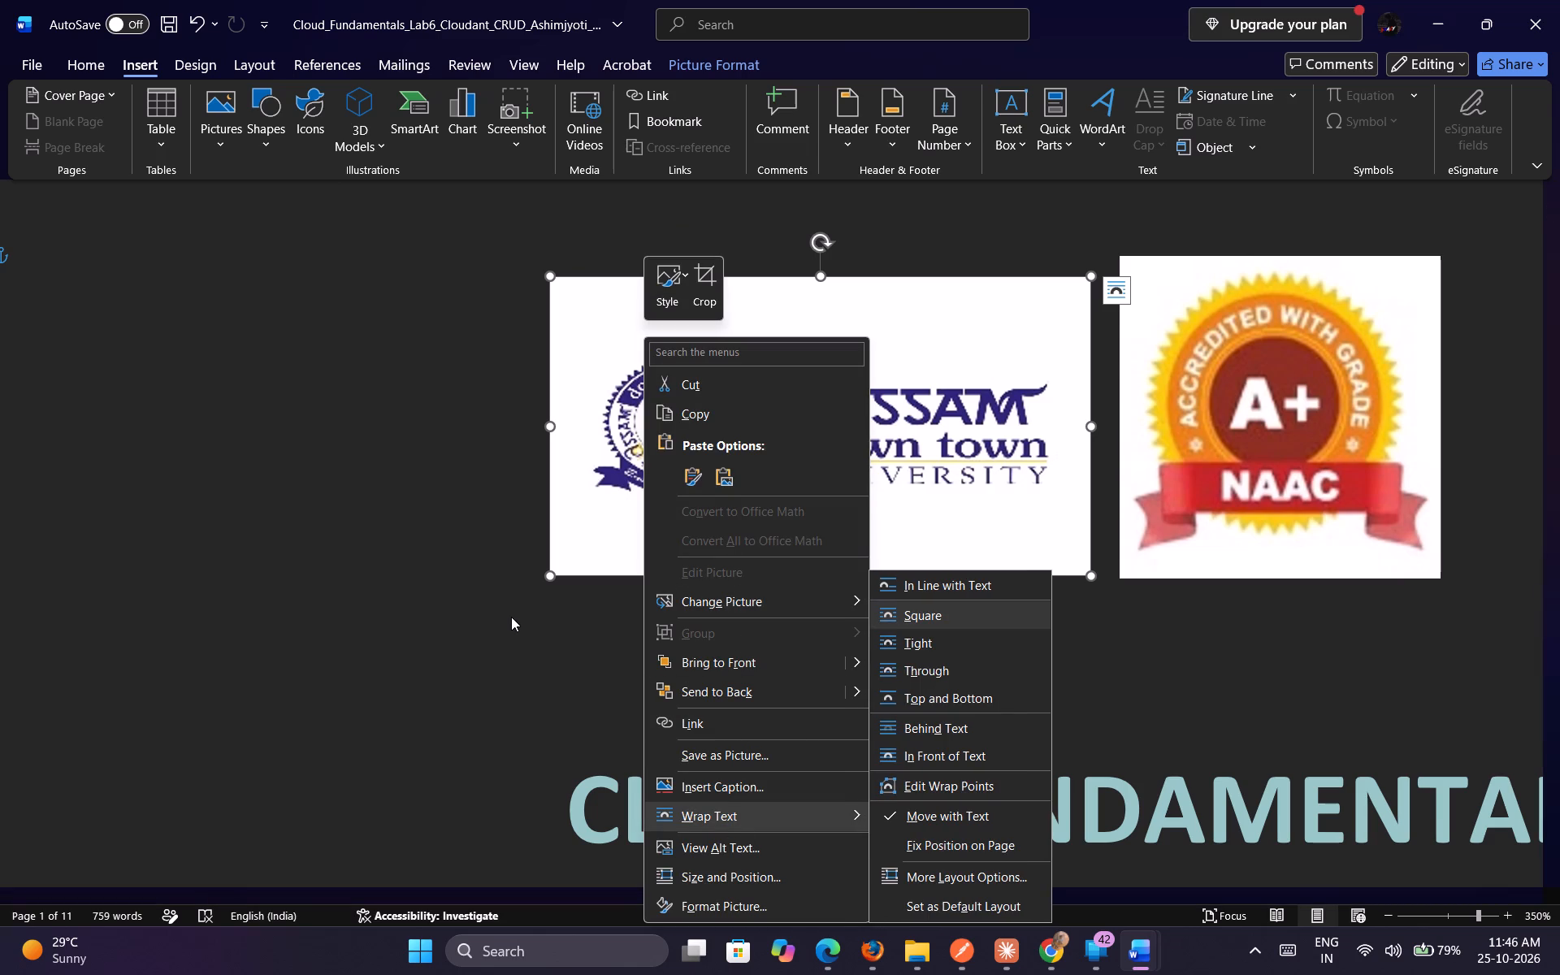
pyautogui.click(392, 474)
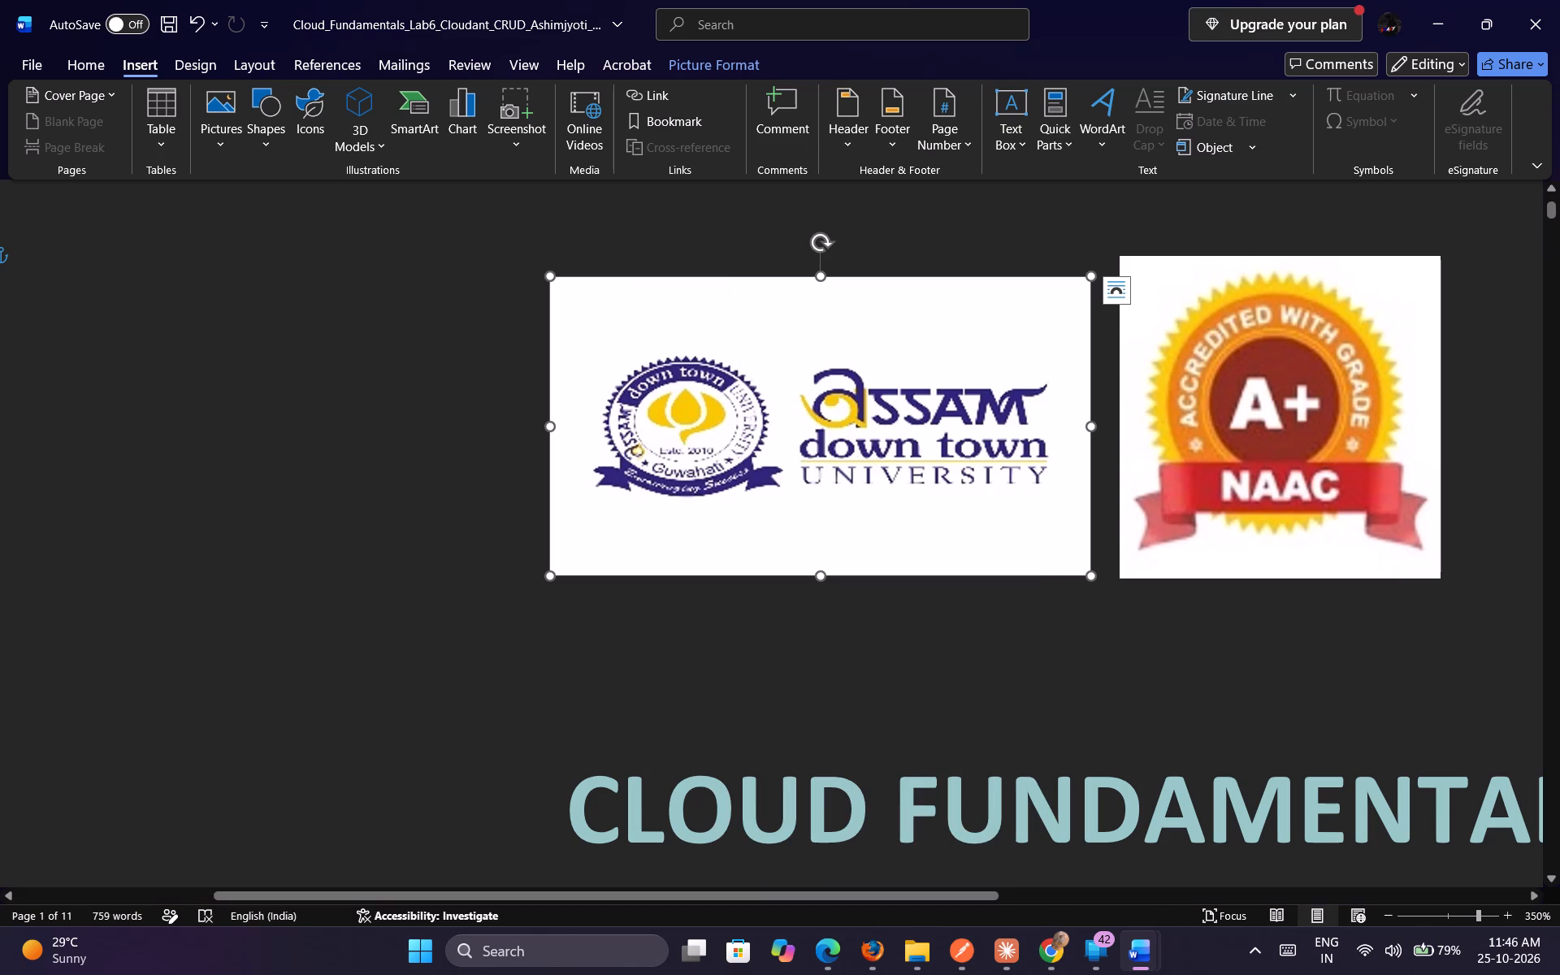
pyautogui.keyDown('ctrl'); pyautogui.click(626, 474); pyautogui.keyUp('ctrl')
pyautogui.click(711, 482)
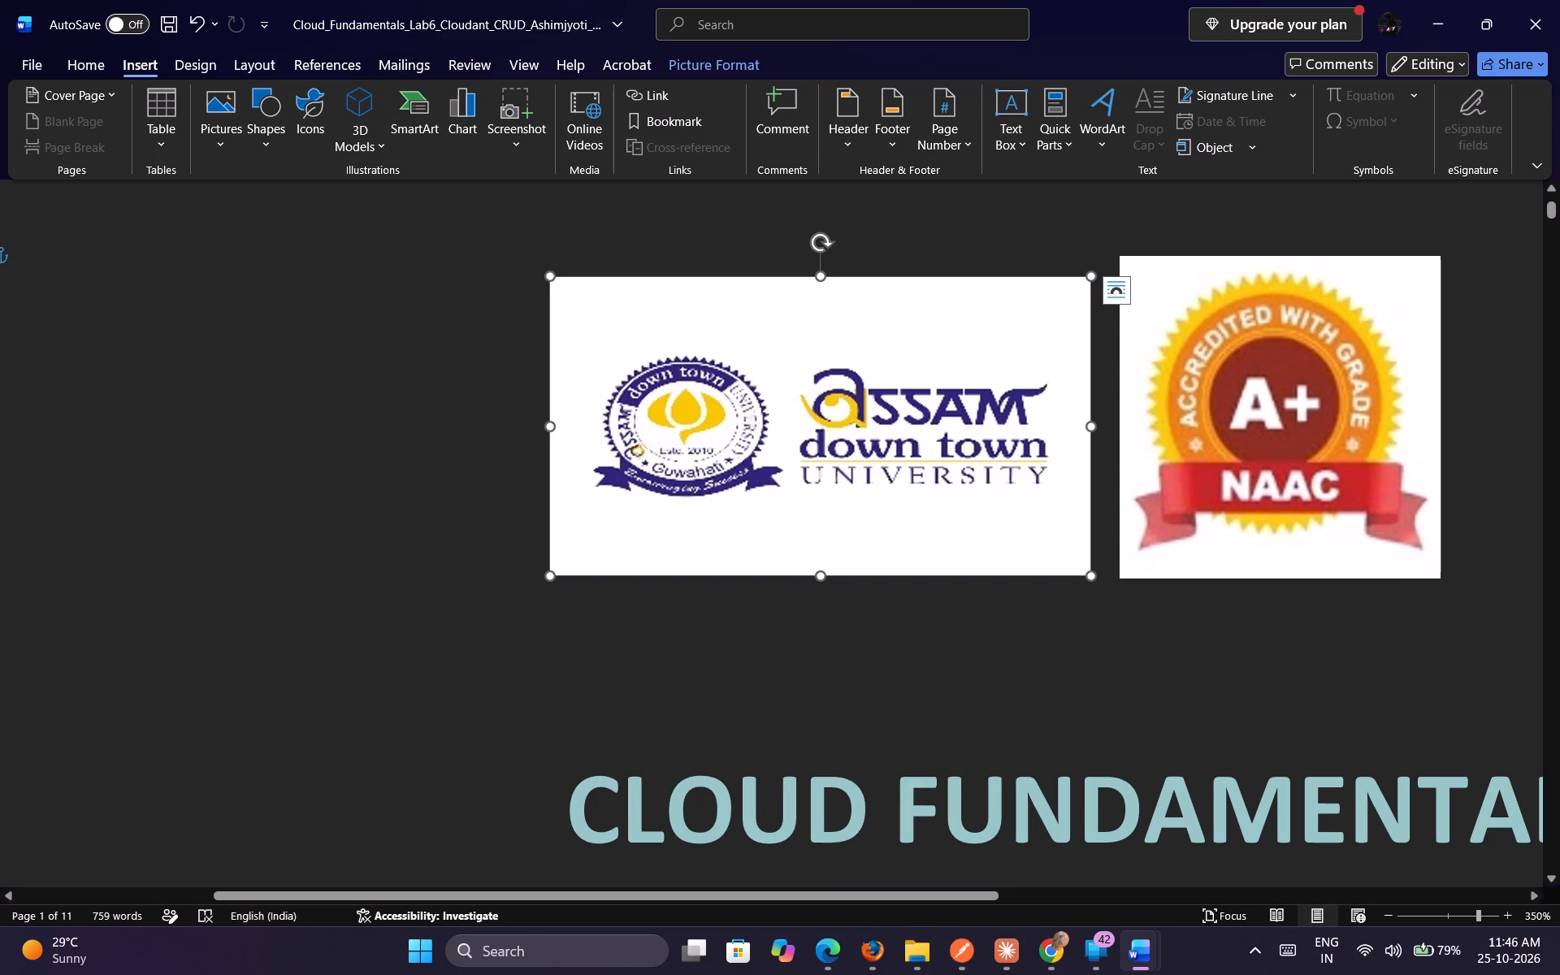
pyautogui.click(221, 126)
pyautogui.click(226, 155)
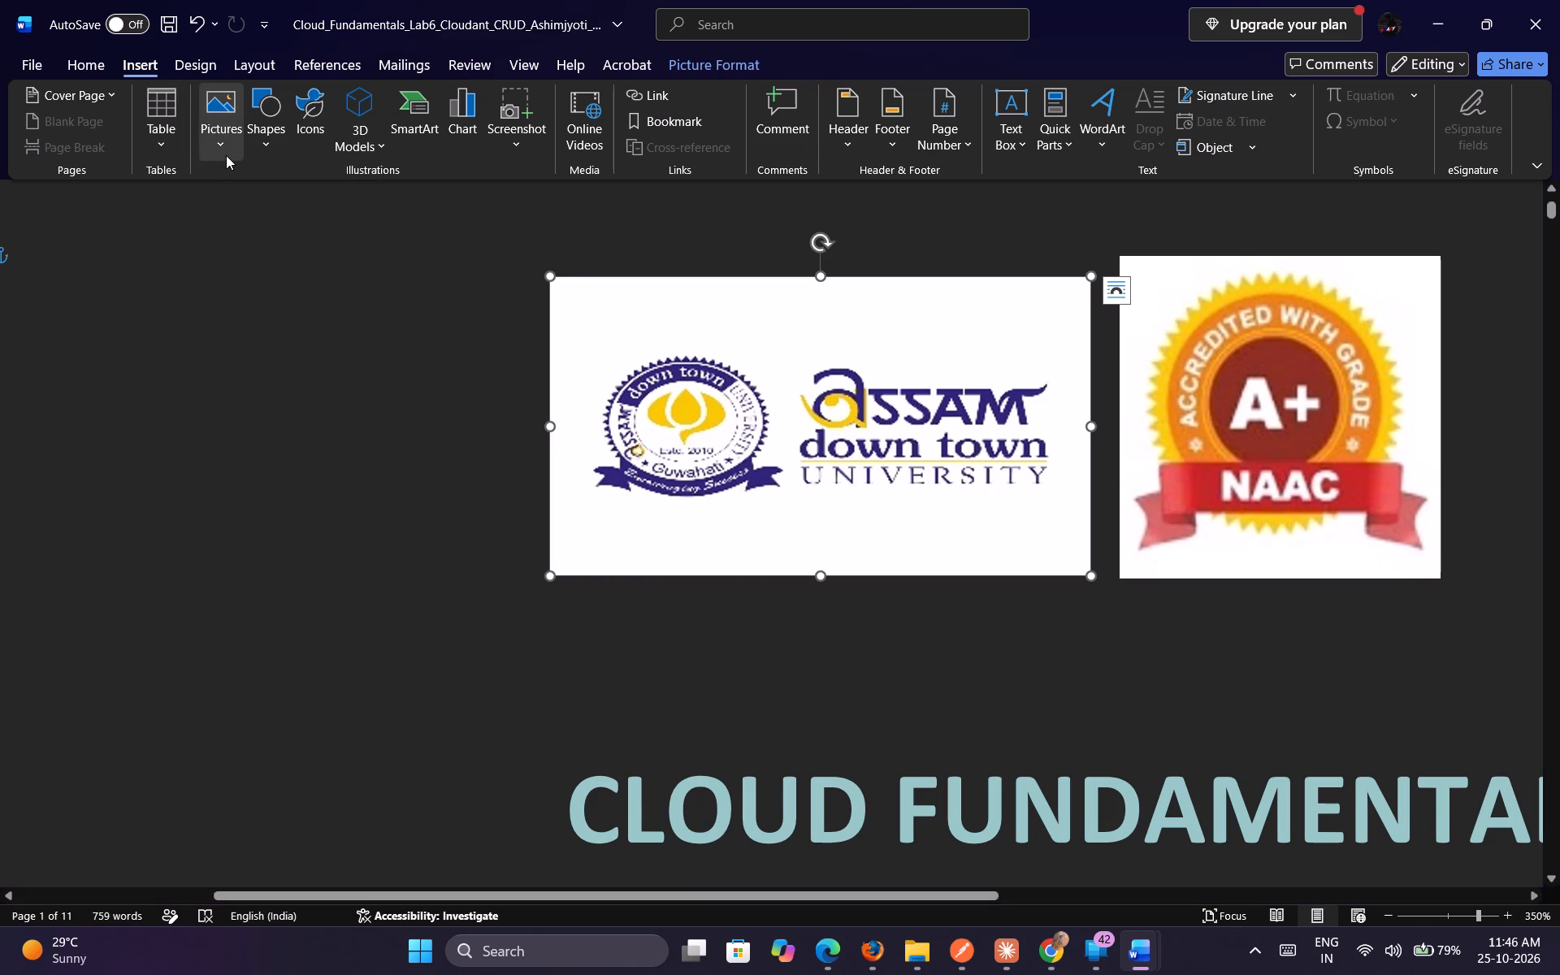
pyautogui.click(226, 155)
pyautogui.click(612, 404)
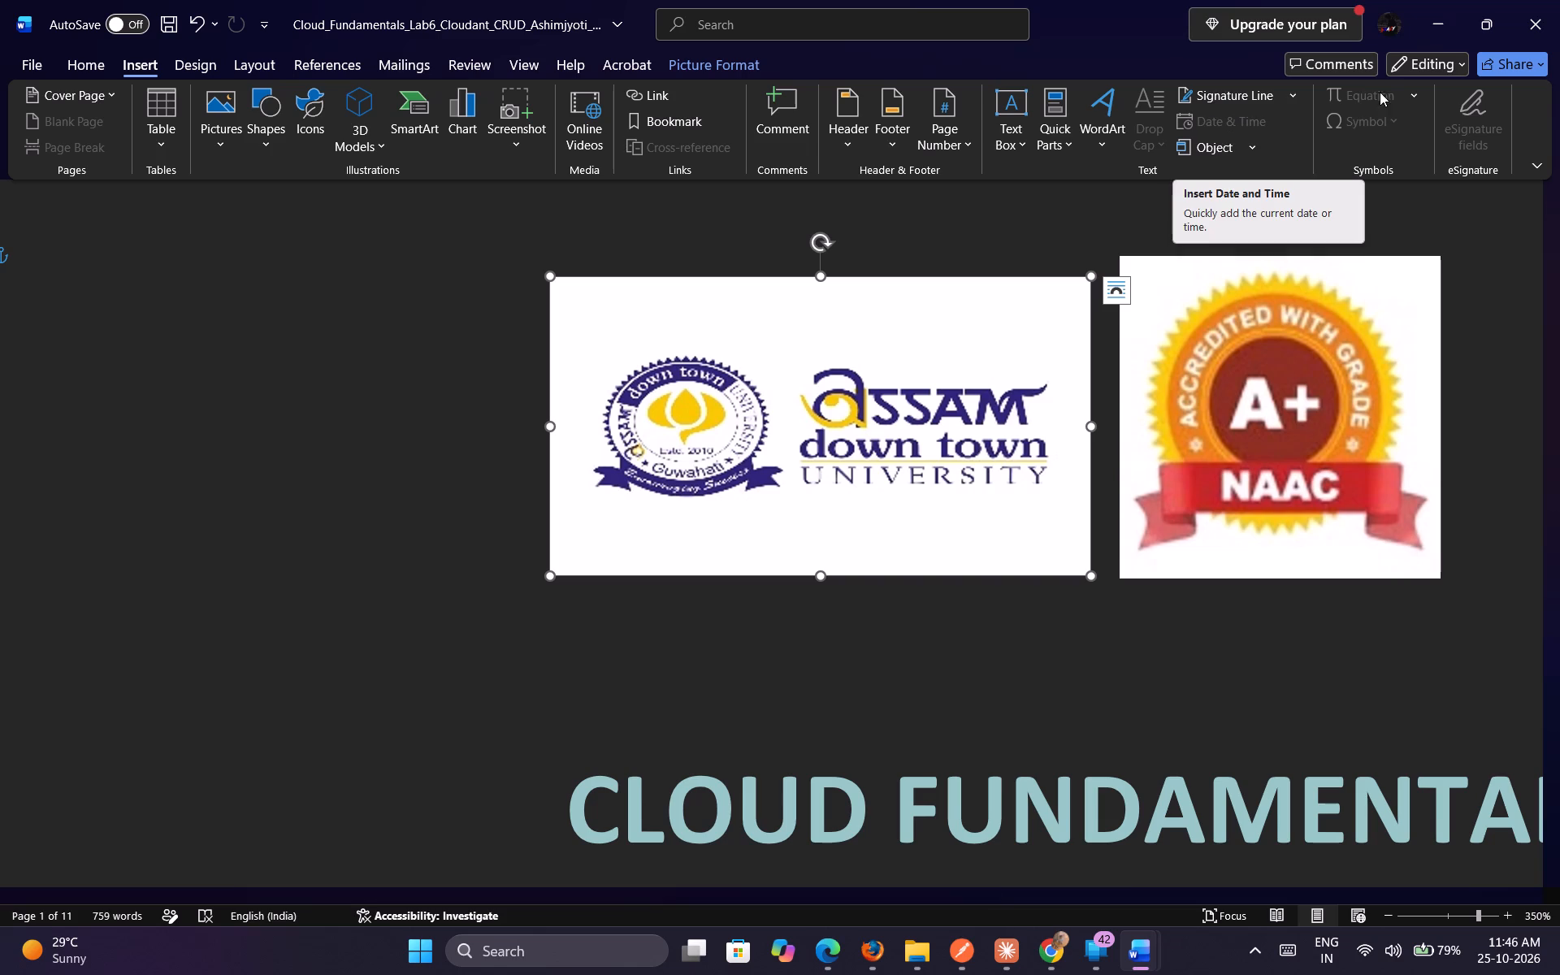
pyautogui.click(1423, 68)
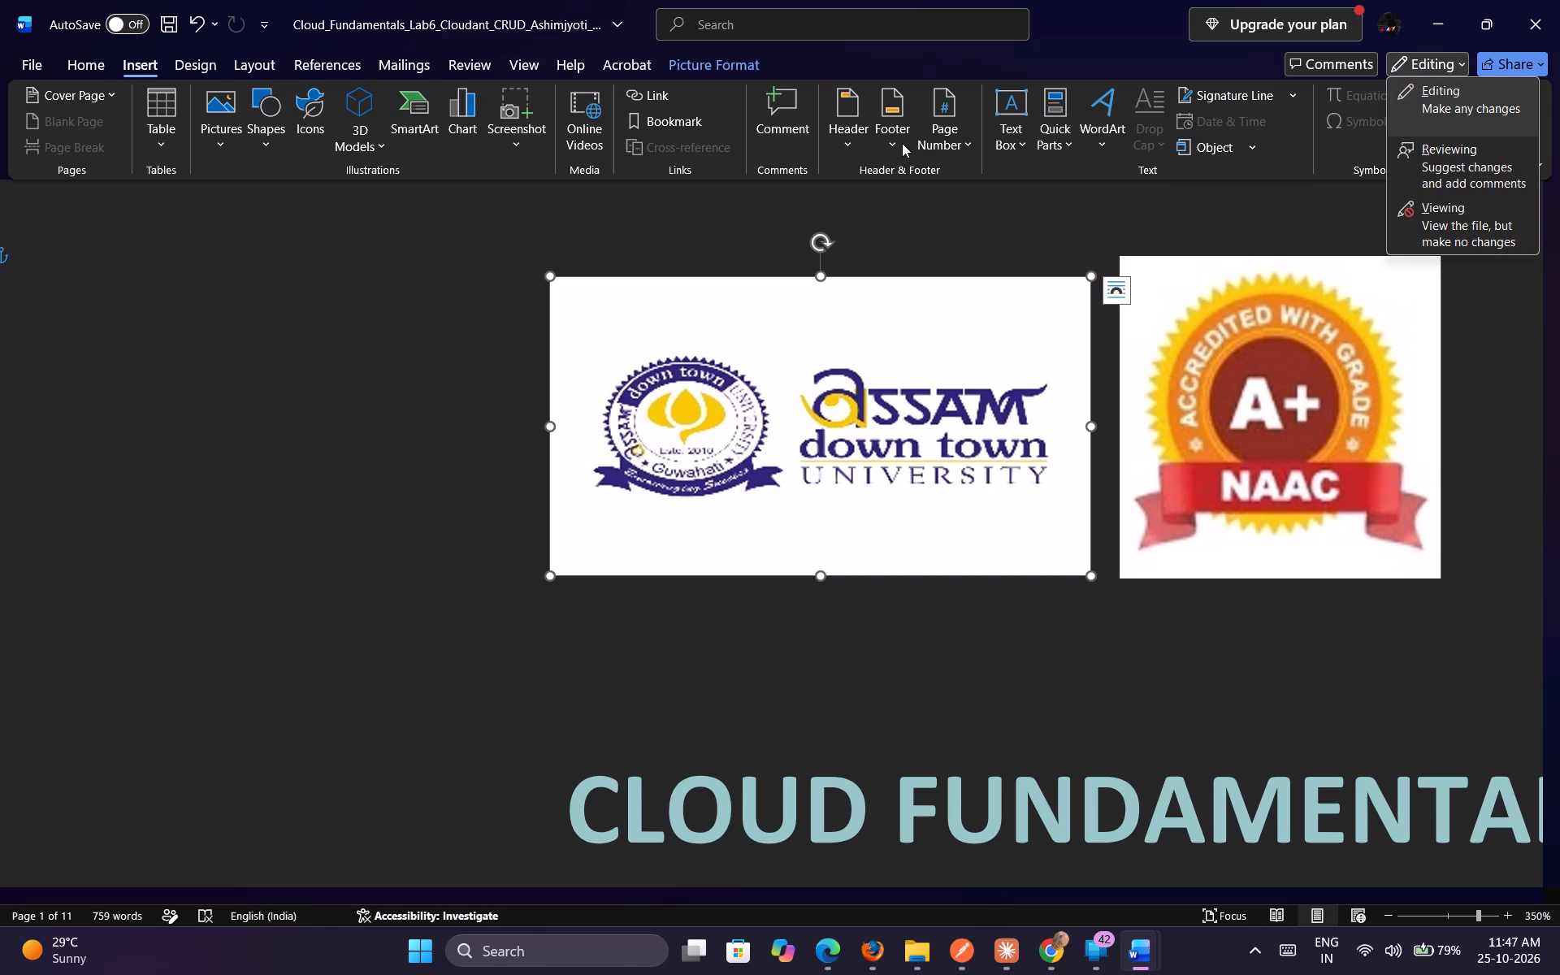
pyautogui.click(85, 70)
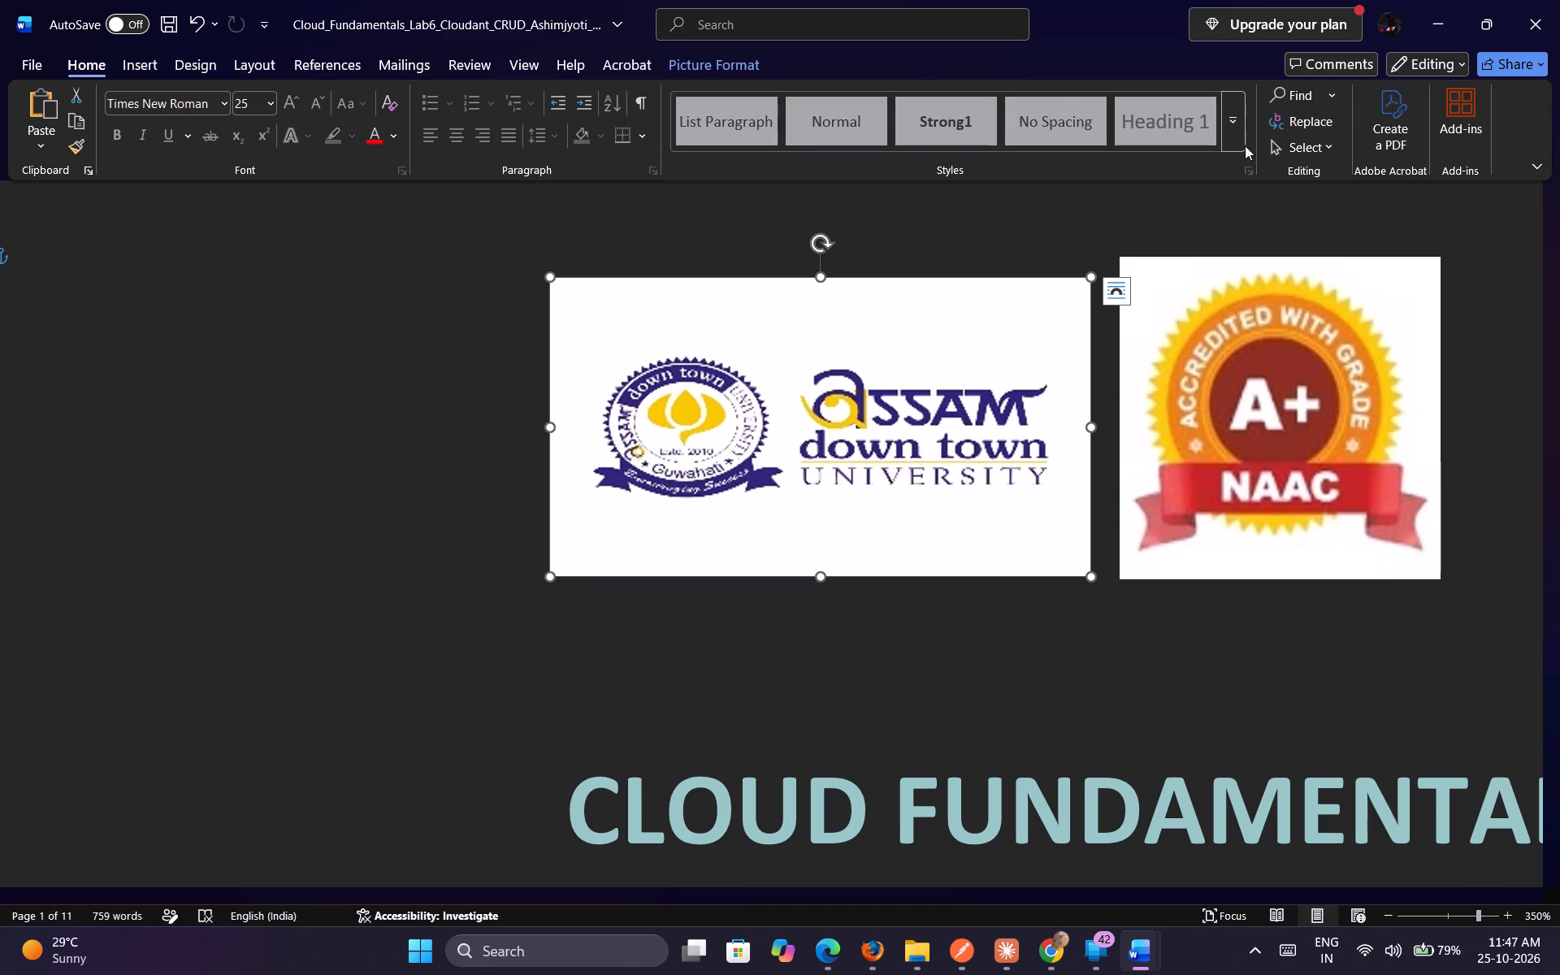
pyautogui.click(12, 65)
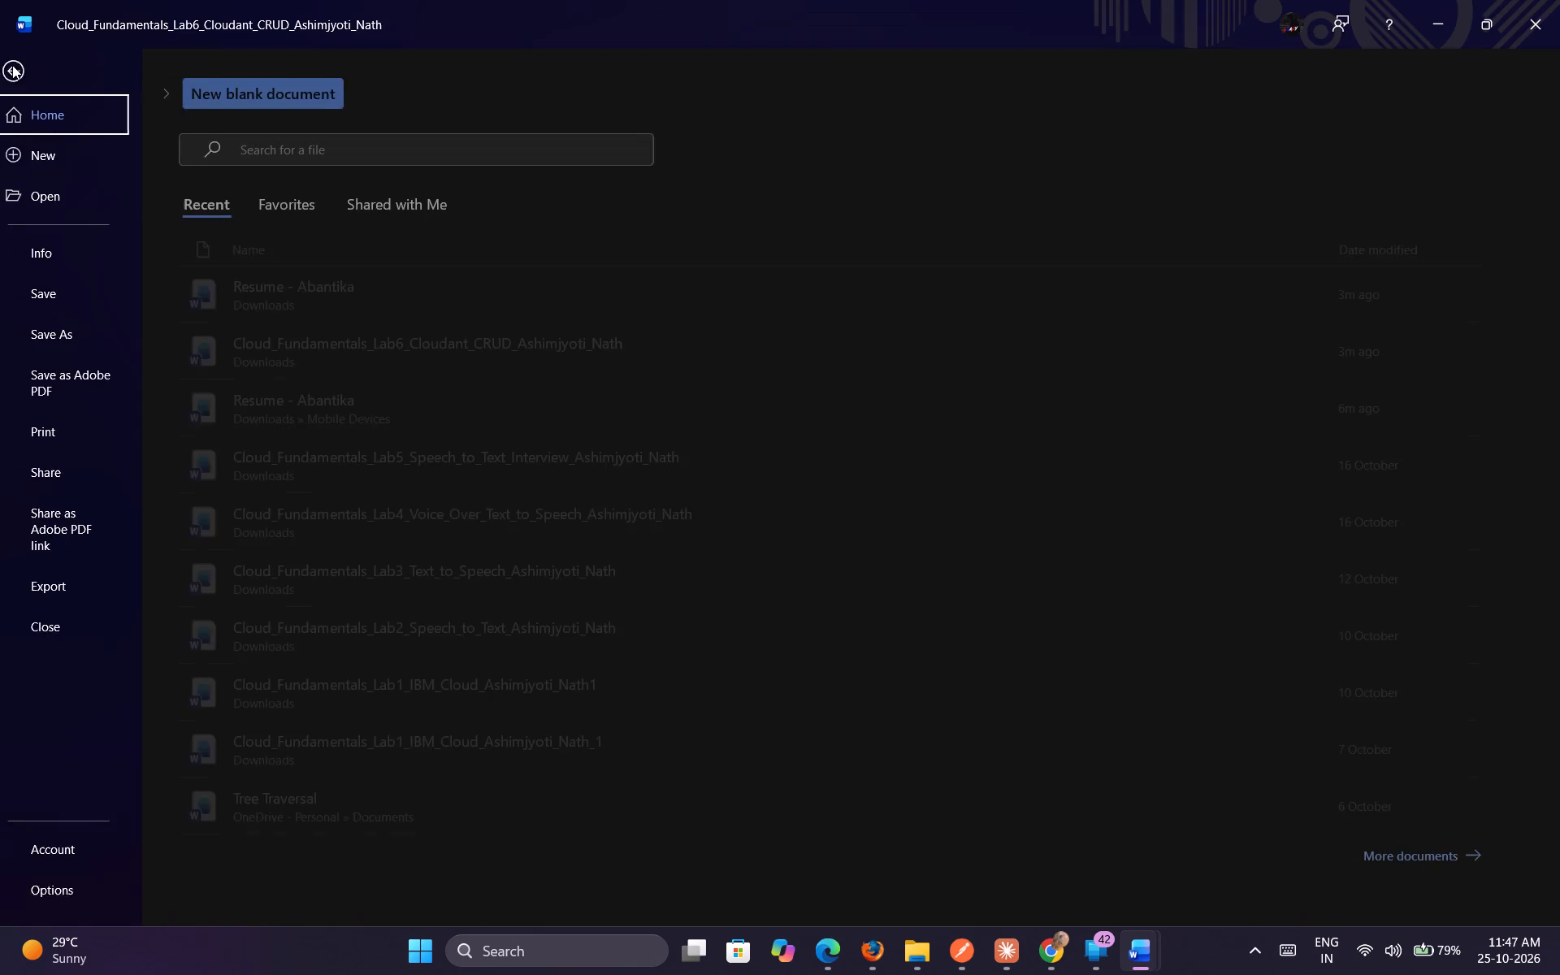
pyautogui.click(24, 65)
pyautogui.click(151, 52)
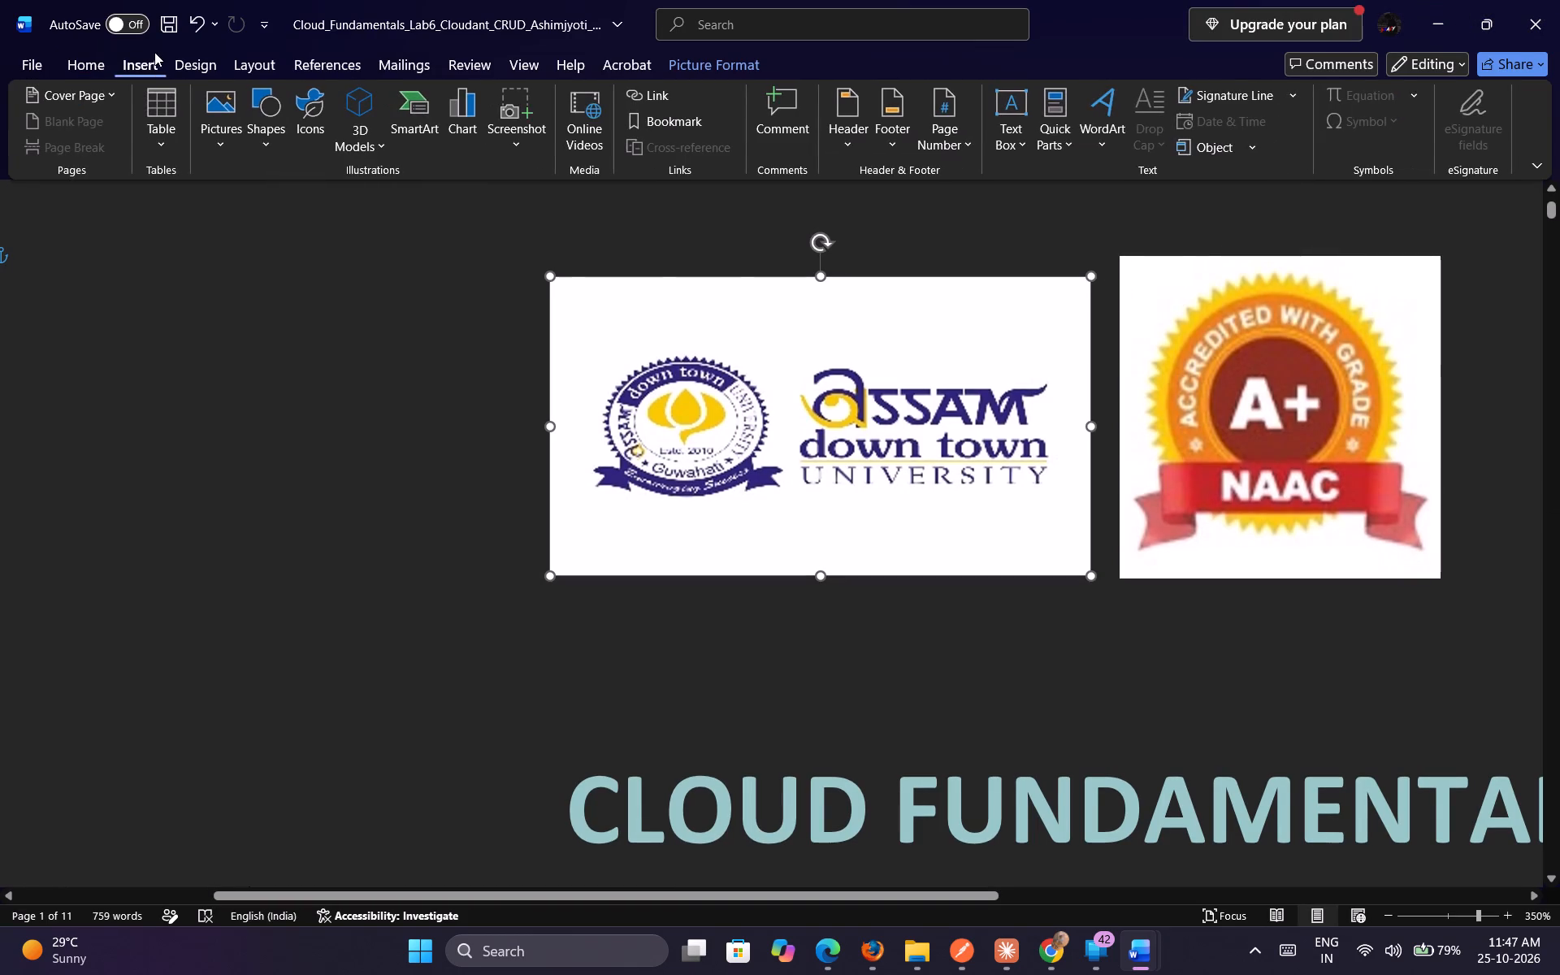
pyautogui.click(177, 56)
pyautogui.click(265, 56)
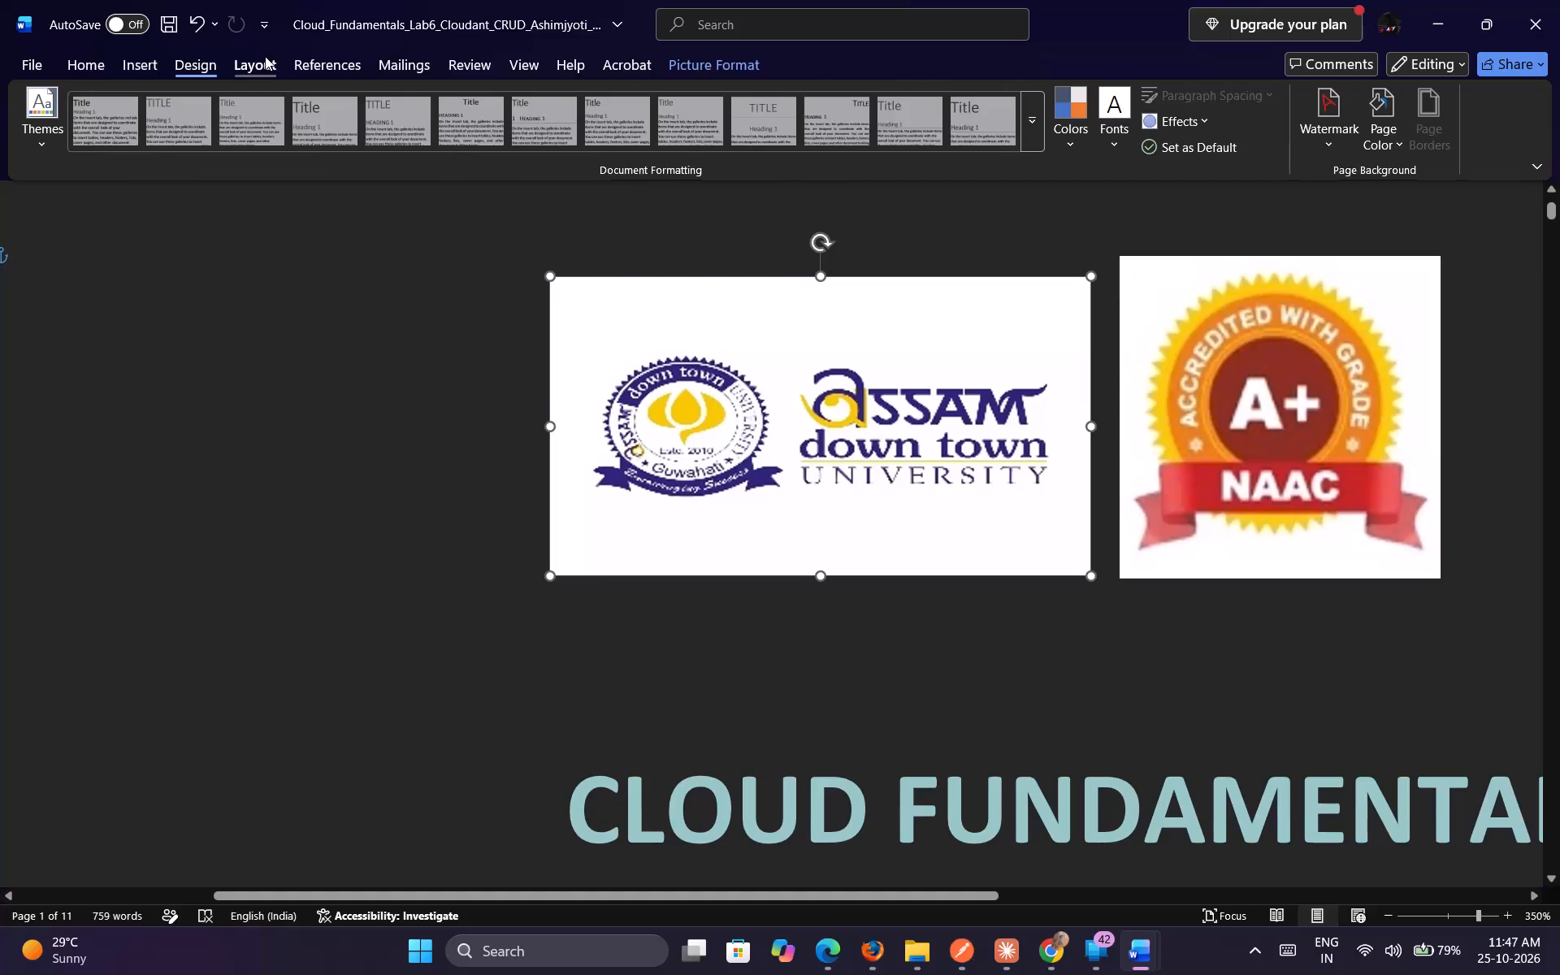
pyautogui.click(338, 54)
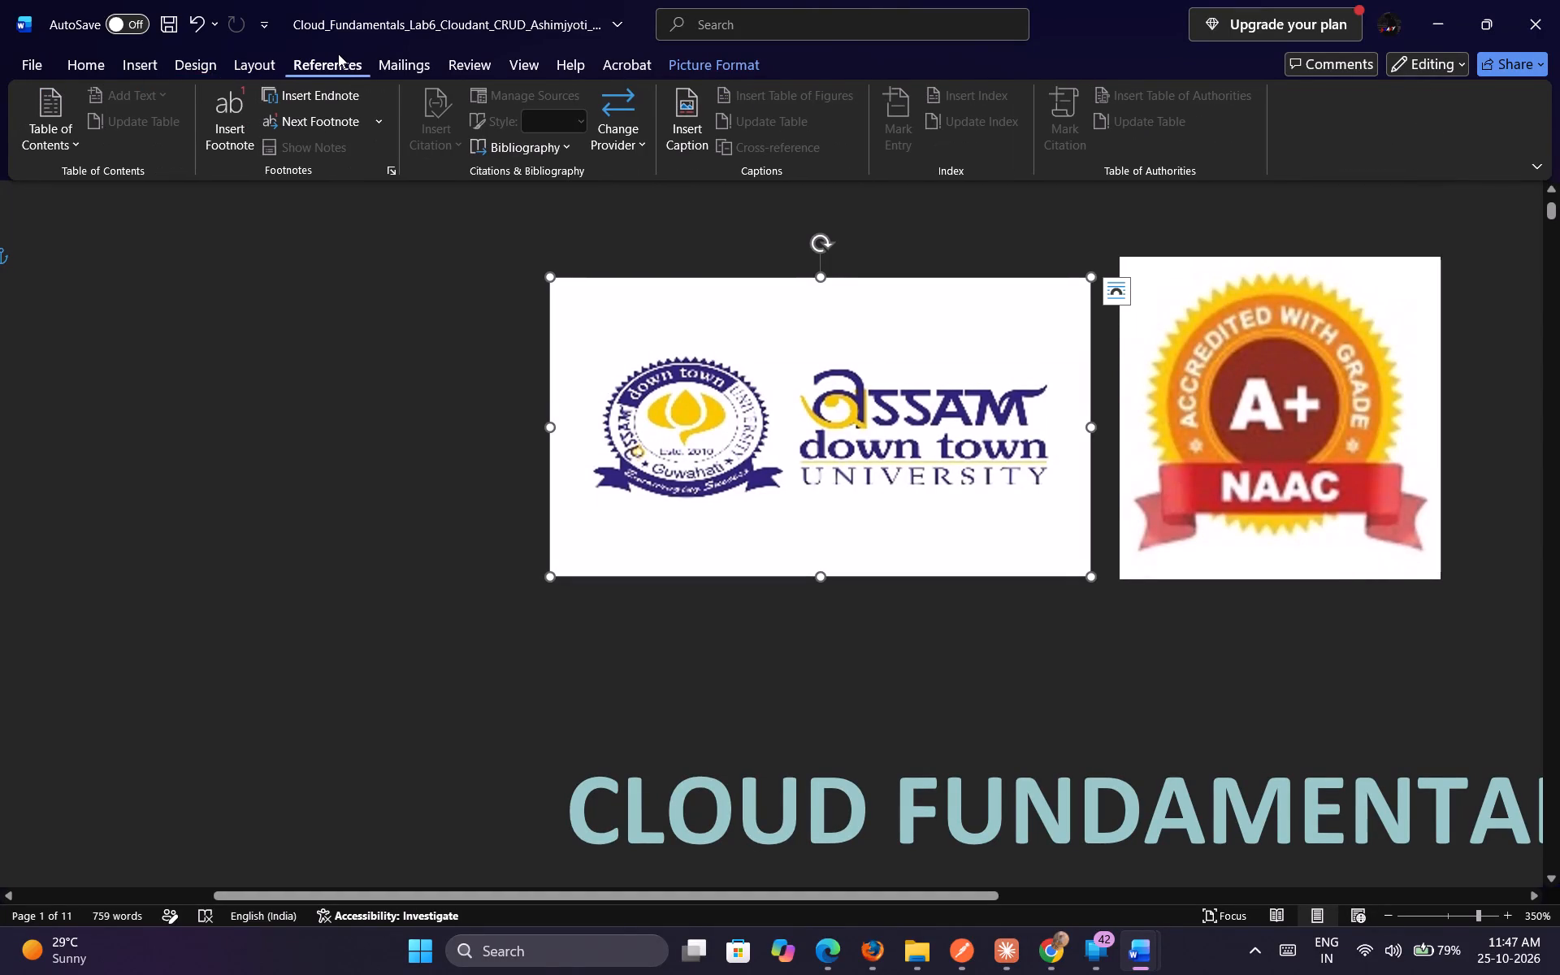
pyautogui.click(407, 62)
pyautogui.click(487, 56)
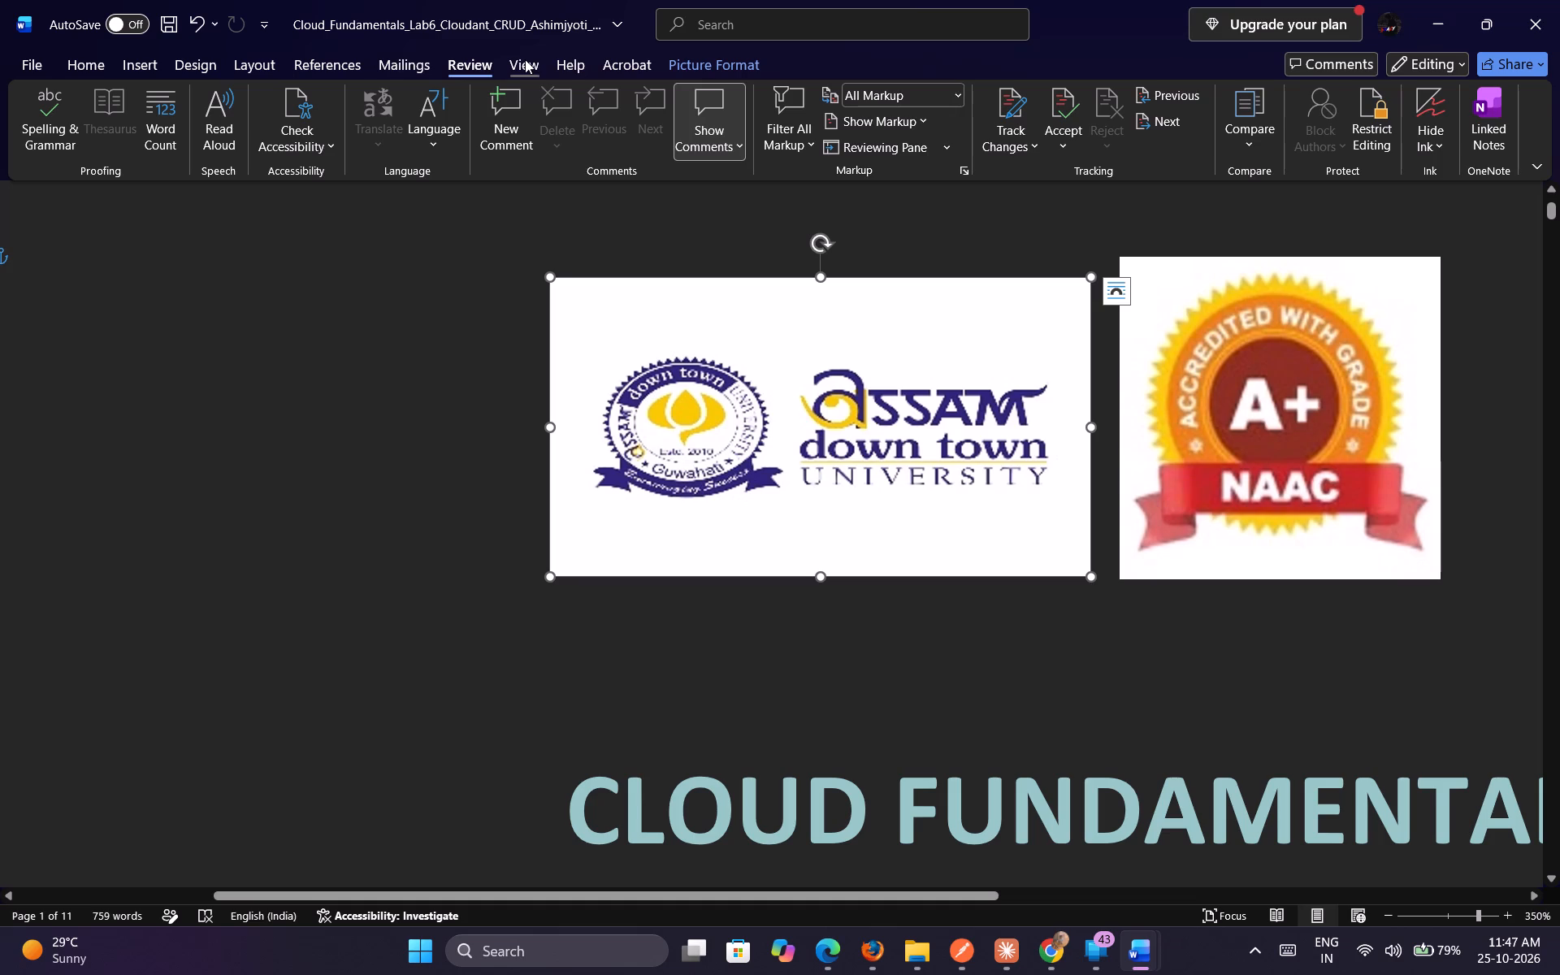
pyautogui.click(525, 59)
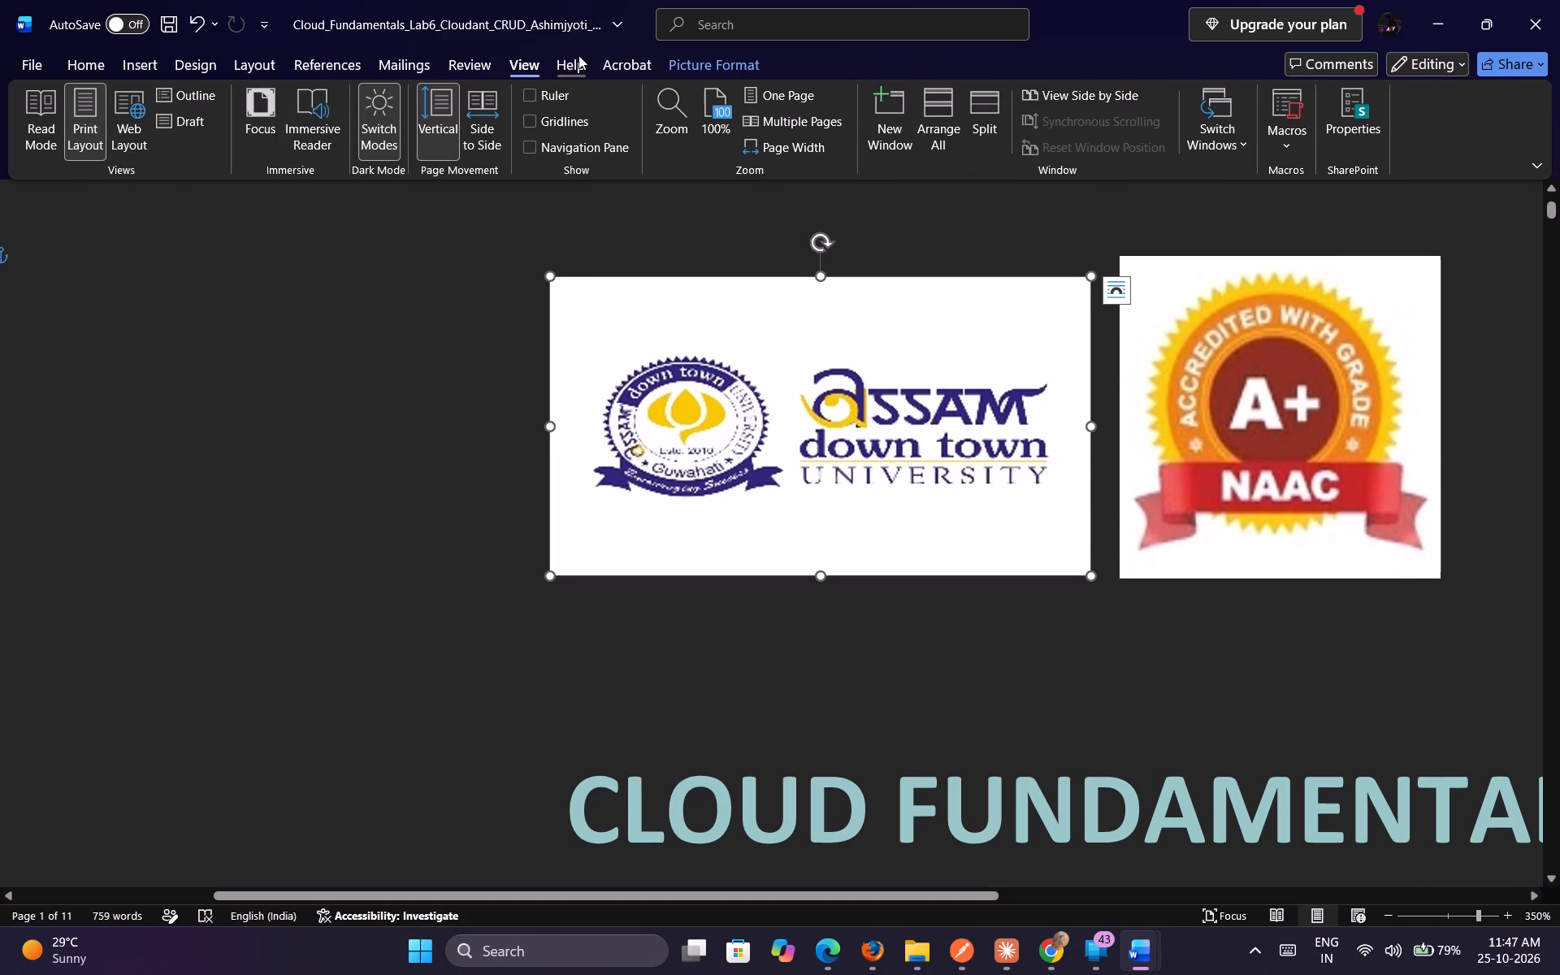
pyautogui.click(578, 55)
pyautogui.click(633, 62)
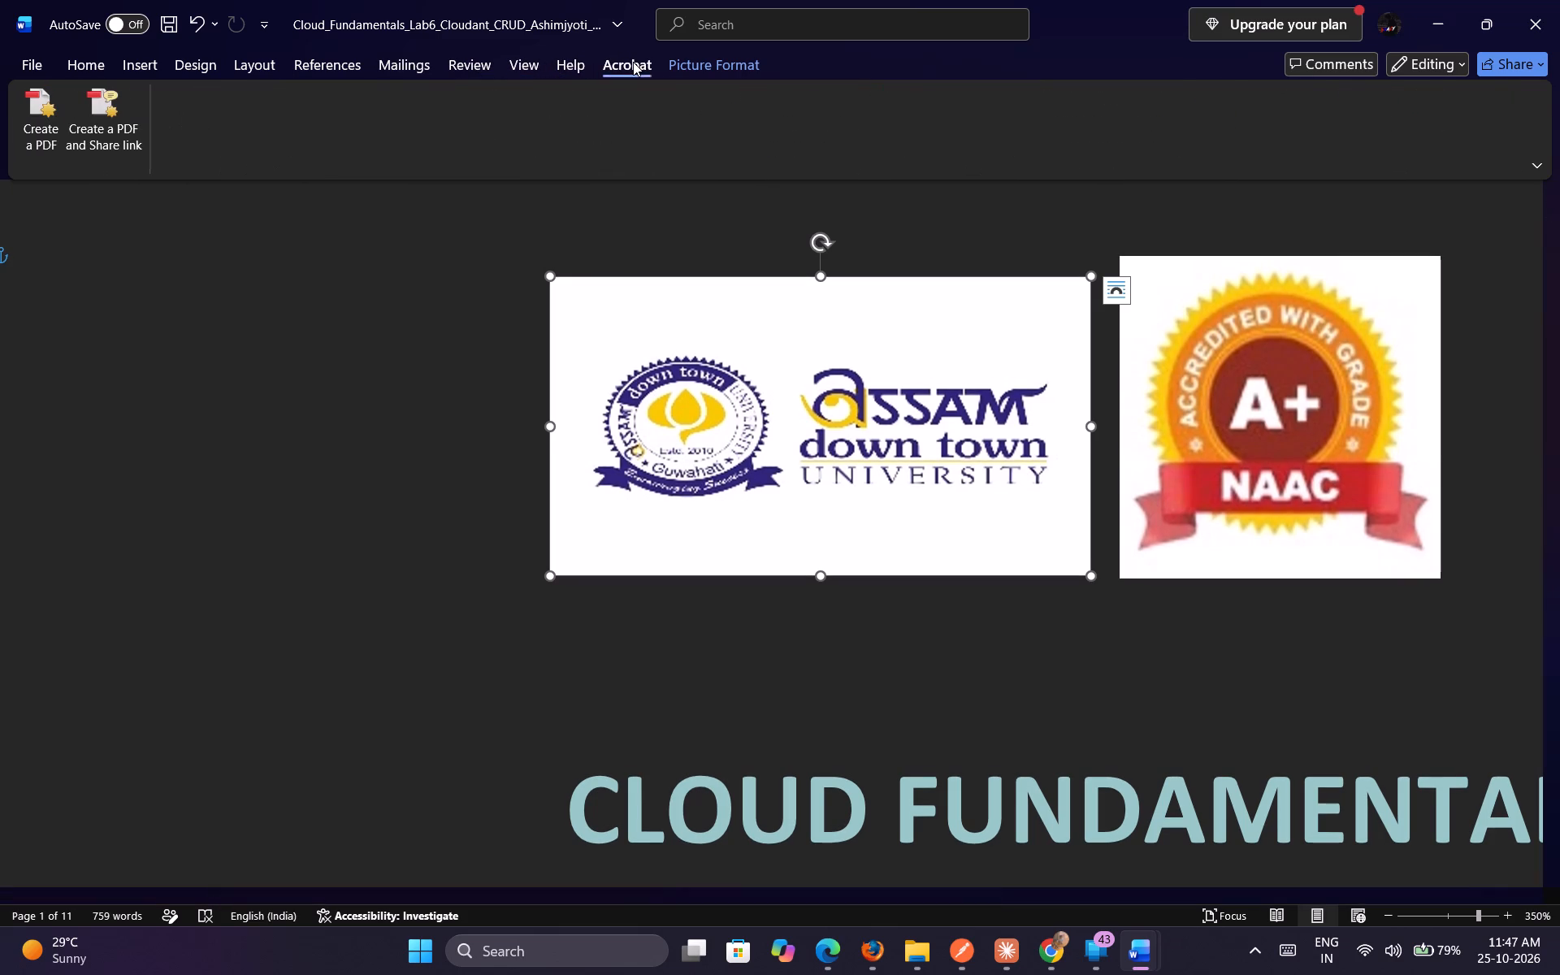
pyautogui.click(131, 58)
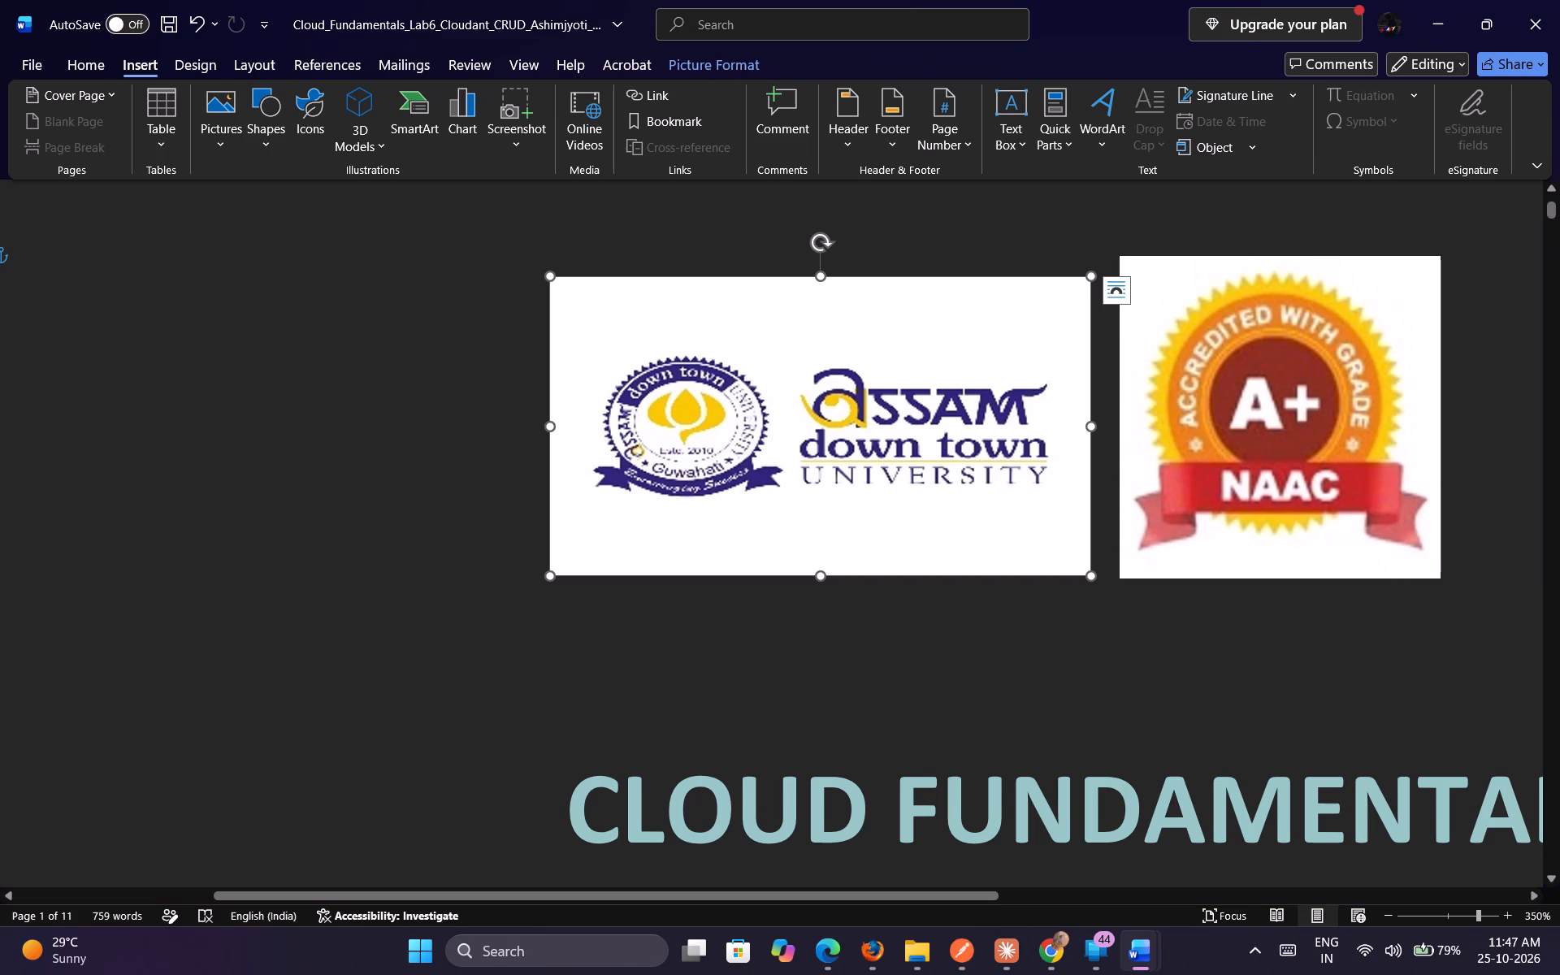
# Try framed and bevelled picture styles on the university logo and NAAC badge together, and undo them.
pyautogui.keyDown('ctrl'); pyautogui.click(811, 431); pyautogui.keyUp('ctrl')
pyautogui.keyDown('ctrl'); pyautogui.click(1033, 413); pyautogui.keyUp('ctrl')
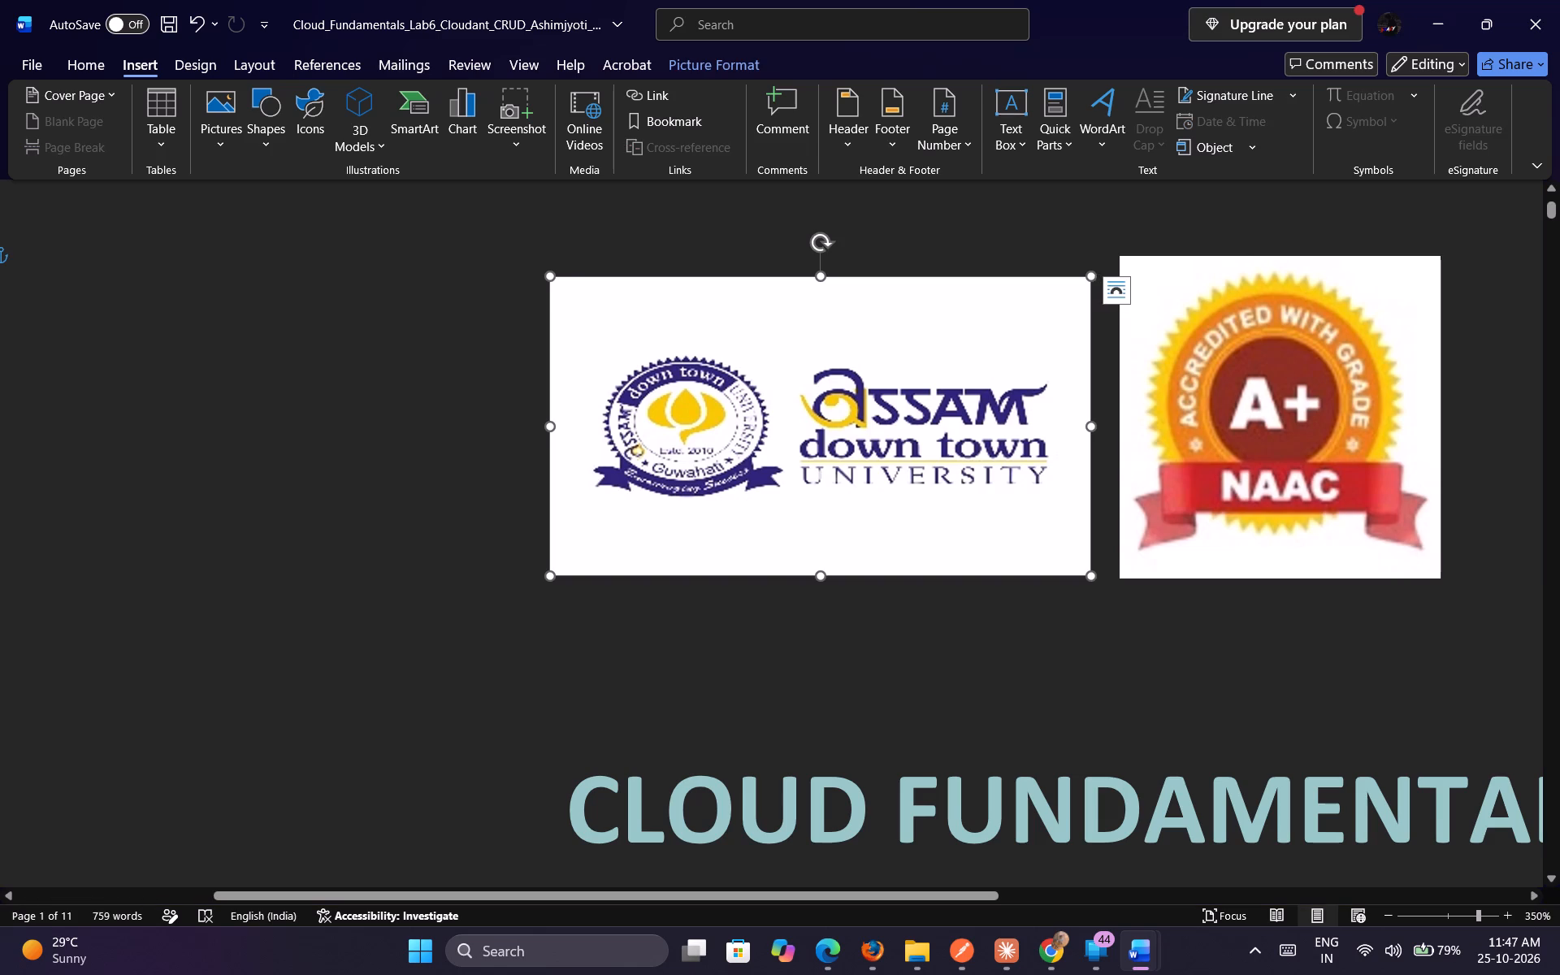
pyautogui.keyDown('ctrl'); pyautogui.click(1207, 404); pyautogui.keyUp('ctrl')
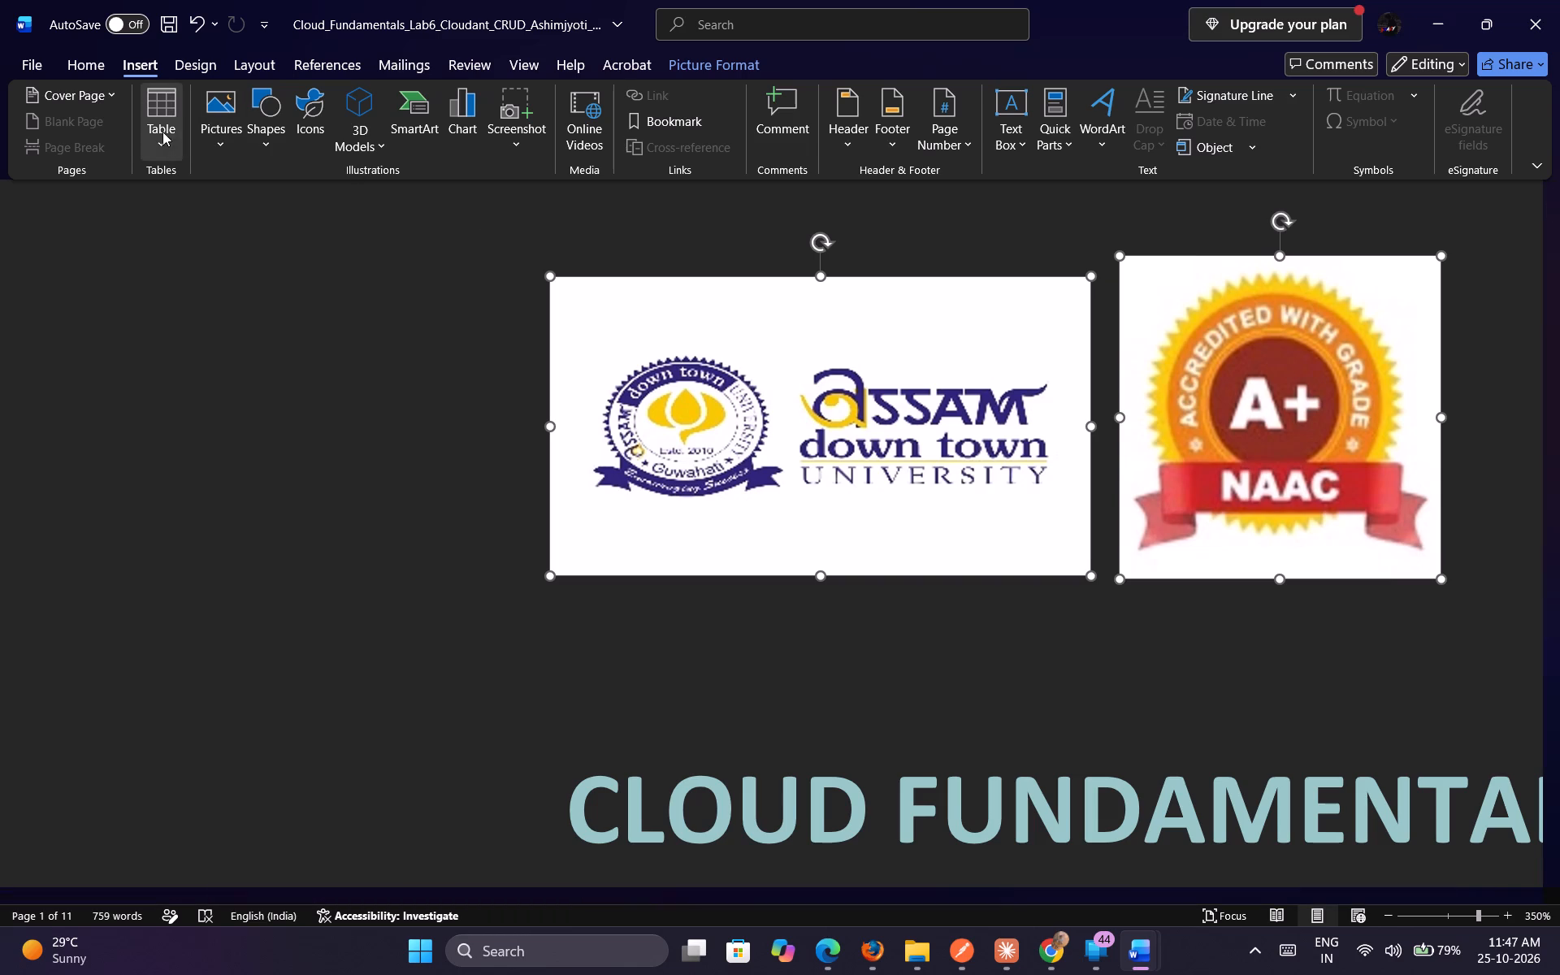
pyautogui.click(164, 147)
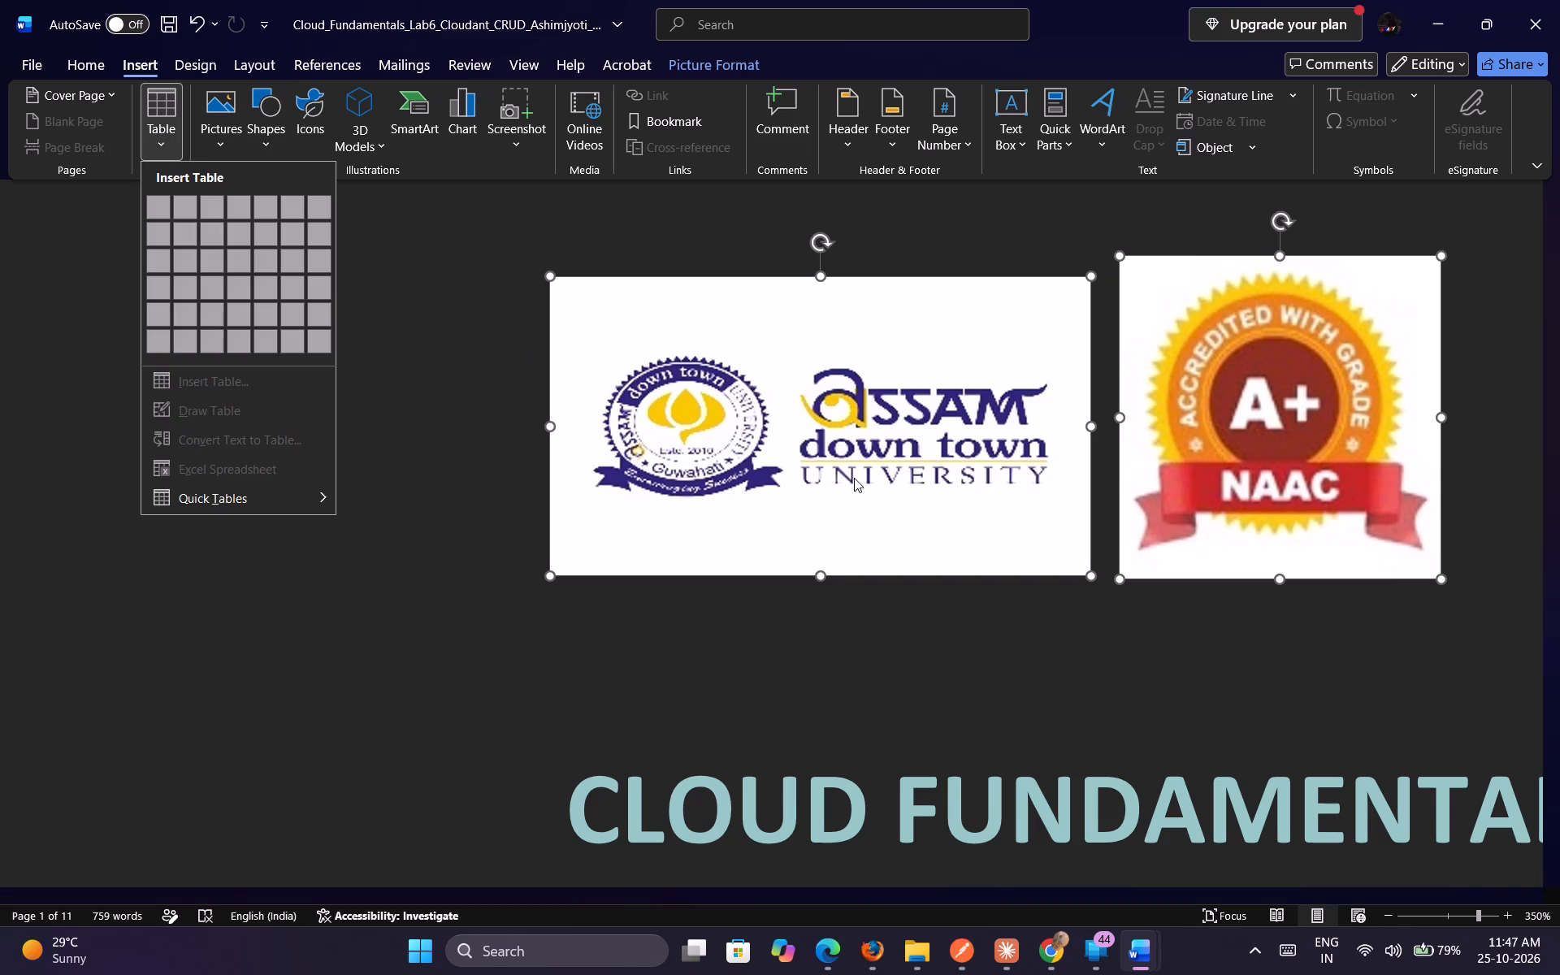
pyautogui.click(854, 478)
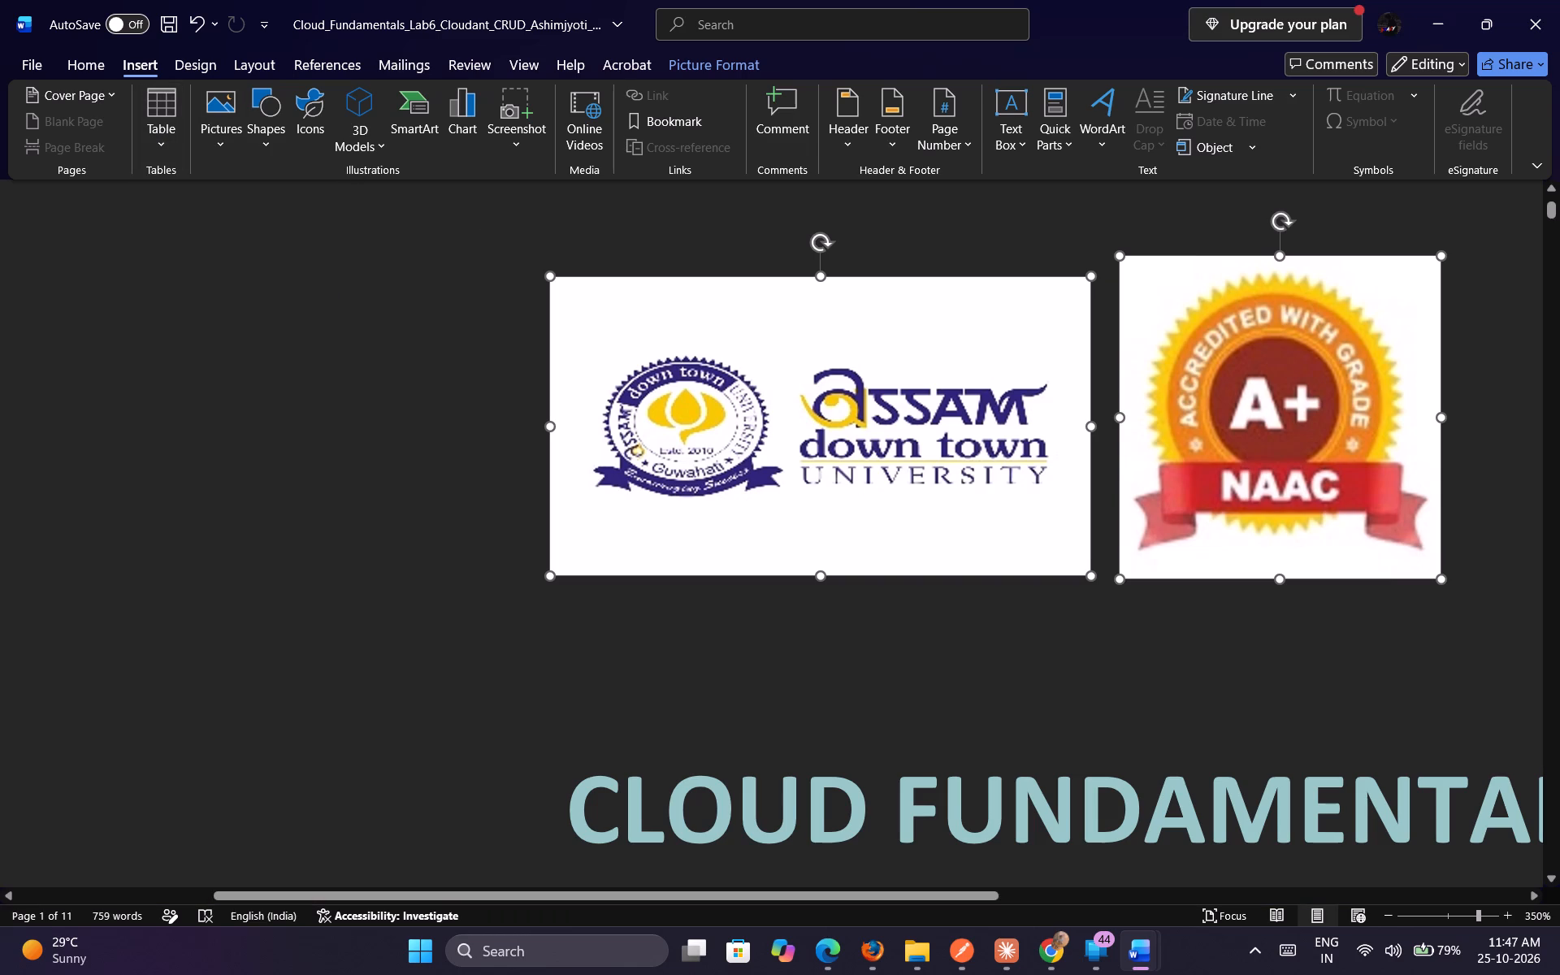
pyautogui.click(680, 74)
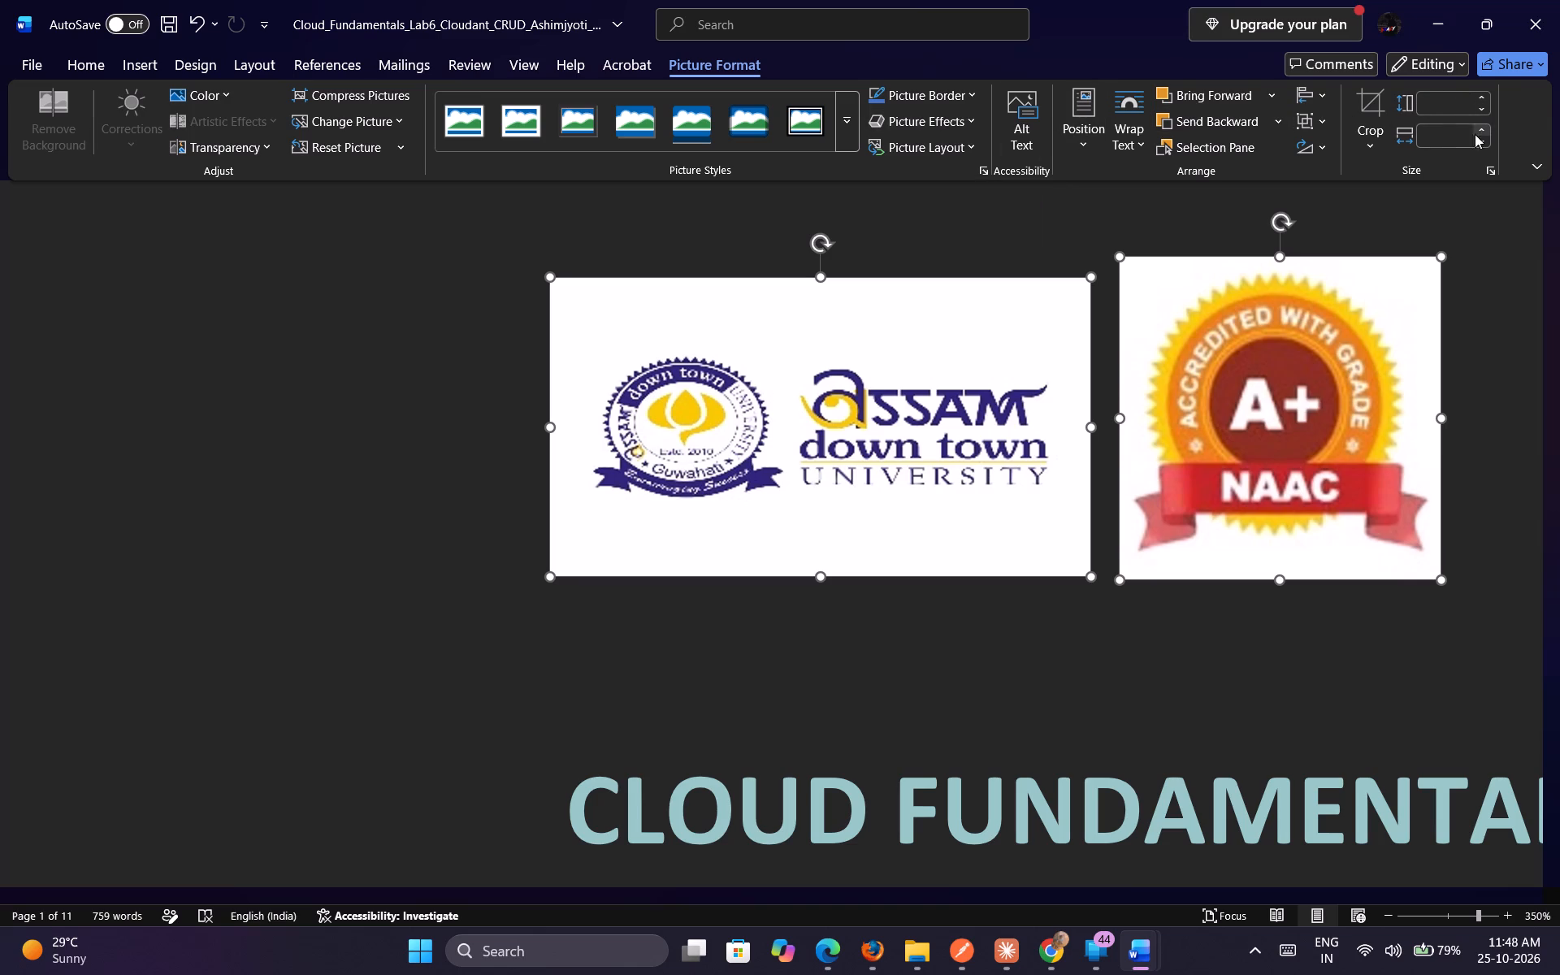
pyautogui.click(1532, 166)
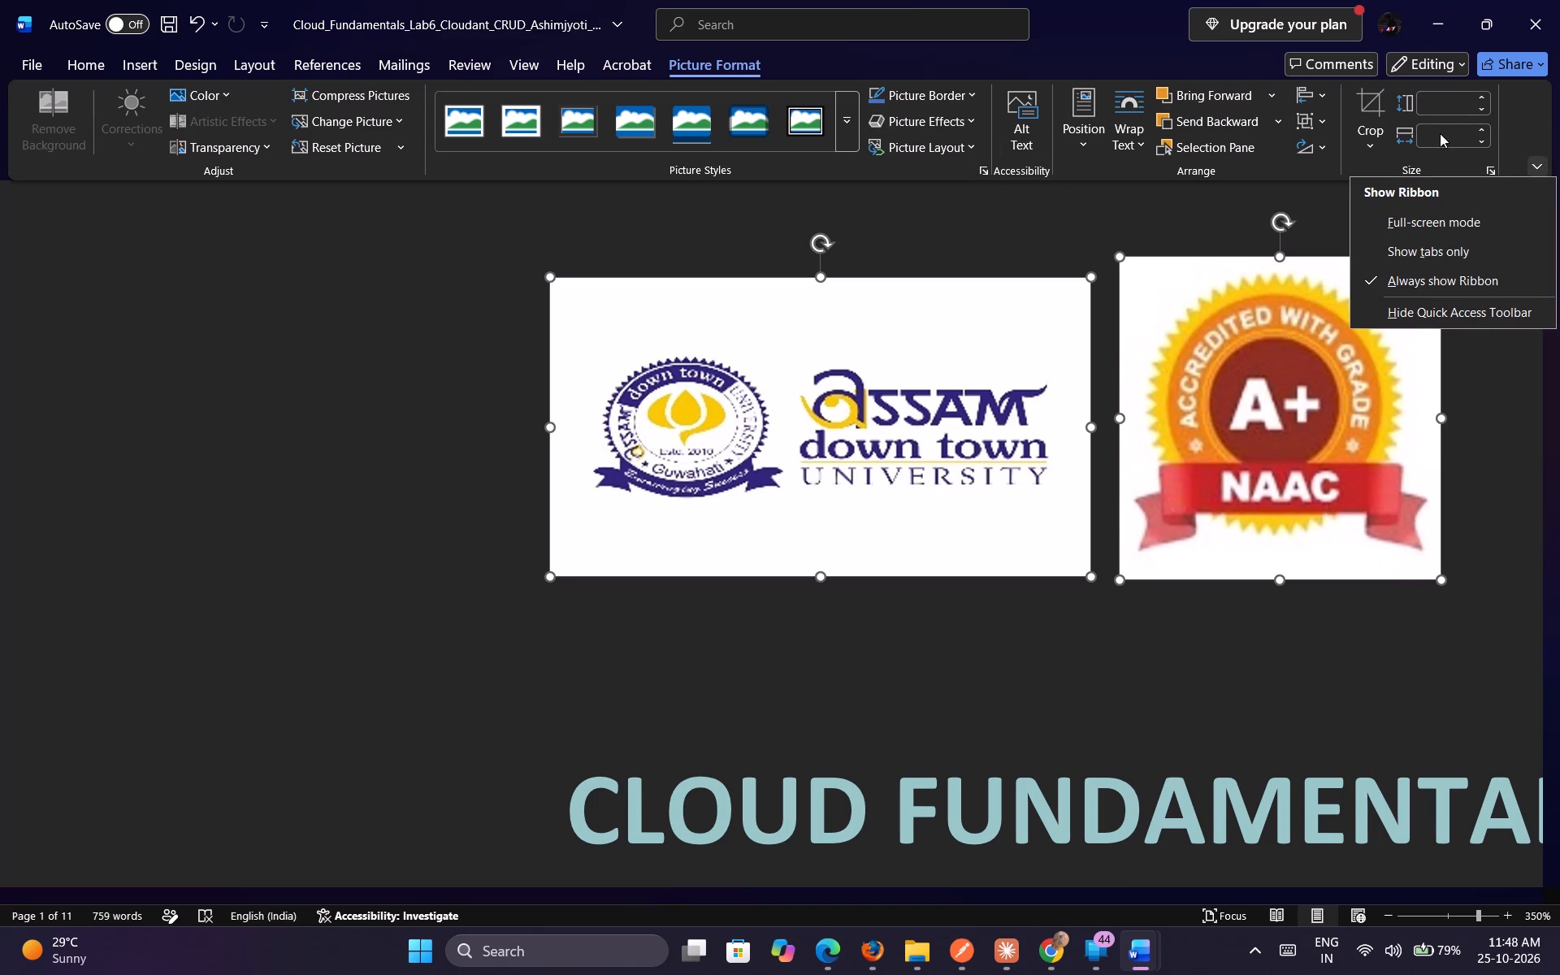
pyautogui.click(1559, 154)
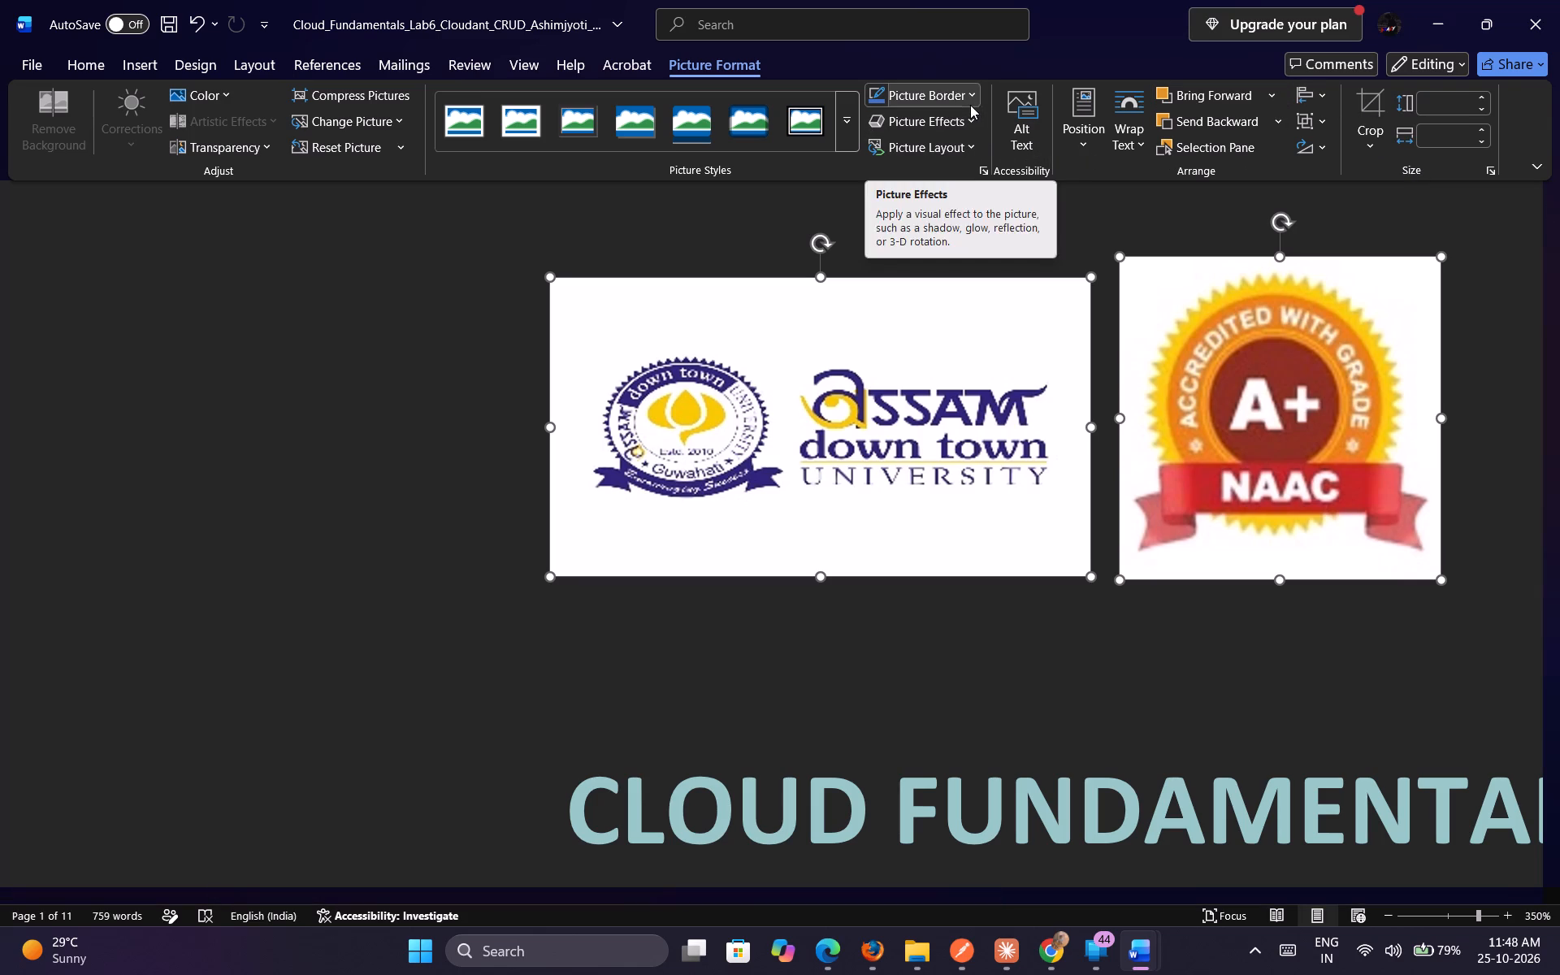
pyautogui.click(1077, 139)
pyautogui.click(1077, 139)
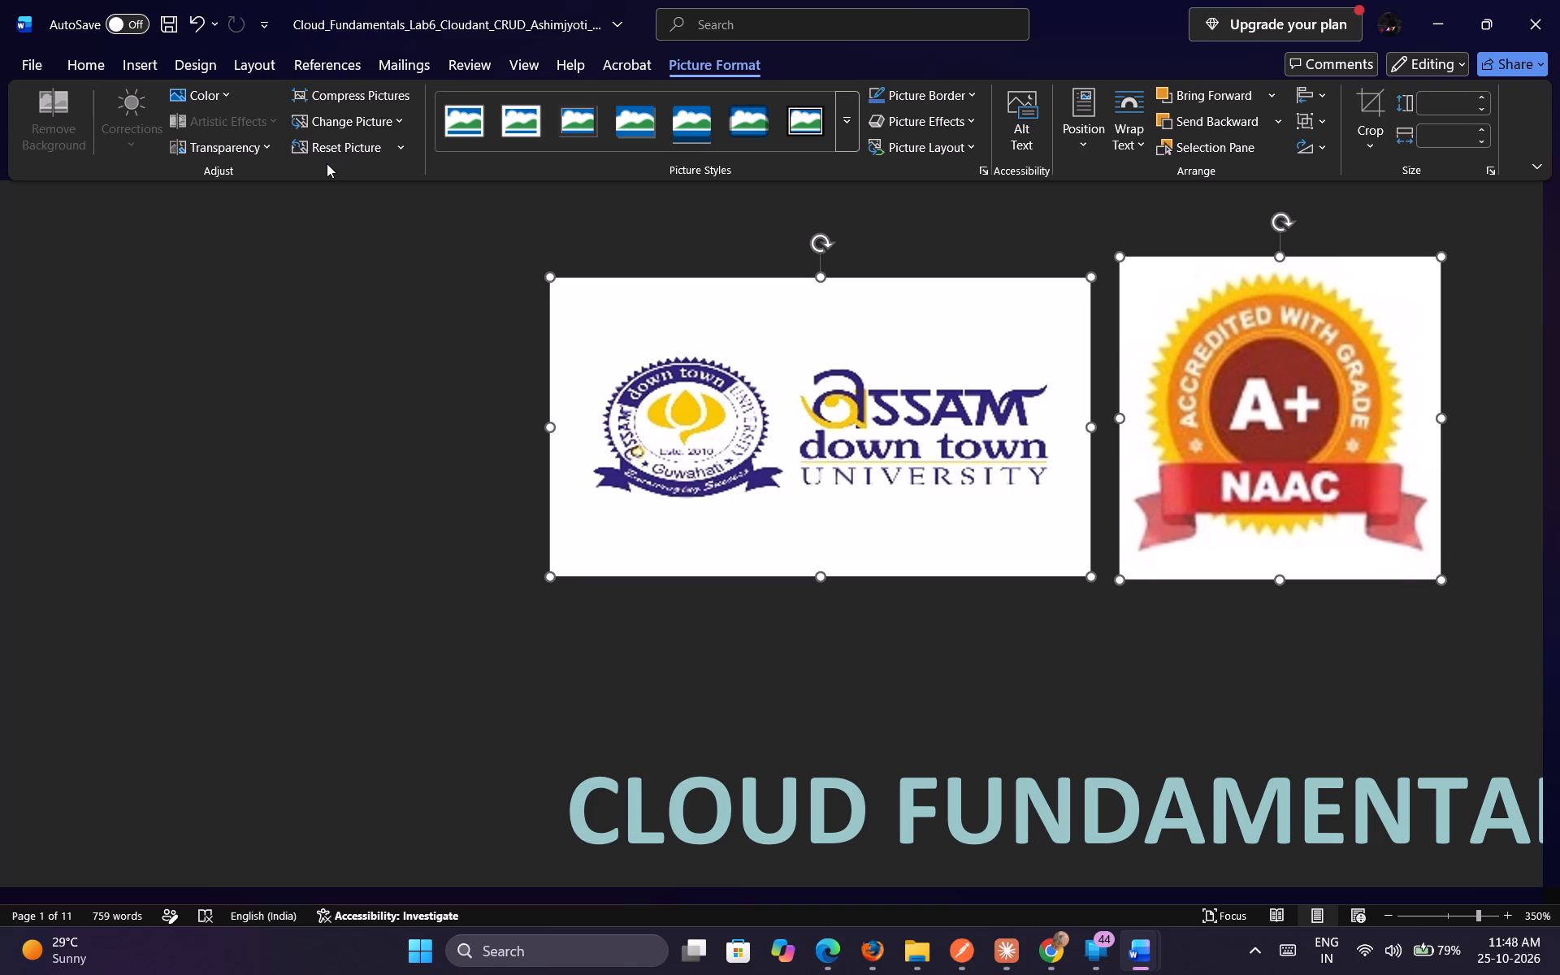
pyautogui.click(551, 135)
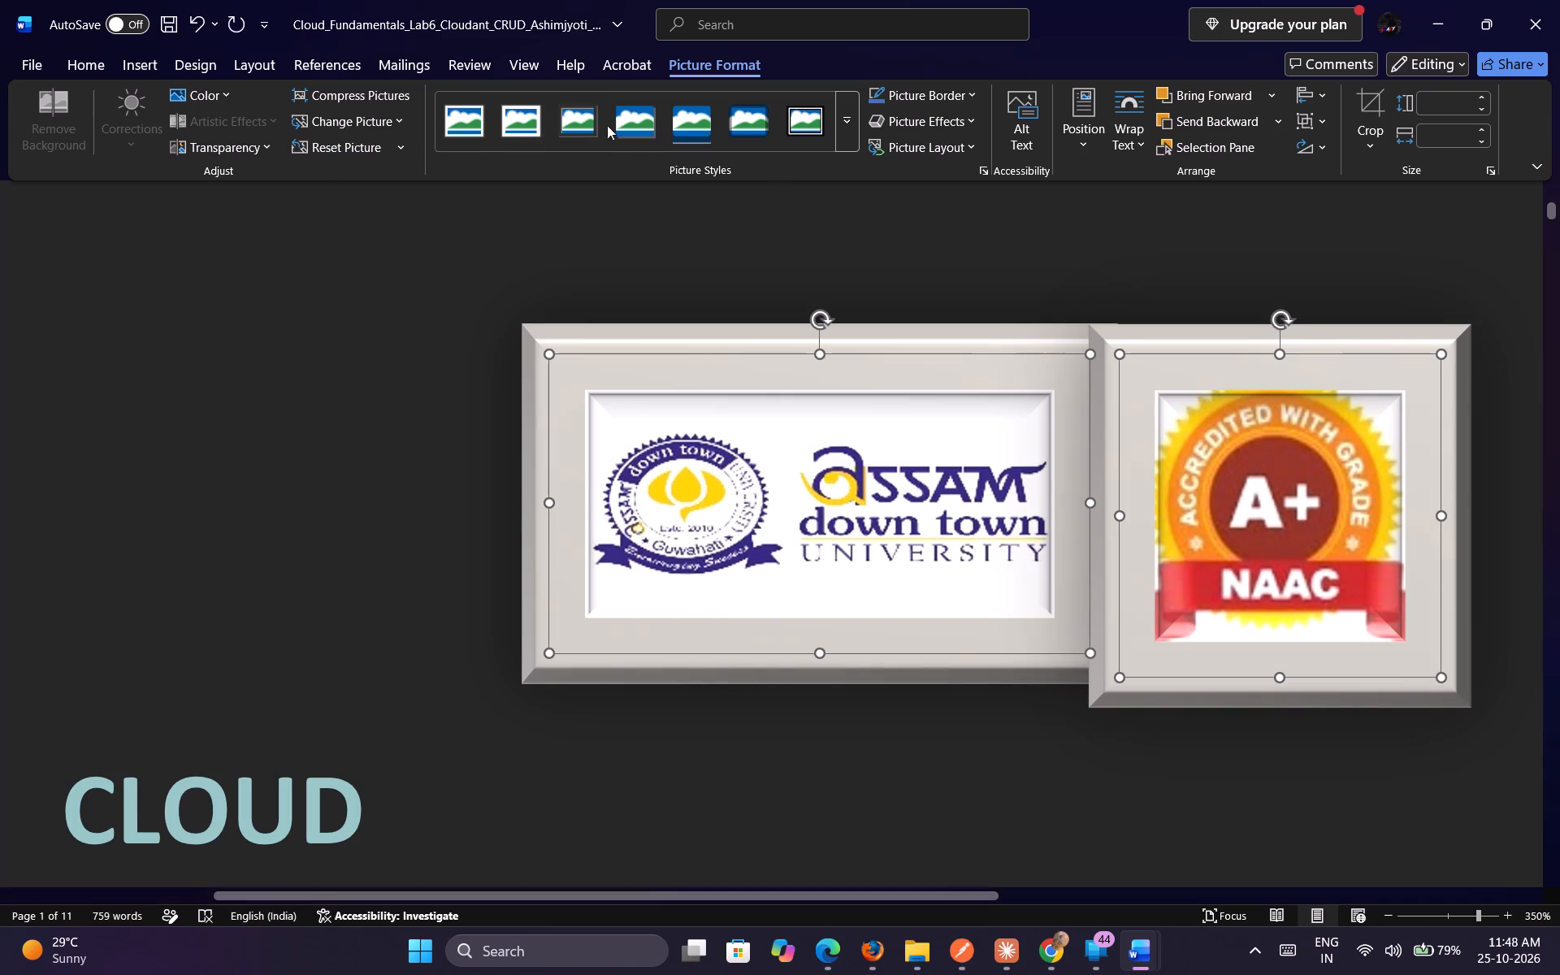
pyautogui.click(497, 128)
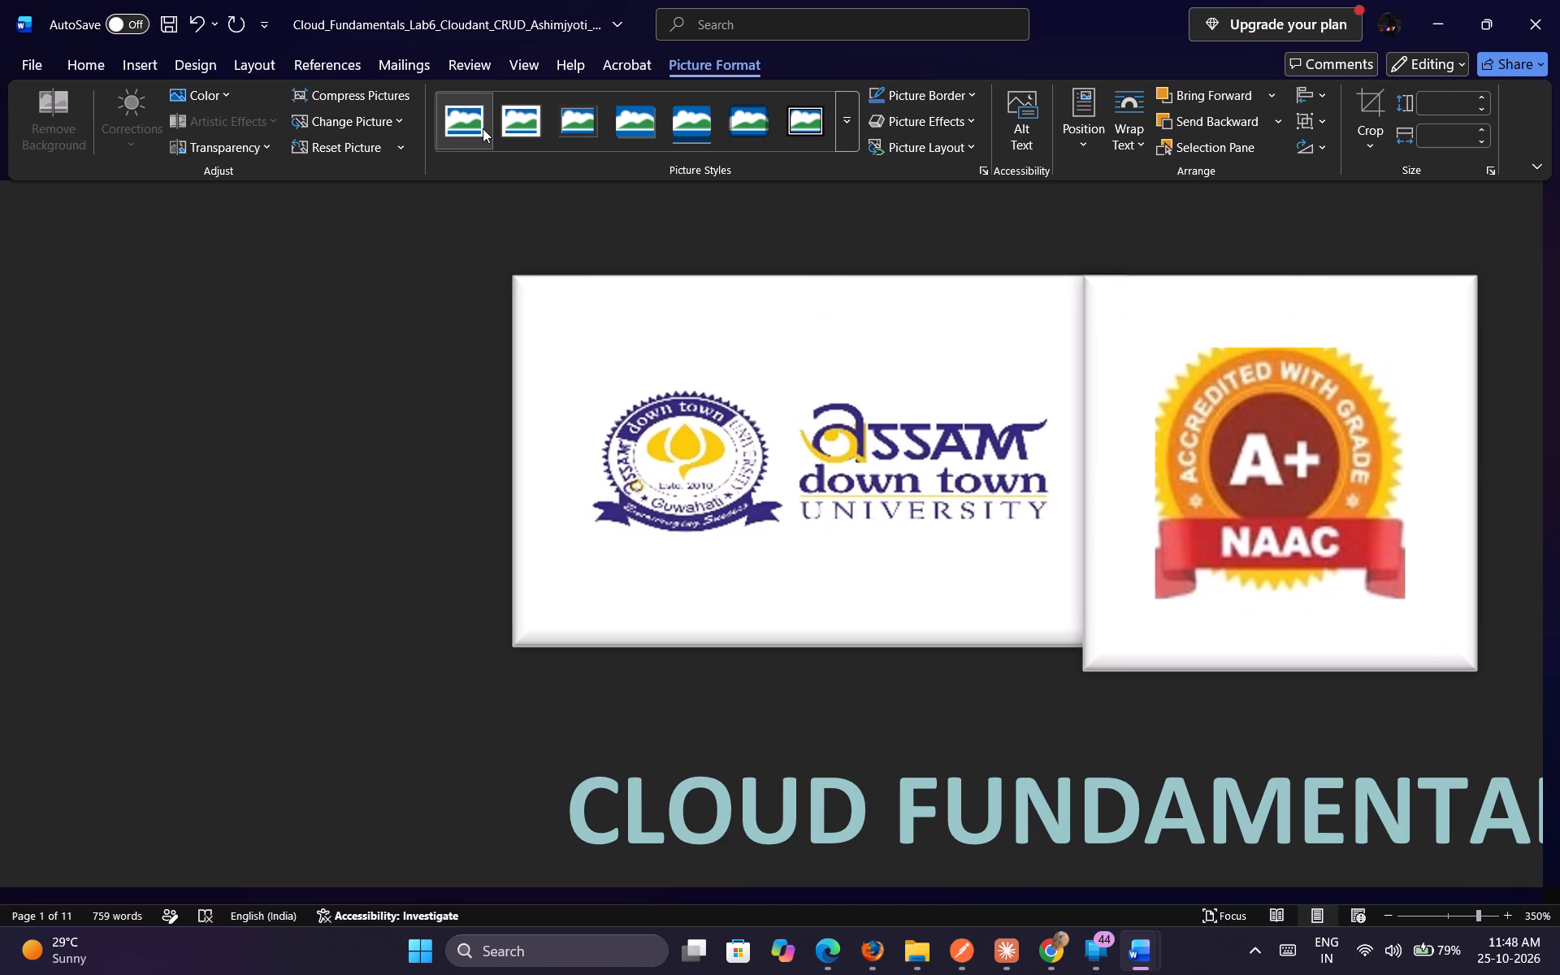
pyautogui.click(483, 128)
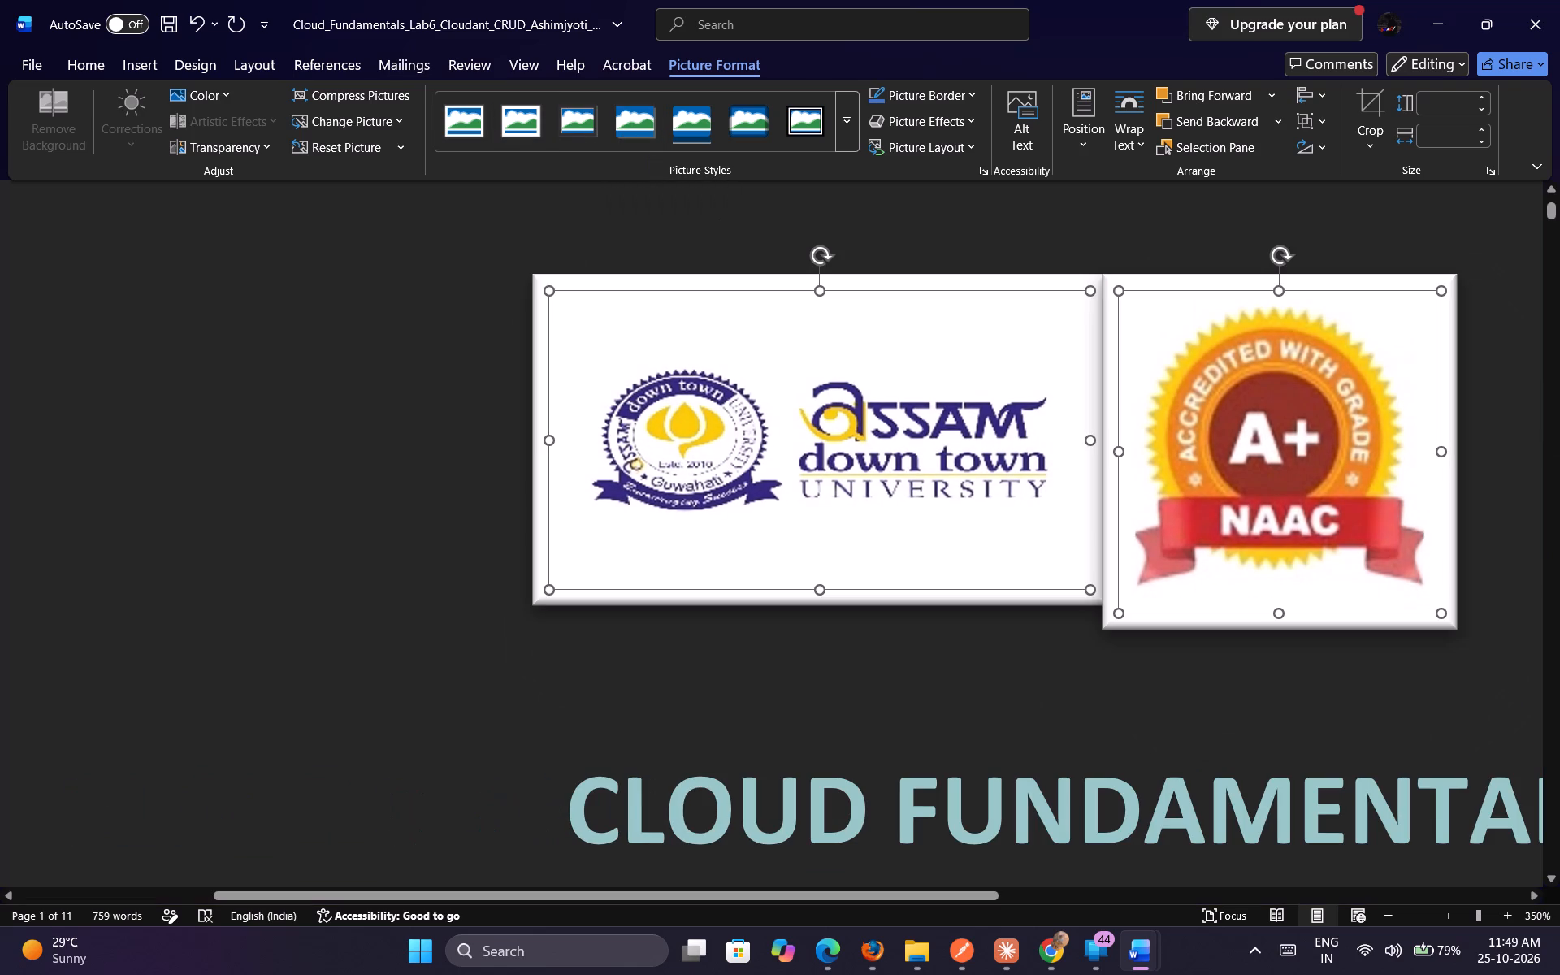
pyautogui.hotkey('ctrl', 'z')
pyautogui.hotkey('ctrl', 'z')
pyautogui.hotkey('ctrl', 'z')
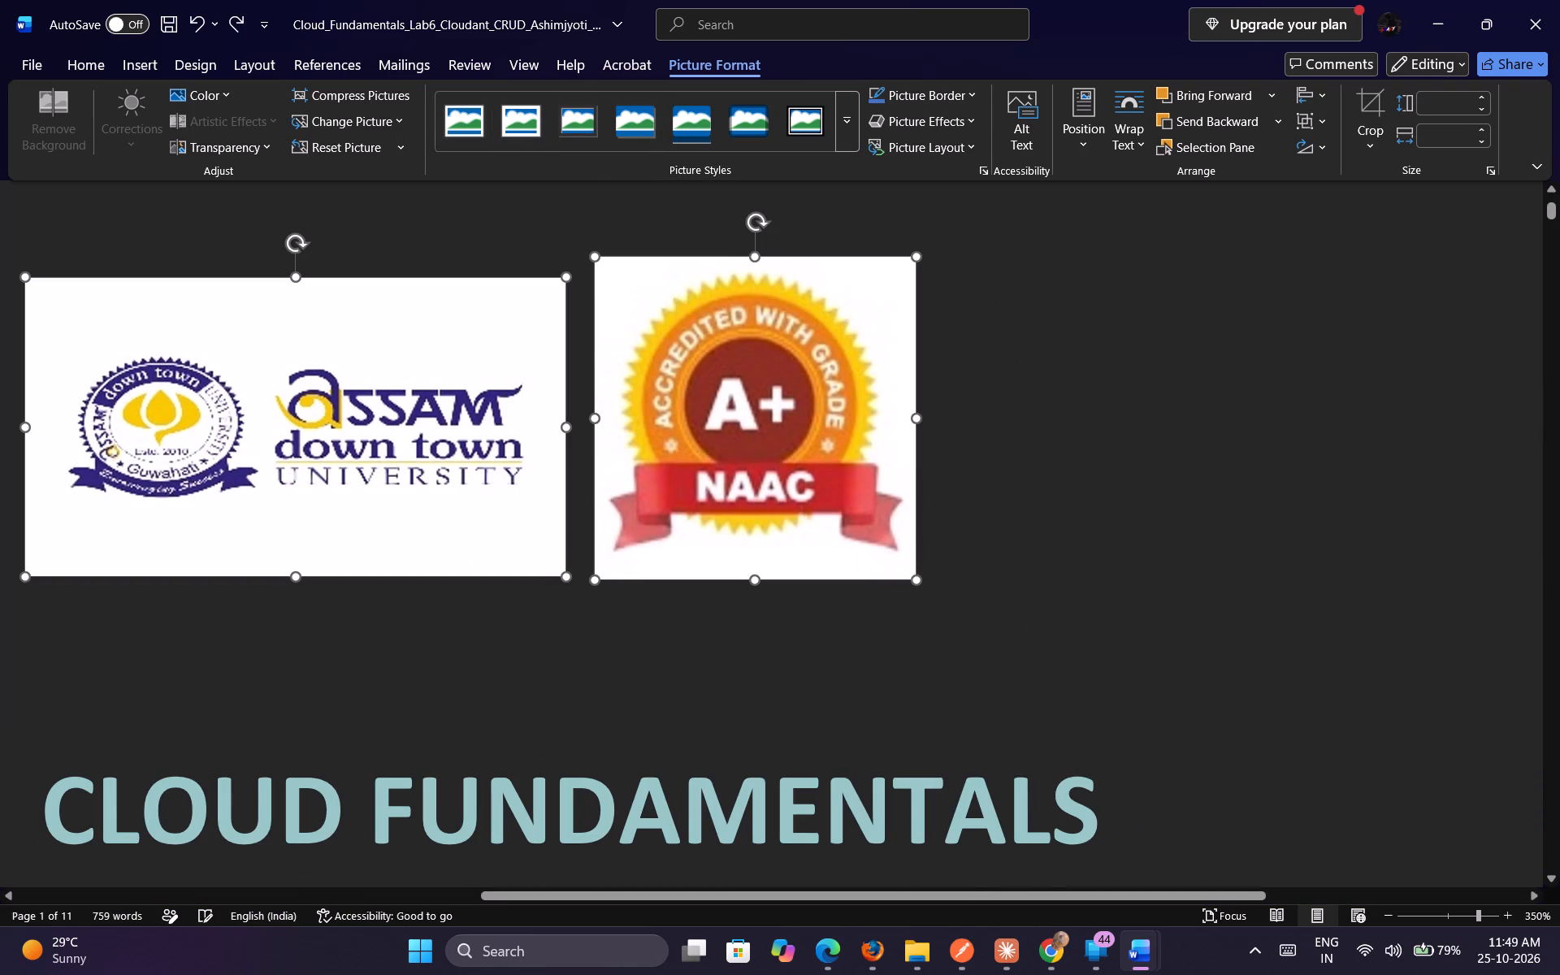
# Examine the logo and badge placement on the cover page, up close and at full-page scale.
pyautogui.hscroll(2, 1184, 420)
pyautogui.hscroll(-3, 1184, 420)
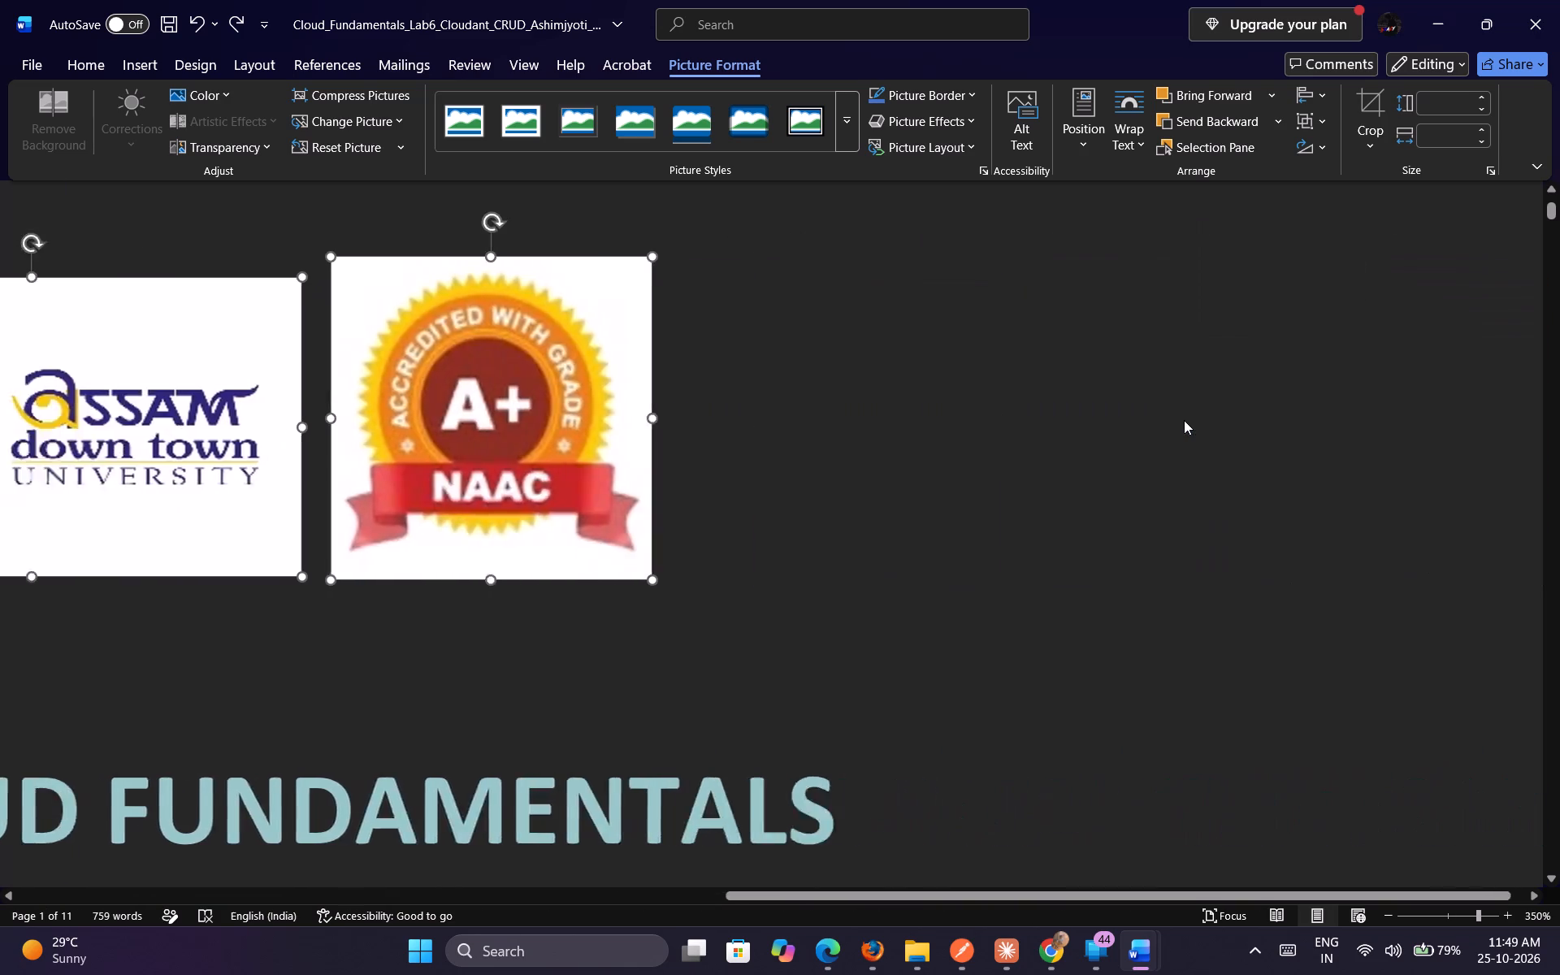
pyautogui.hscroll(1, 1184, 420)
pyautogui.hscroll(-1, 1184, 420)
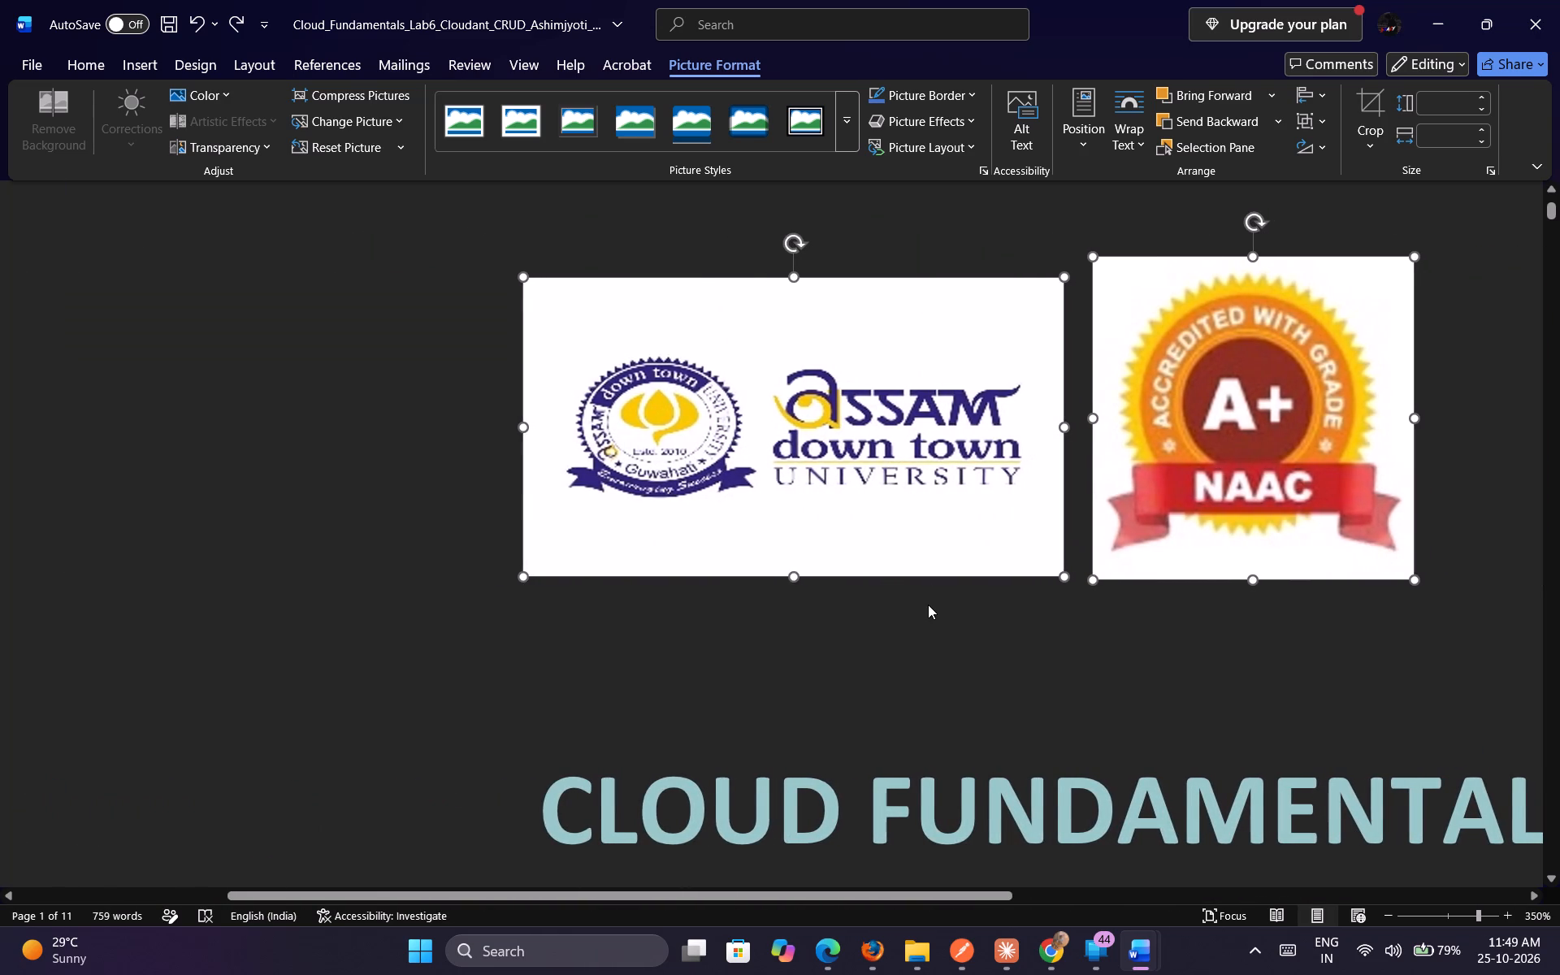
pyautogui.keyDown('ctrl'); pyautogui.scroll(-16, 928, 604); pyautogui.keyUp('ctrl')
pyautogui.keyDown('ctrl'); pyautogui.scroll(-5, 928, 604); pyautogui.keyUp('ctrl')
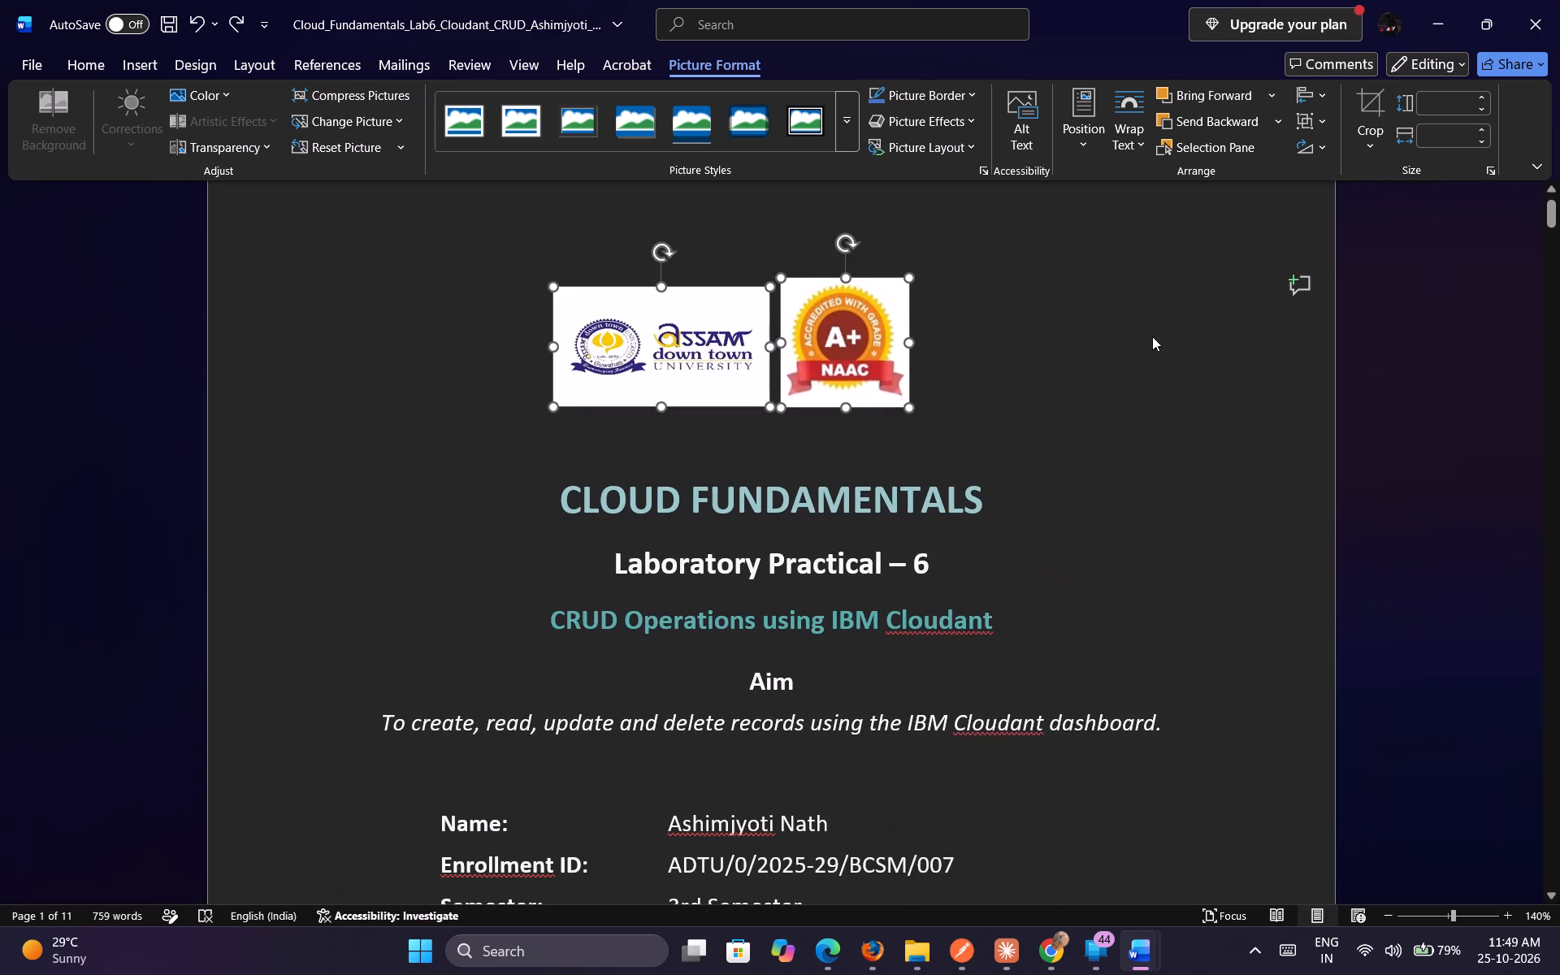
pyautogui.keyDown('ctrl'); pyautogui.scroll(-7, 1293, 409); pyautogui.keyUp('ctrl')
pyautogui.click(1124, 521)
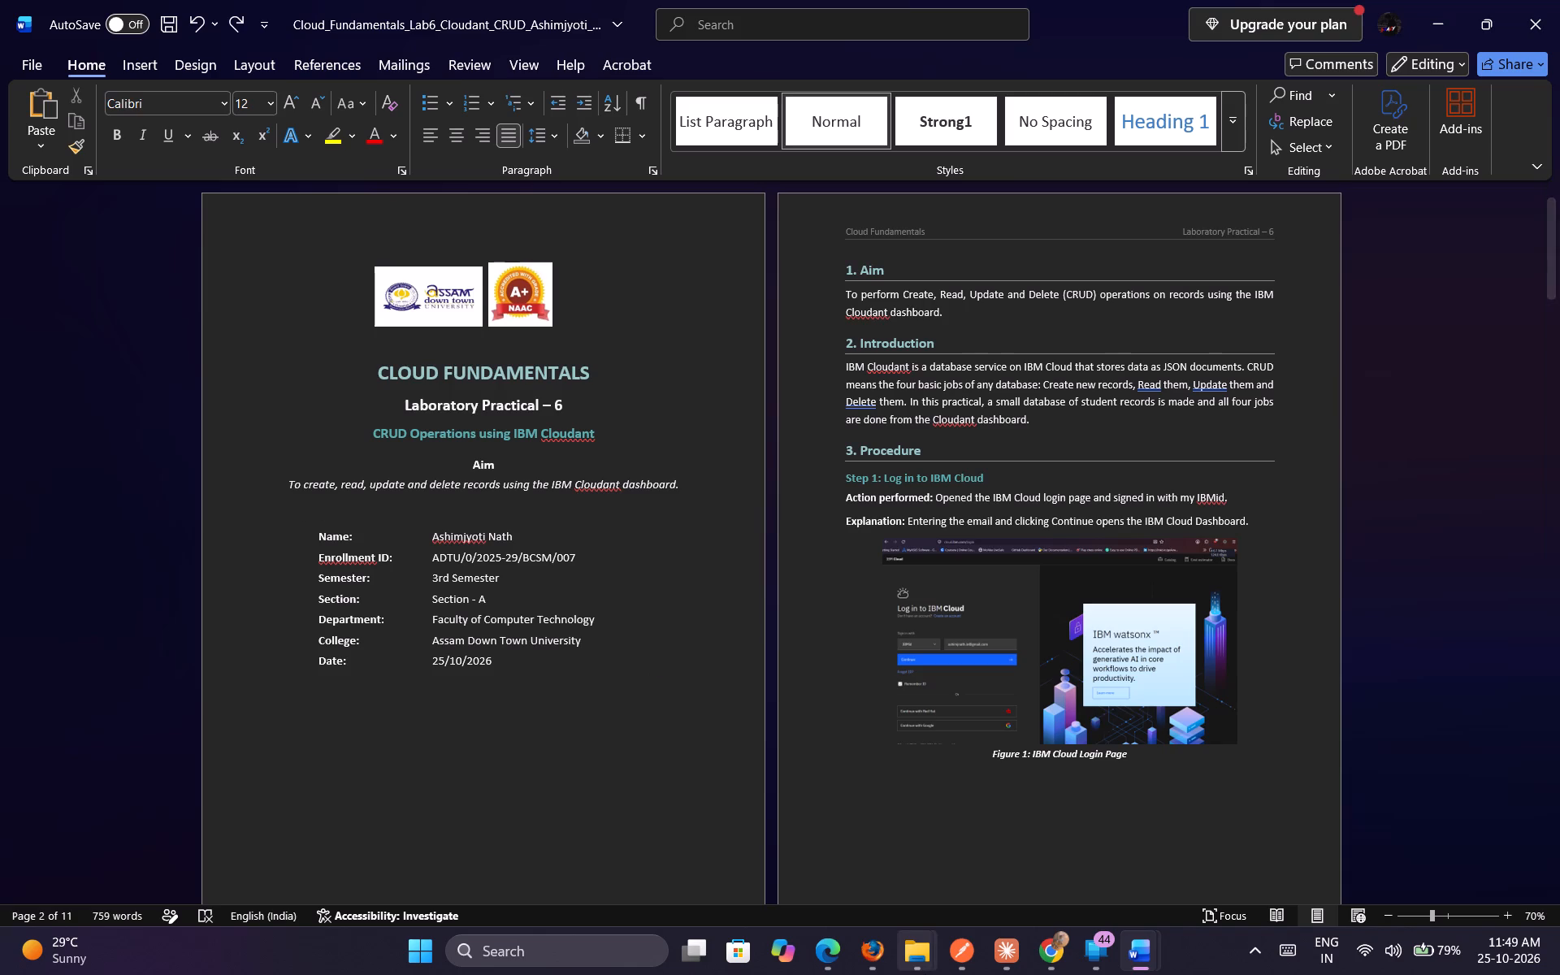
# Check the Lab 6 assignment's dates in Google Classroom in Firefox, and set the date on the Word cover page to 13/10/2026.
pyautogui.click(873, 958)
pyautogui.click(576, 0)
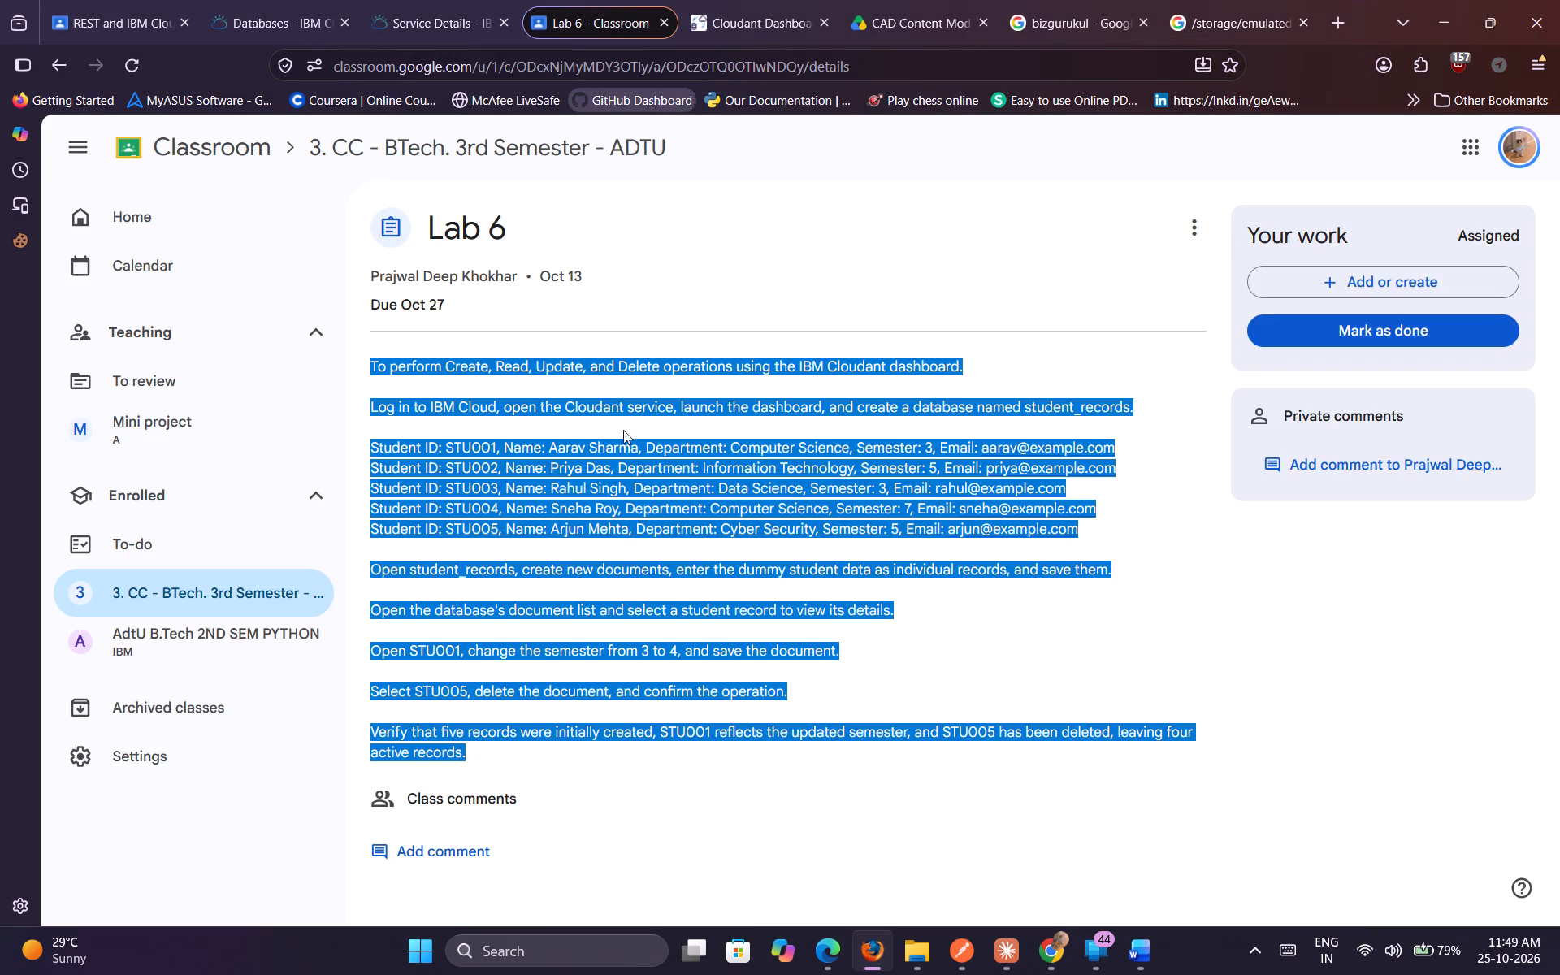
pyautogui.click(607, 307)
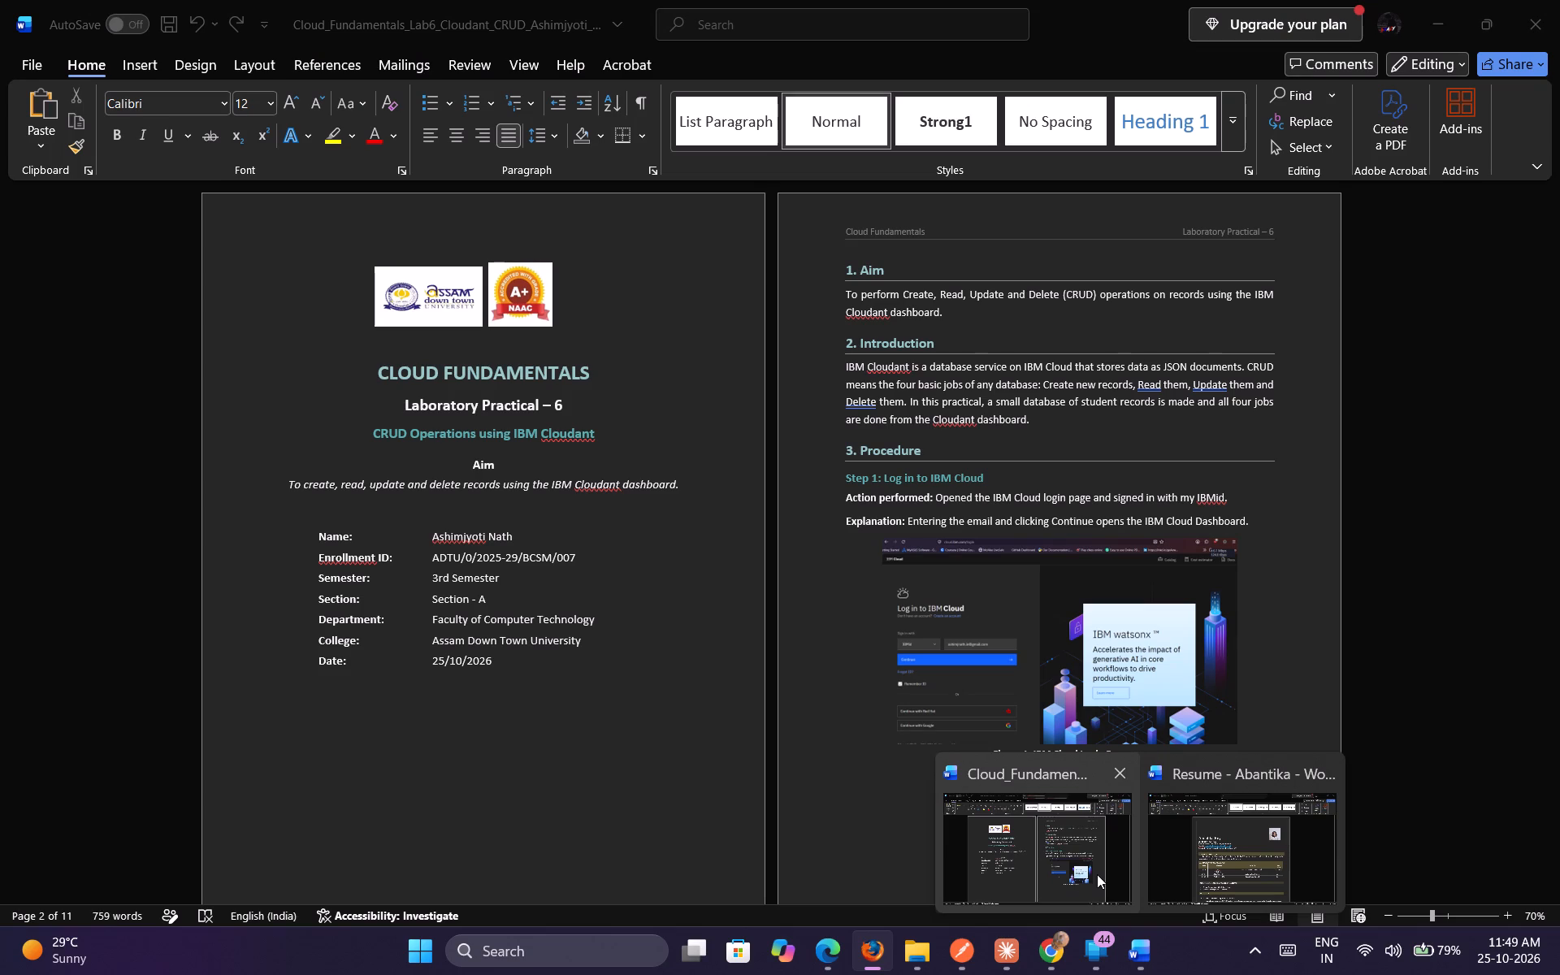
pyautogui.click(1002, 838)
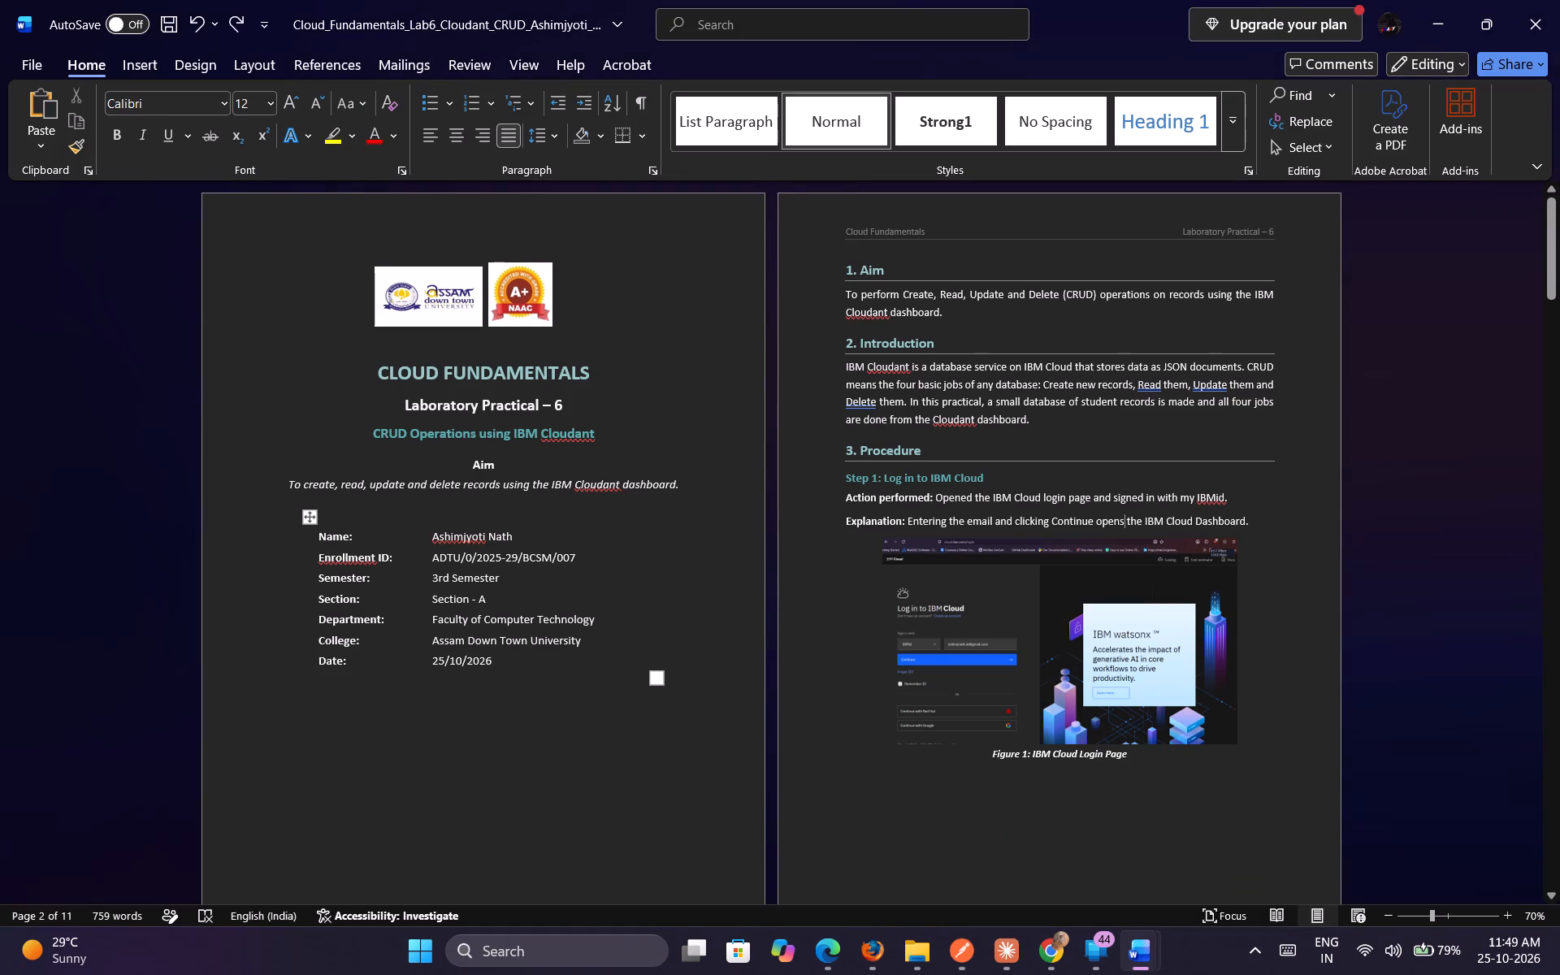
pyautogui.click(443, 658)
pyautogui.press('BackSpace')
pyautogui.press('BackSpace')
pyautogui.write('12')
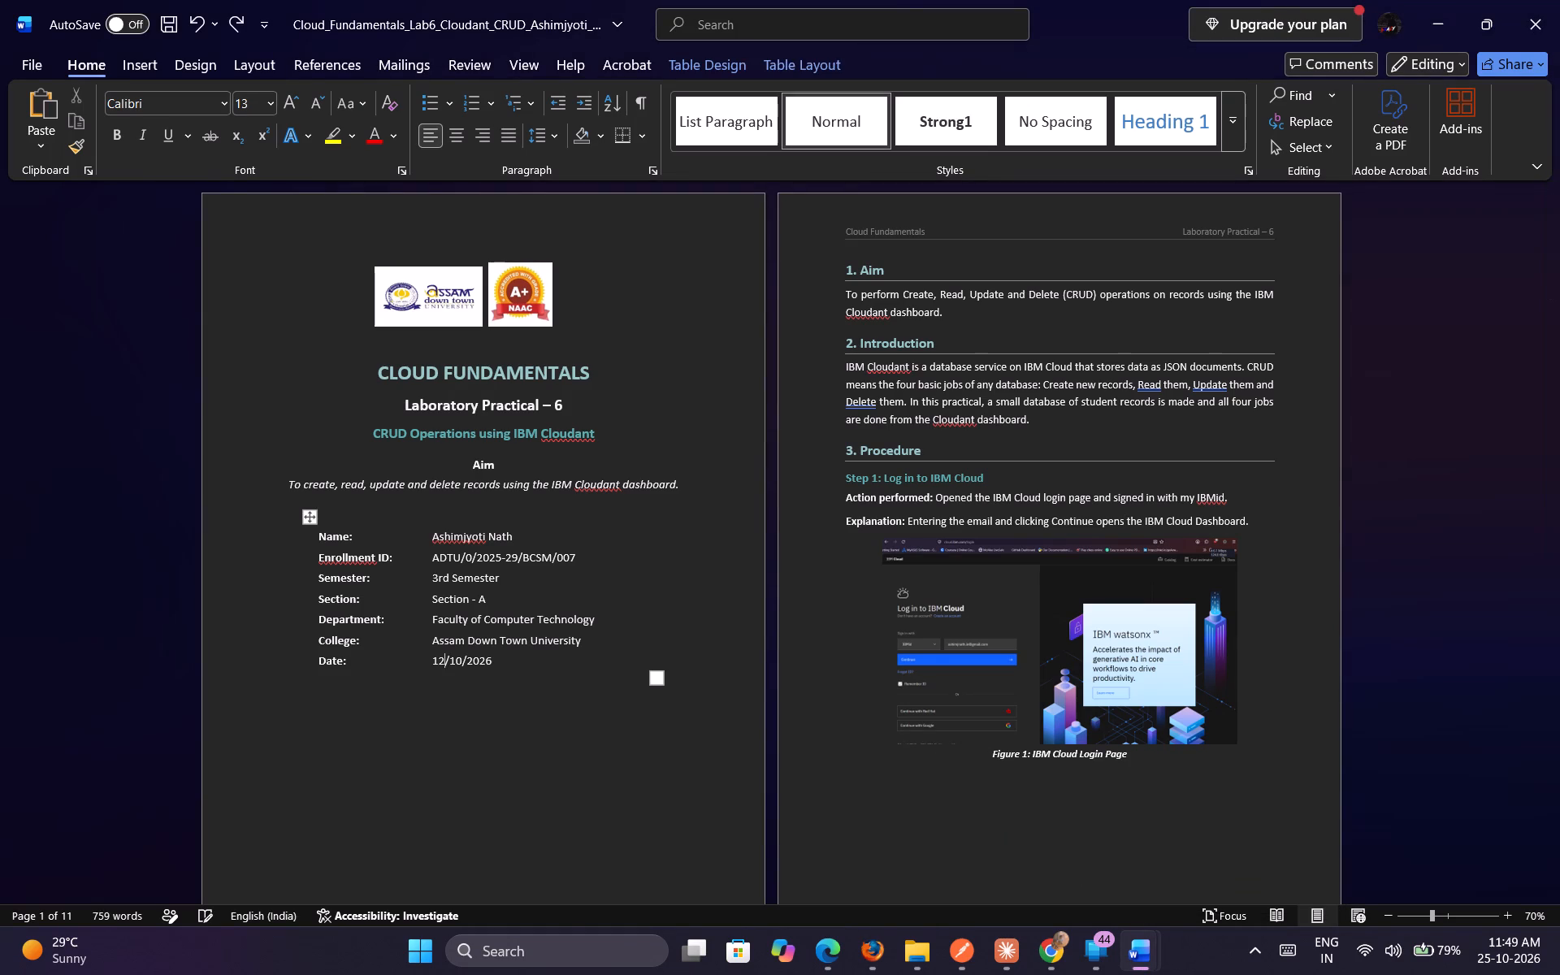
pyautogui.press('BackSpace')
pyautogui.press('3')
# Insert an empty line between the Figure 9 screenshot and its caption to push the split student data table wholly onto page 8.
pyautogui.scroll(-2, 1021, 641)
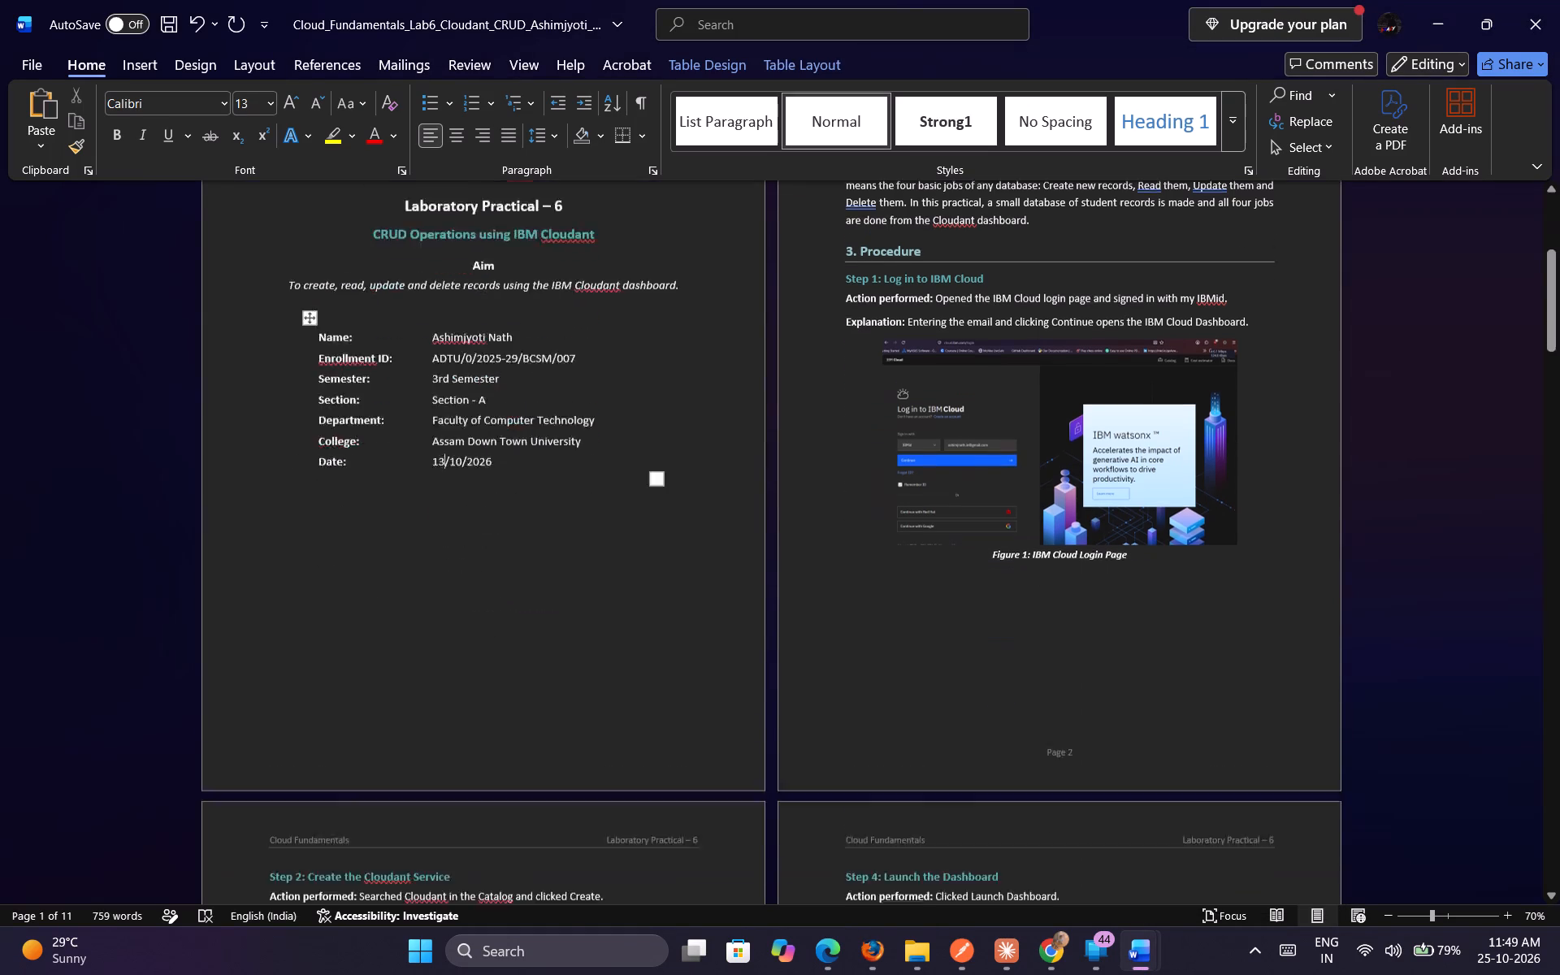
pyautogui.scroll(-7, 1021, 641)
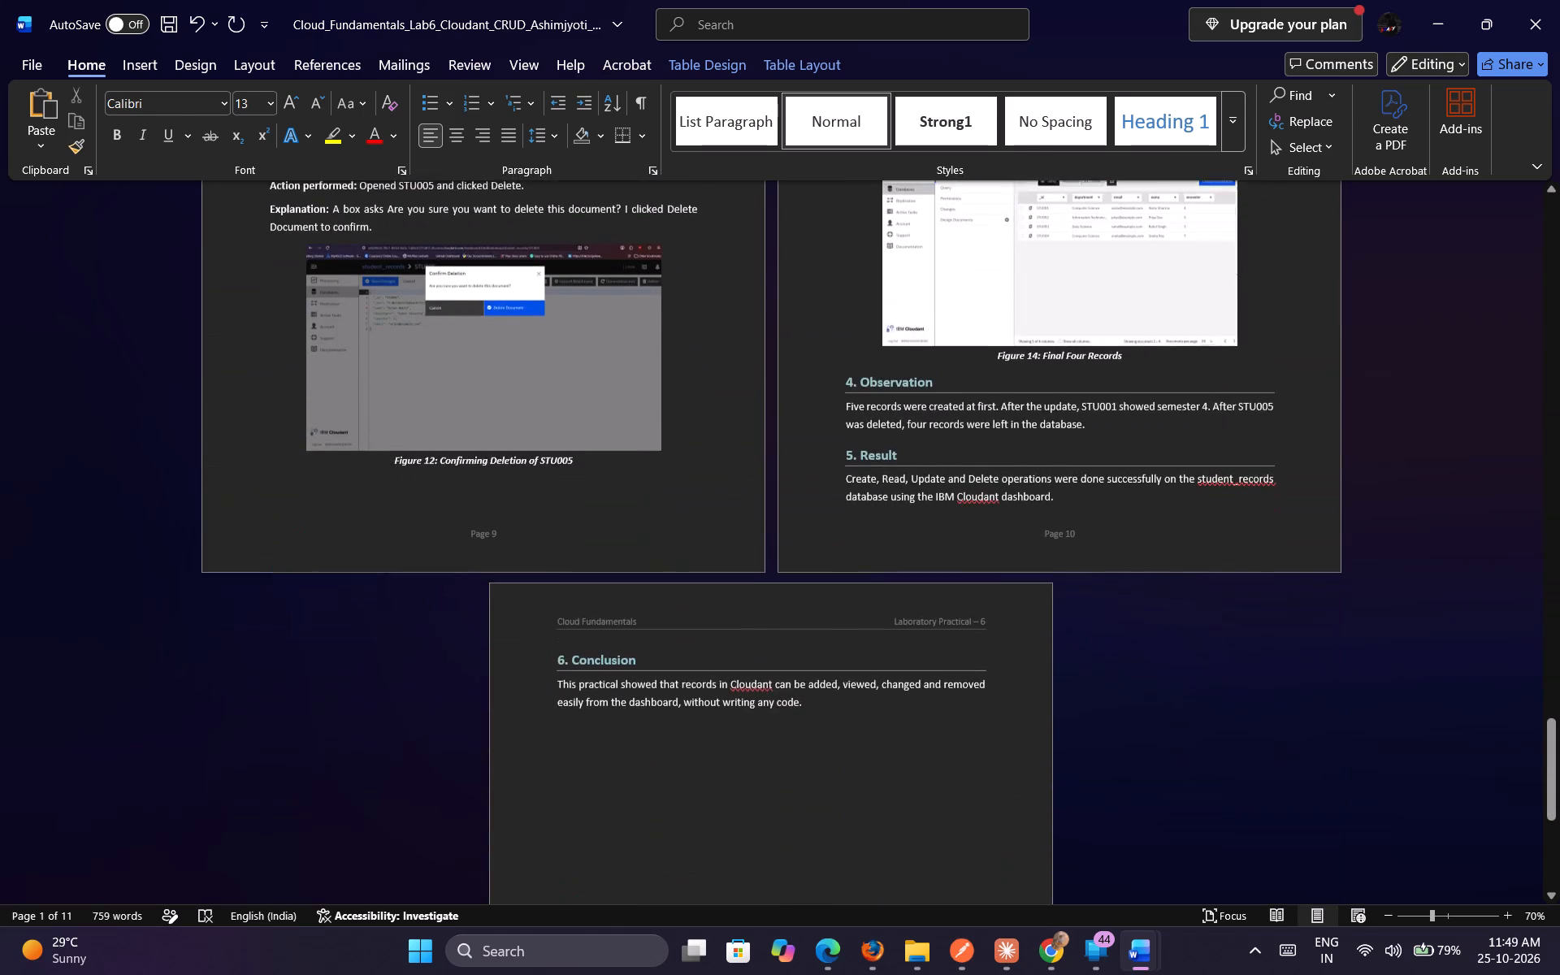
pyautogui.scroll(2, 1021, 641)
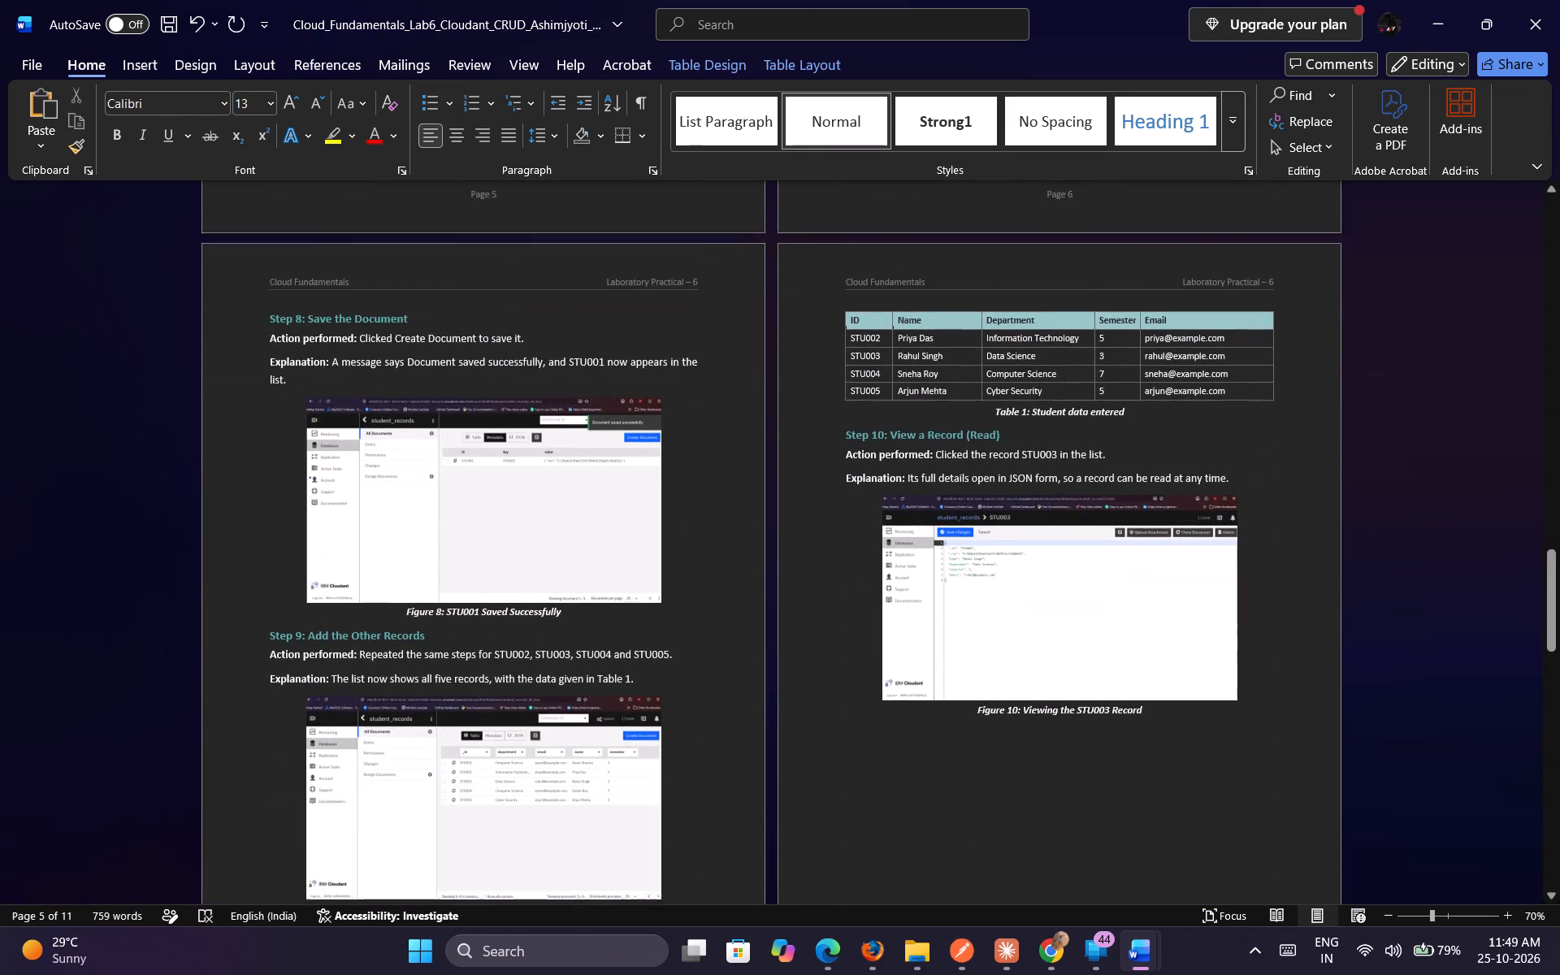
pyautogui.click(263, 808)
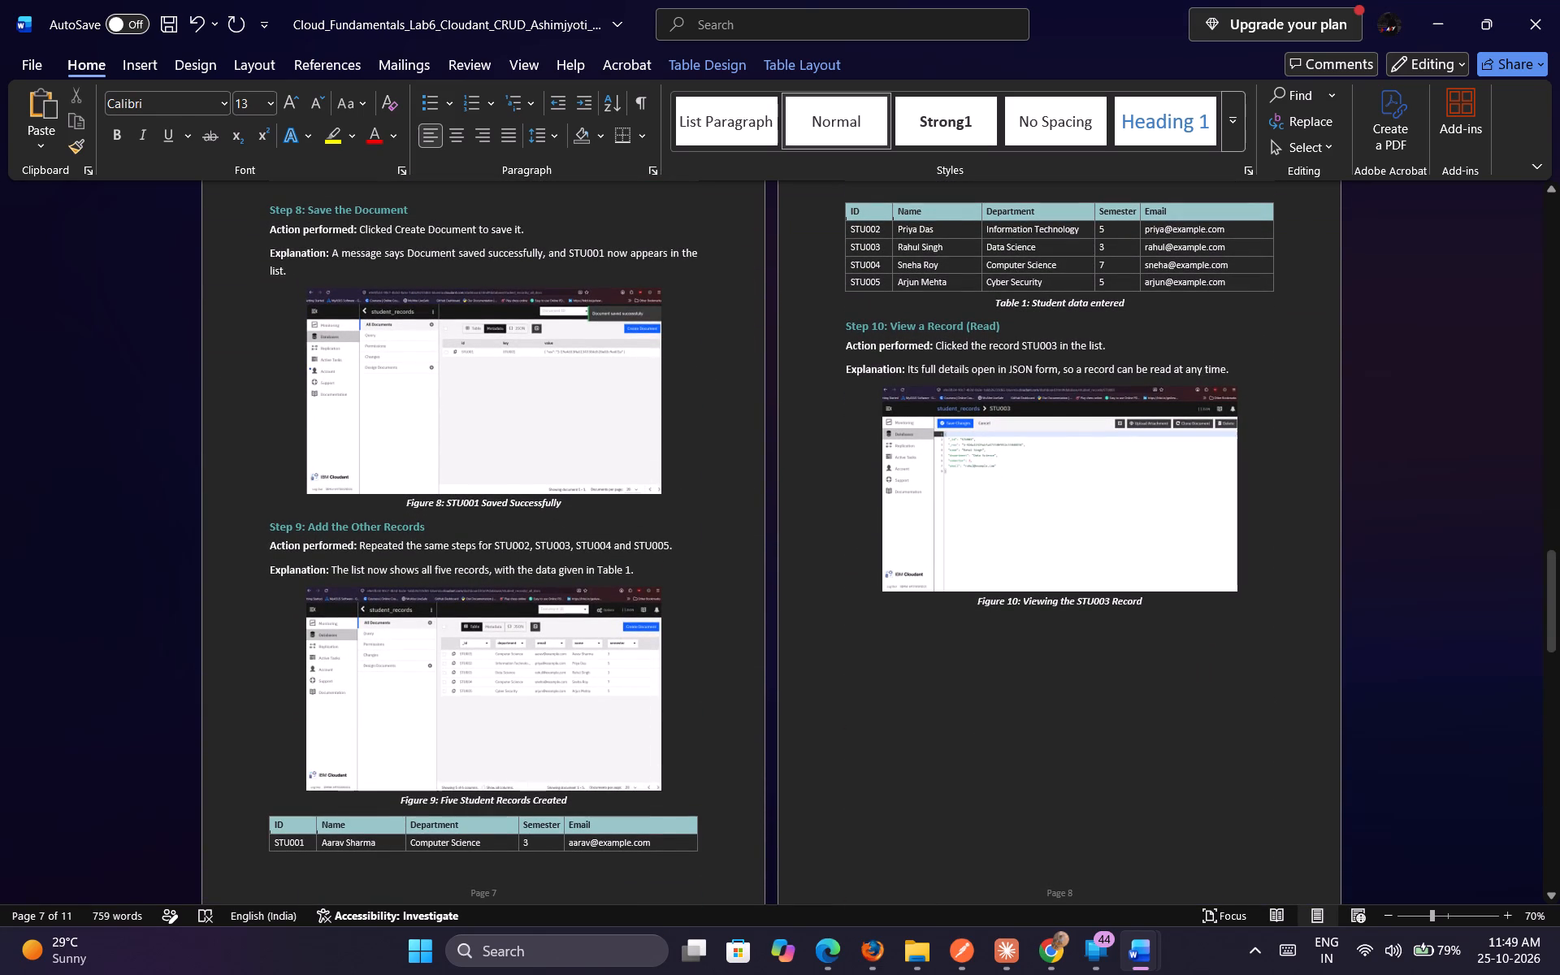
pyautogui.click(270, 818)
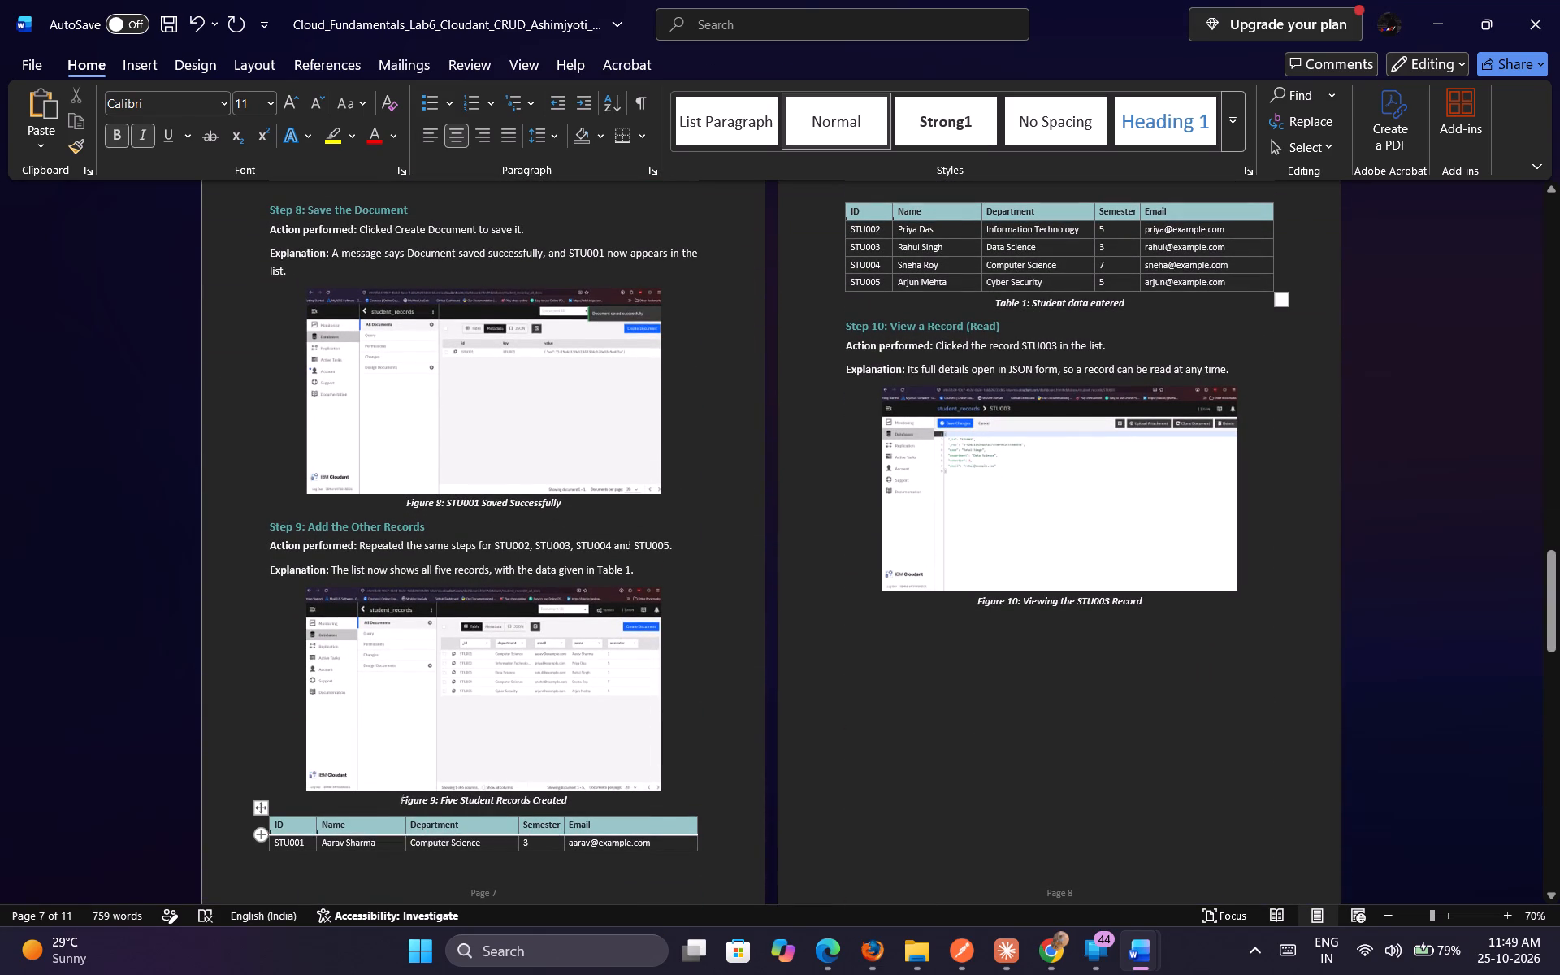
pyautogui.scroll(-1, 886, 797)
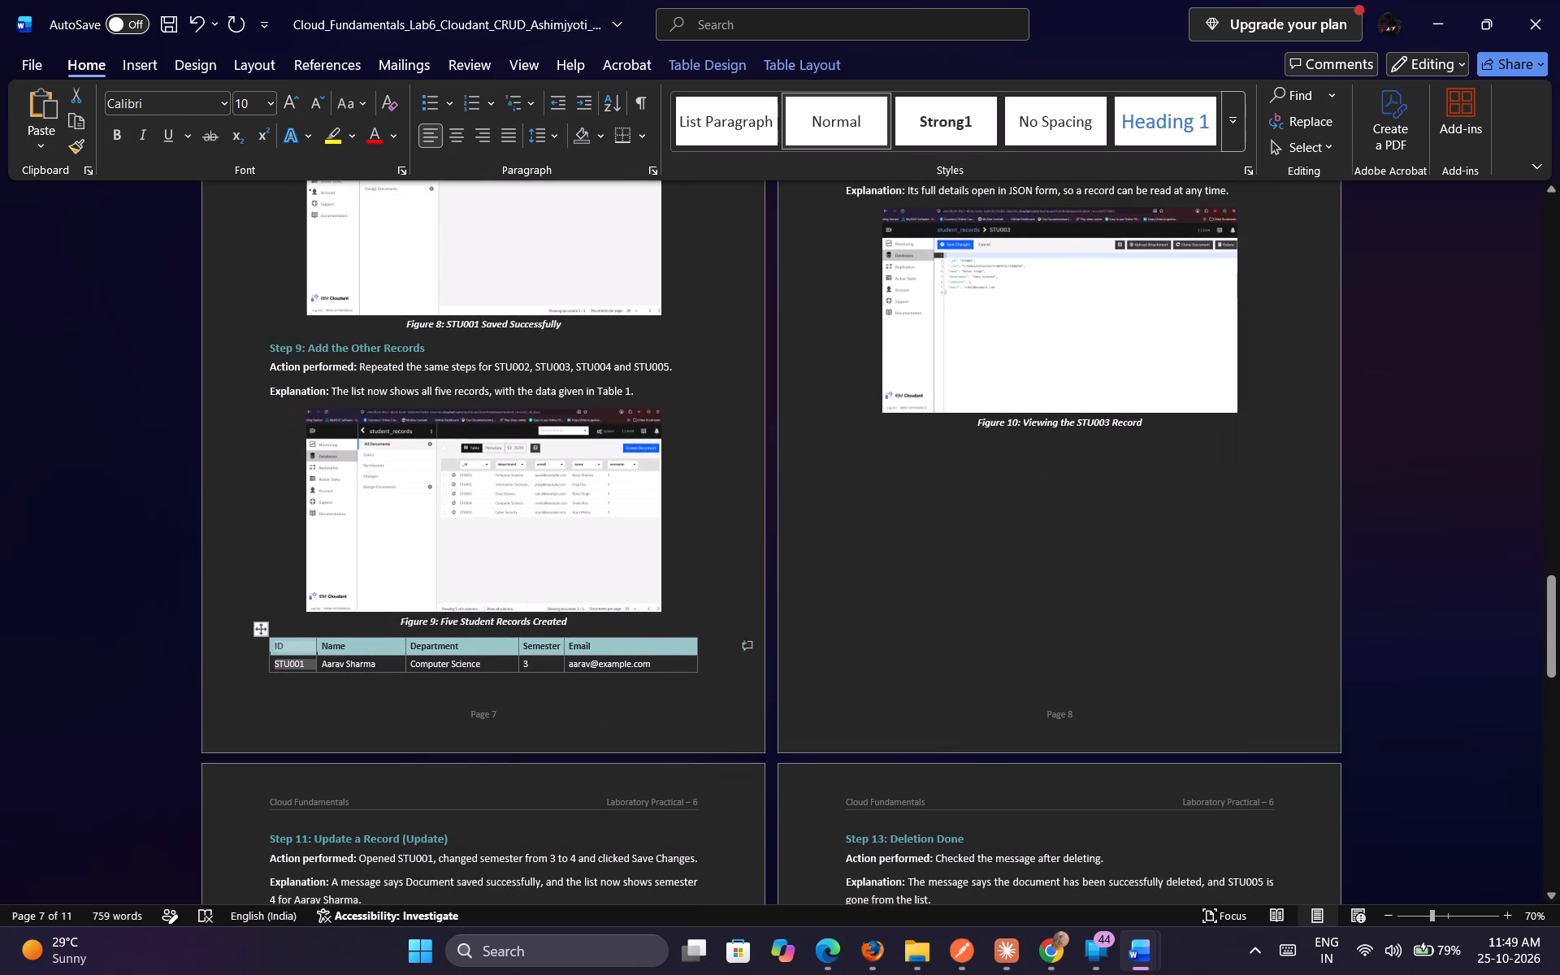
pyautogui.click(681, 613)
pyautogui.press('Return')
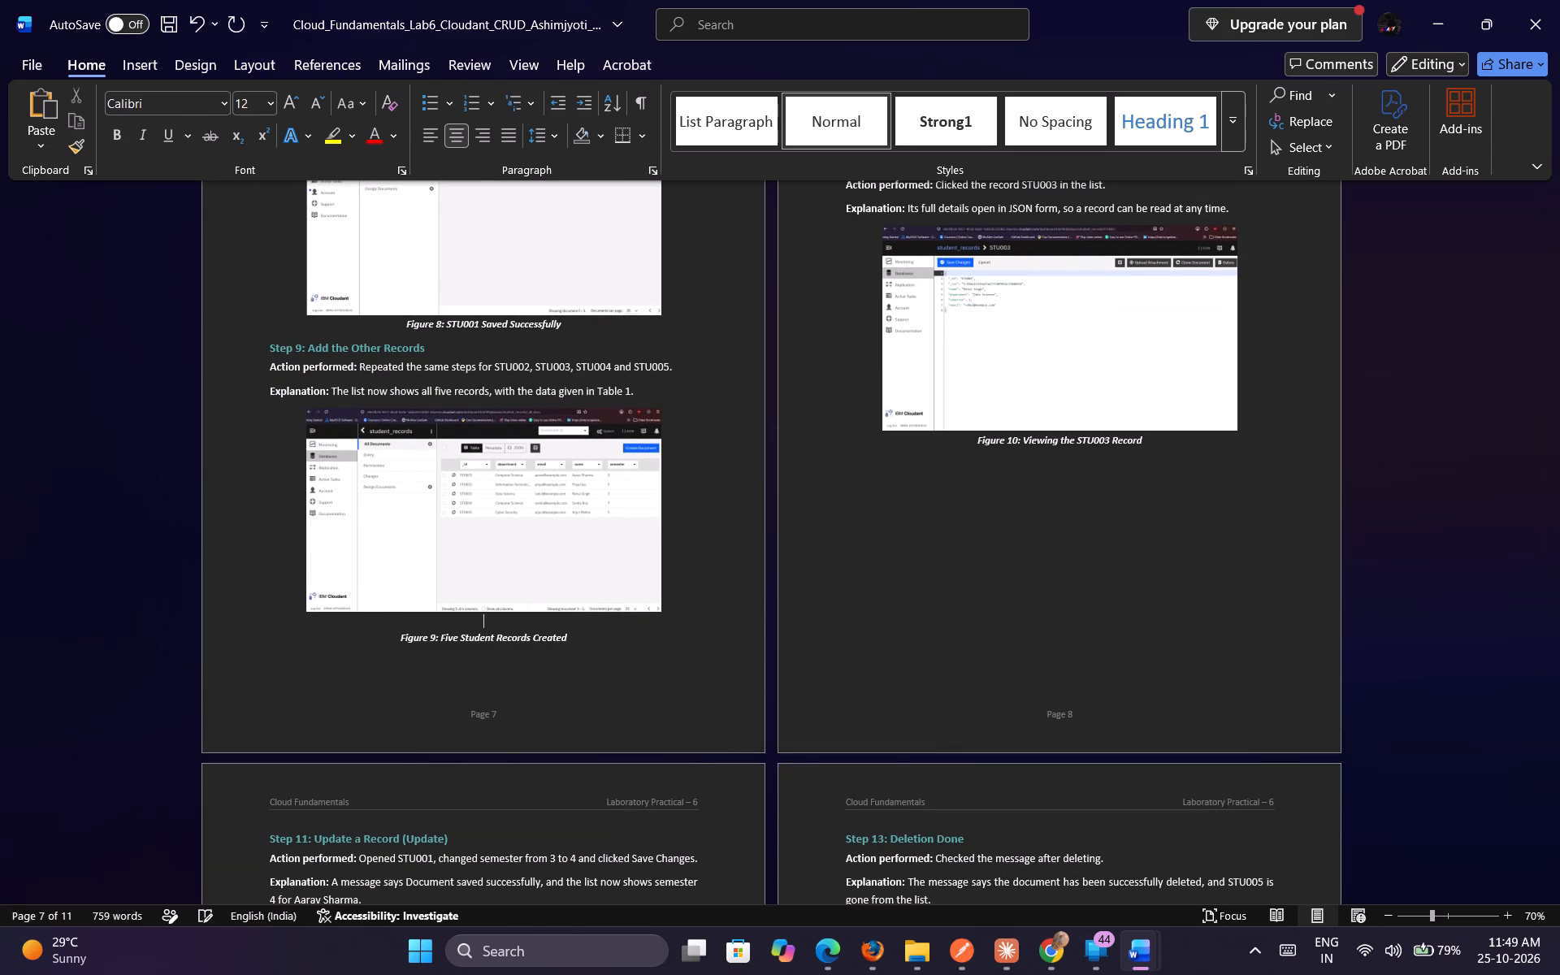
# Move the NAAC badge slightly right on the cover page and bring the university logo right up beside it, nudging it slightly up.
pyautogui.scroll(3, 678, 603)
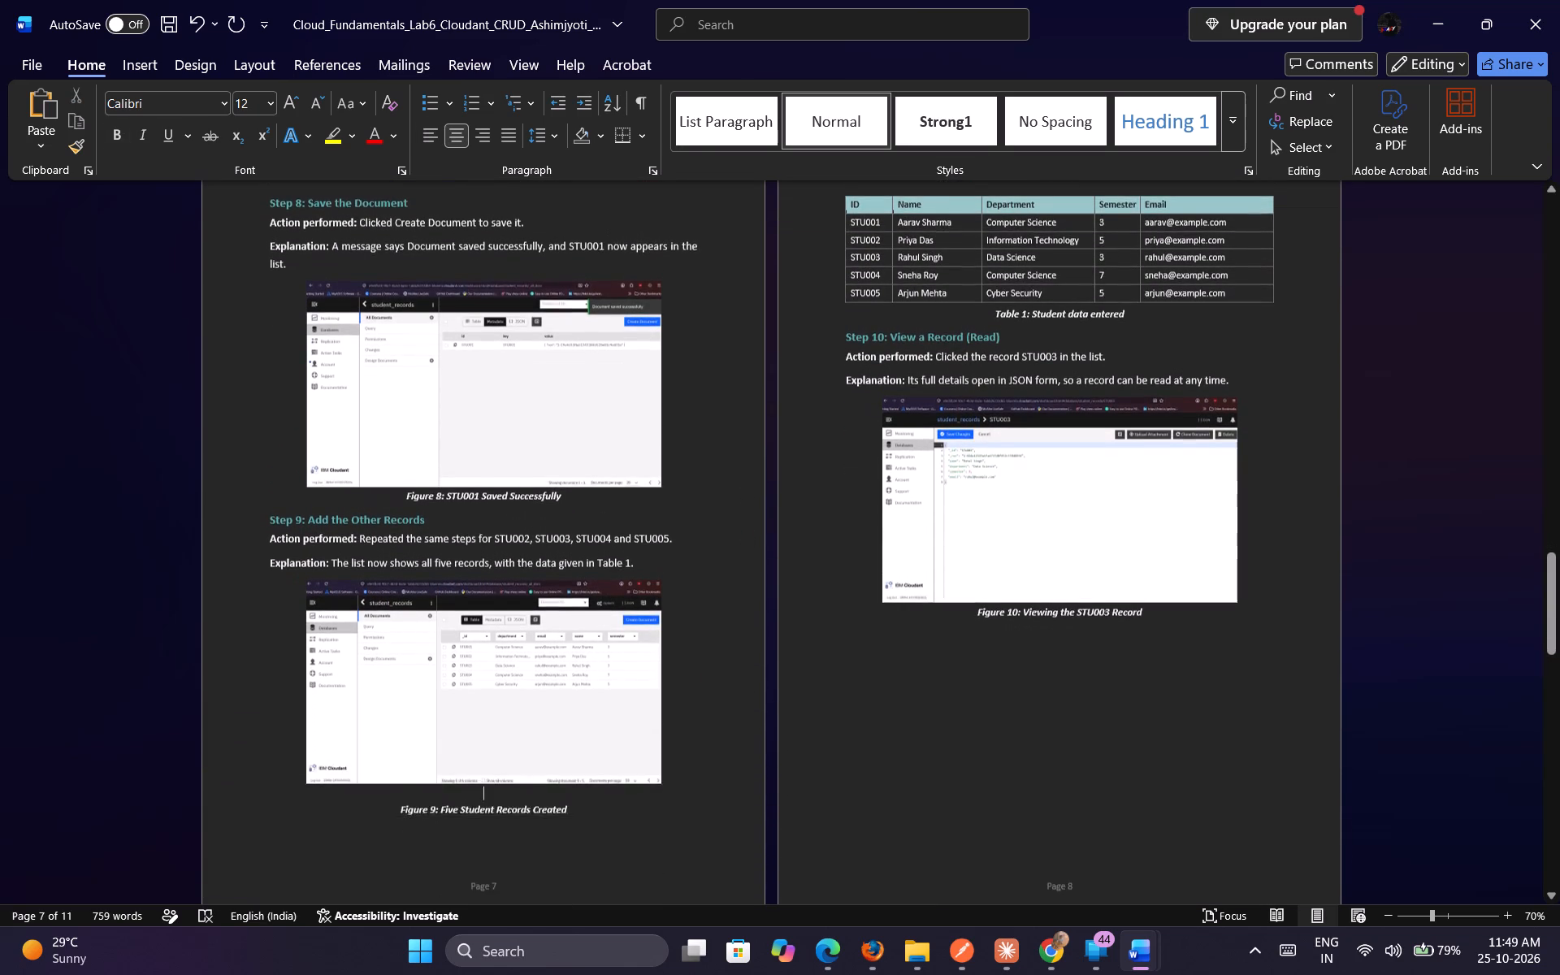
pyautogui.scroll(1, 678, 603)
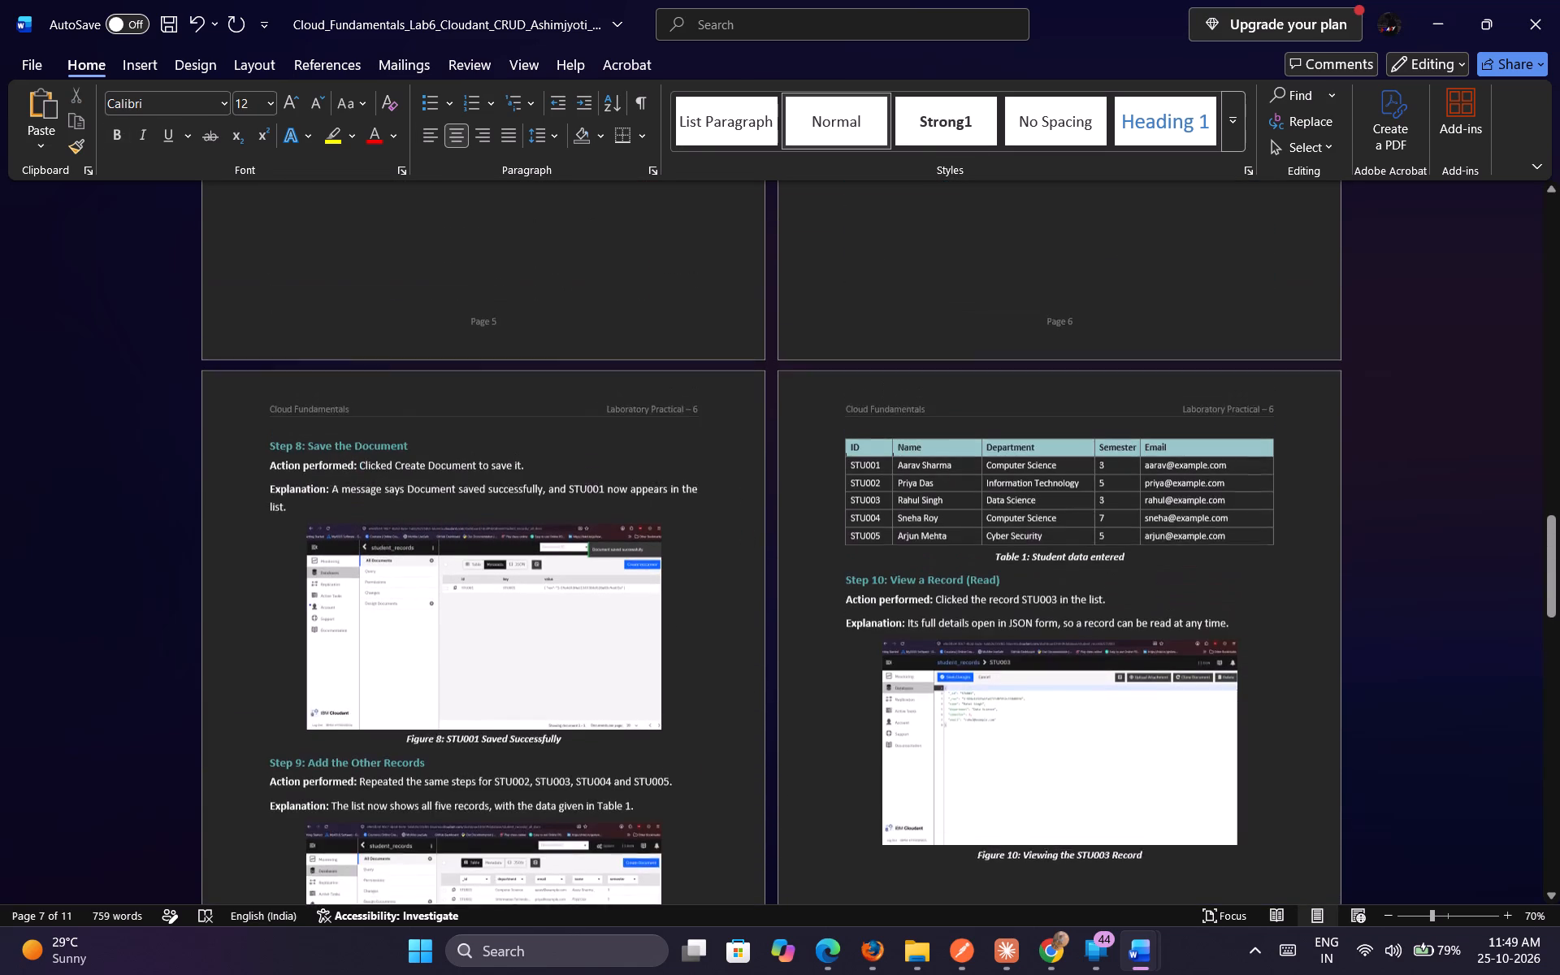
pyautogui.scroll(6, 678, 603)
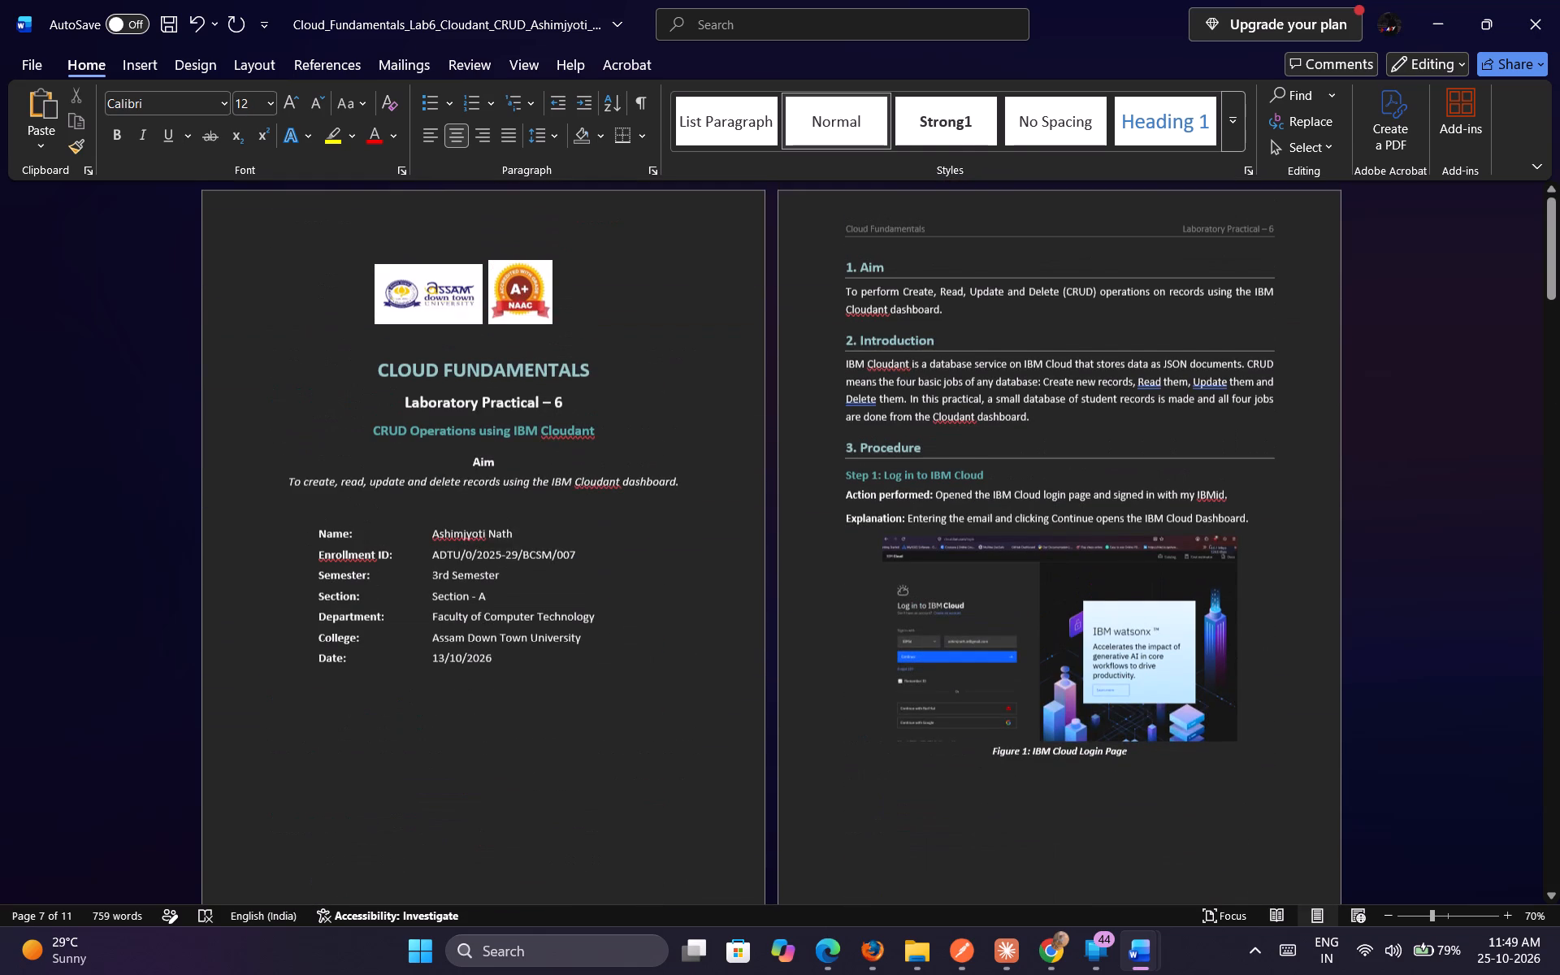
pyautogui.moveTo(528, 302); pyautogui.dragTo(546, 301)
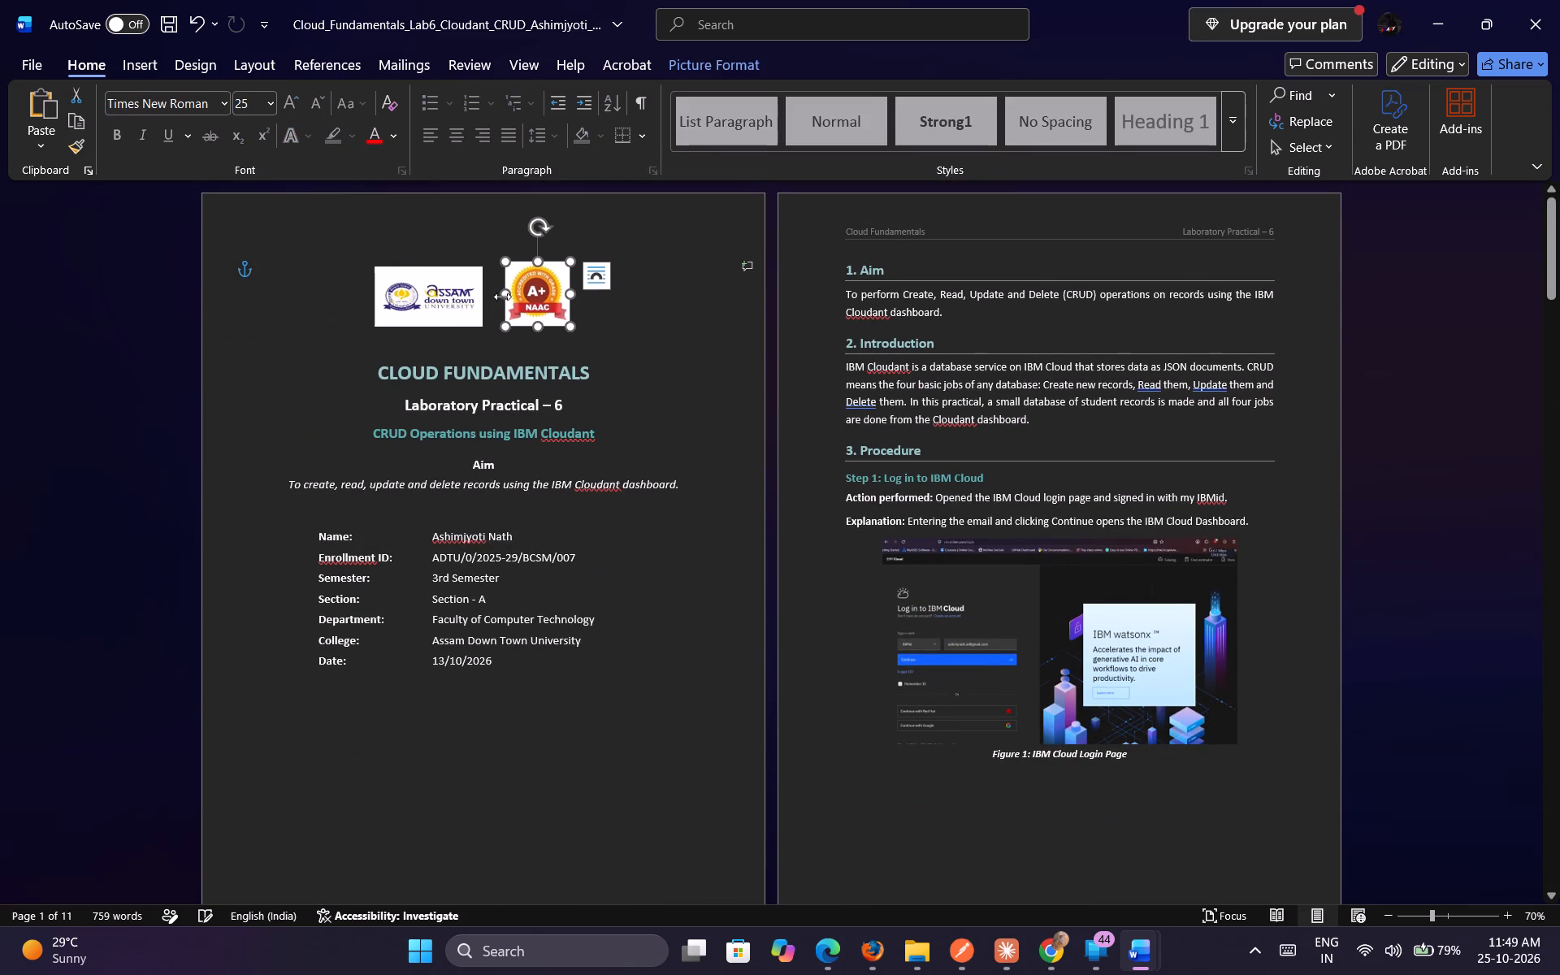
pyautogui.moveTo(470, 300); pyautogui.dragTo(491, 298)
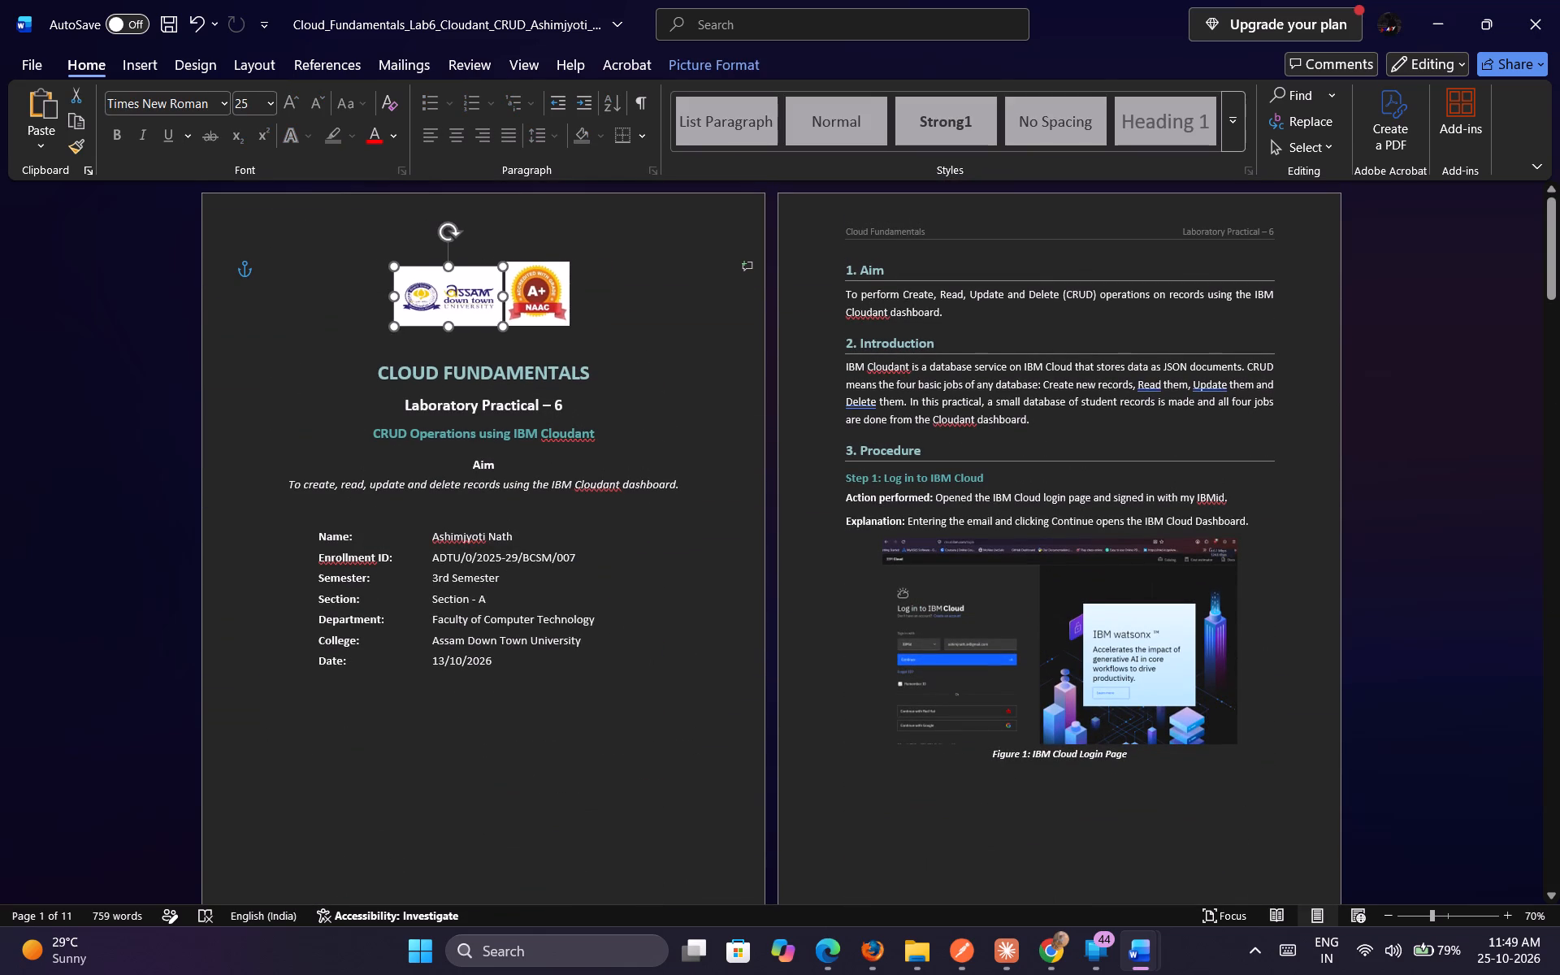
pyautogui.moveTo(491, 298); pyautogui.dragTo(491, 297)
pyautogui.click(1373, 388)
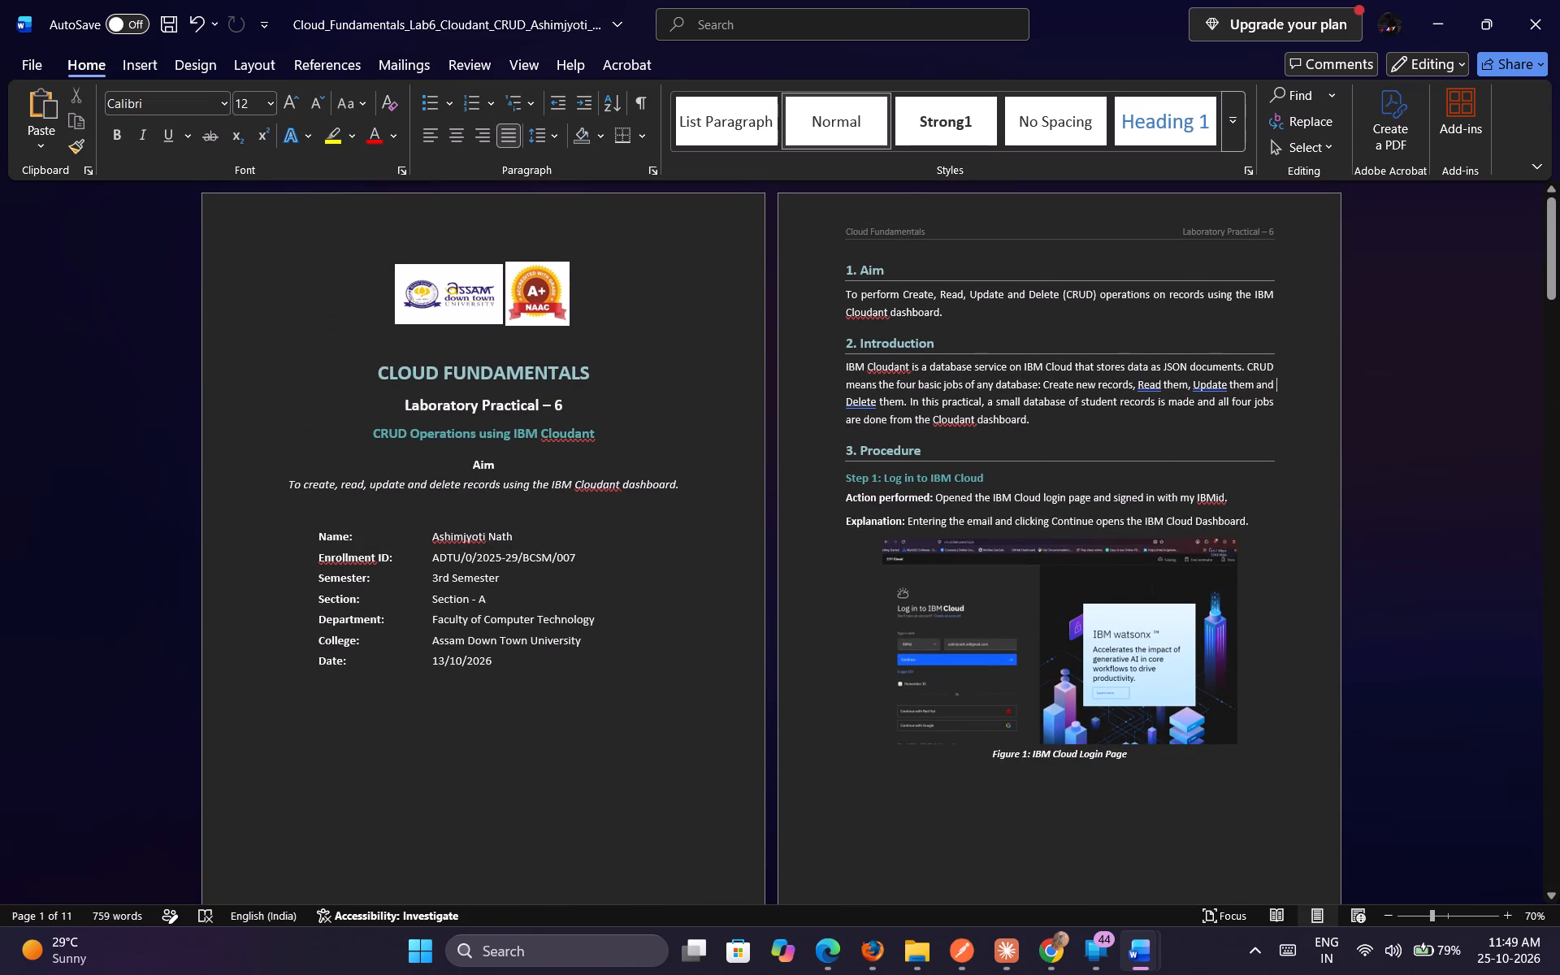
# Set the height of the university logo on the cover page to 3.5 cm.
pyautogui.keyDown('ctrl'); pyautogui.click(472, 316); pyautogui.keyUp('ctrl')
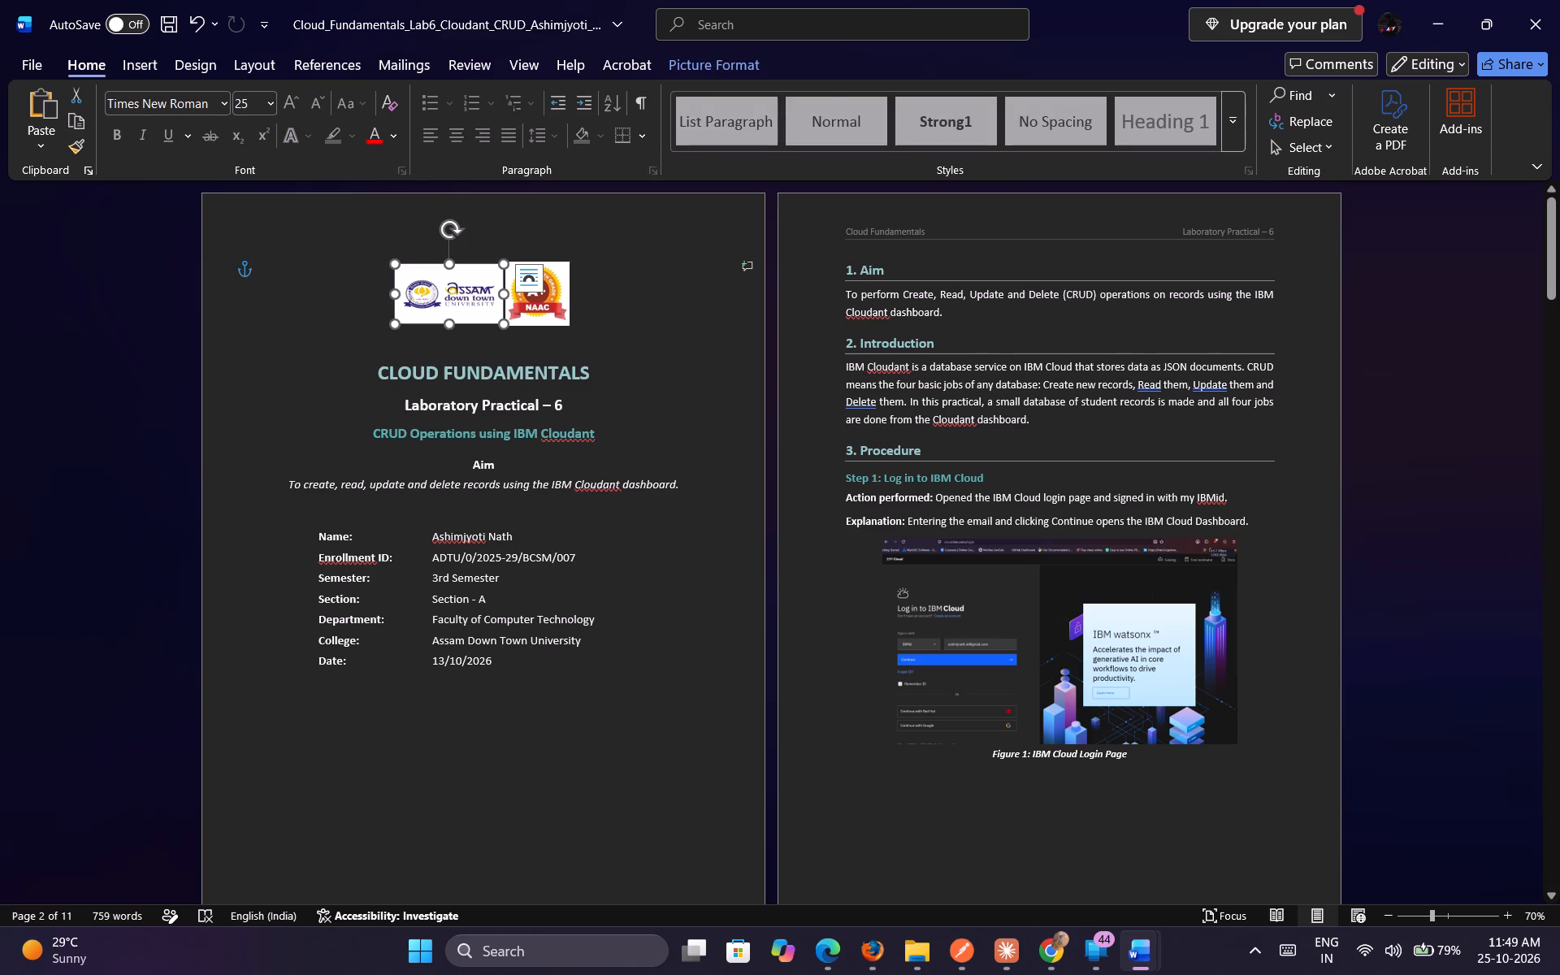
pyautogui.click(732, 73)
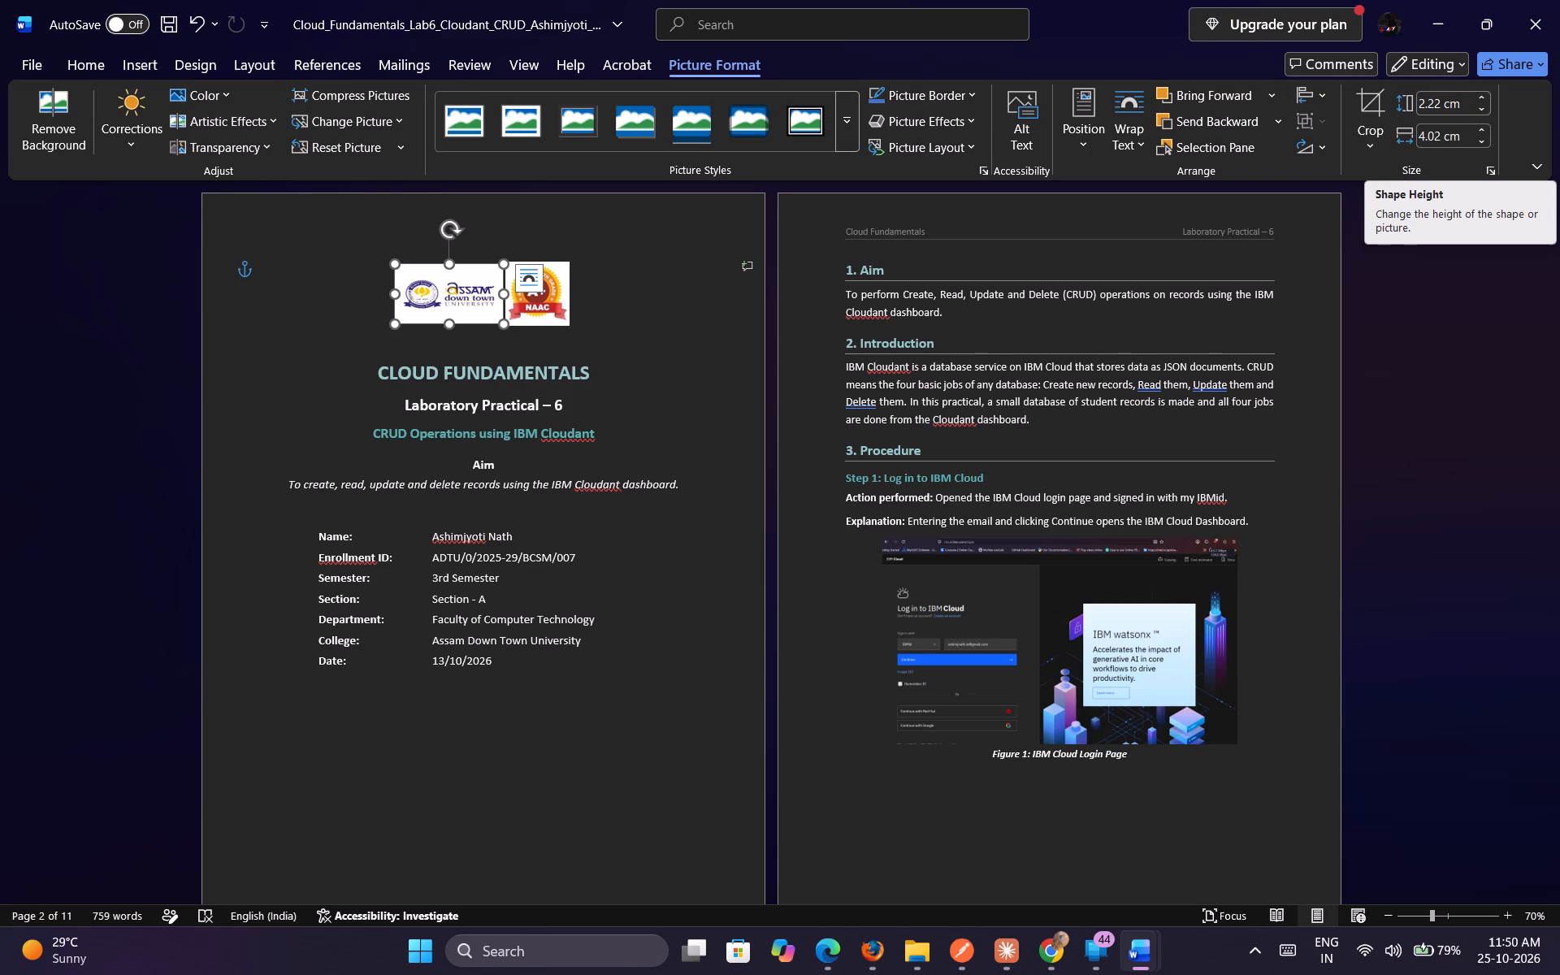
pyautogui.moveTo(1448, 103); pyautogui.dragTo(1441, 91)
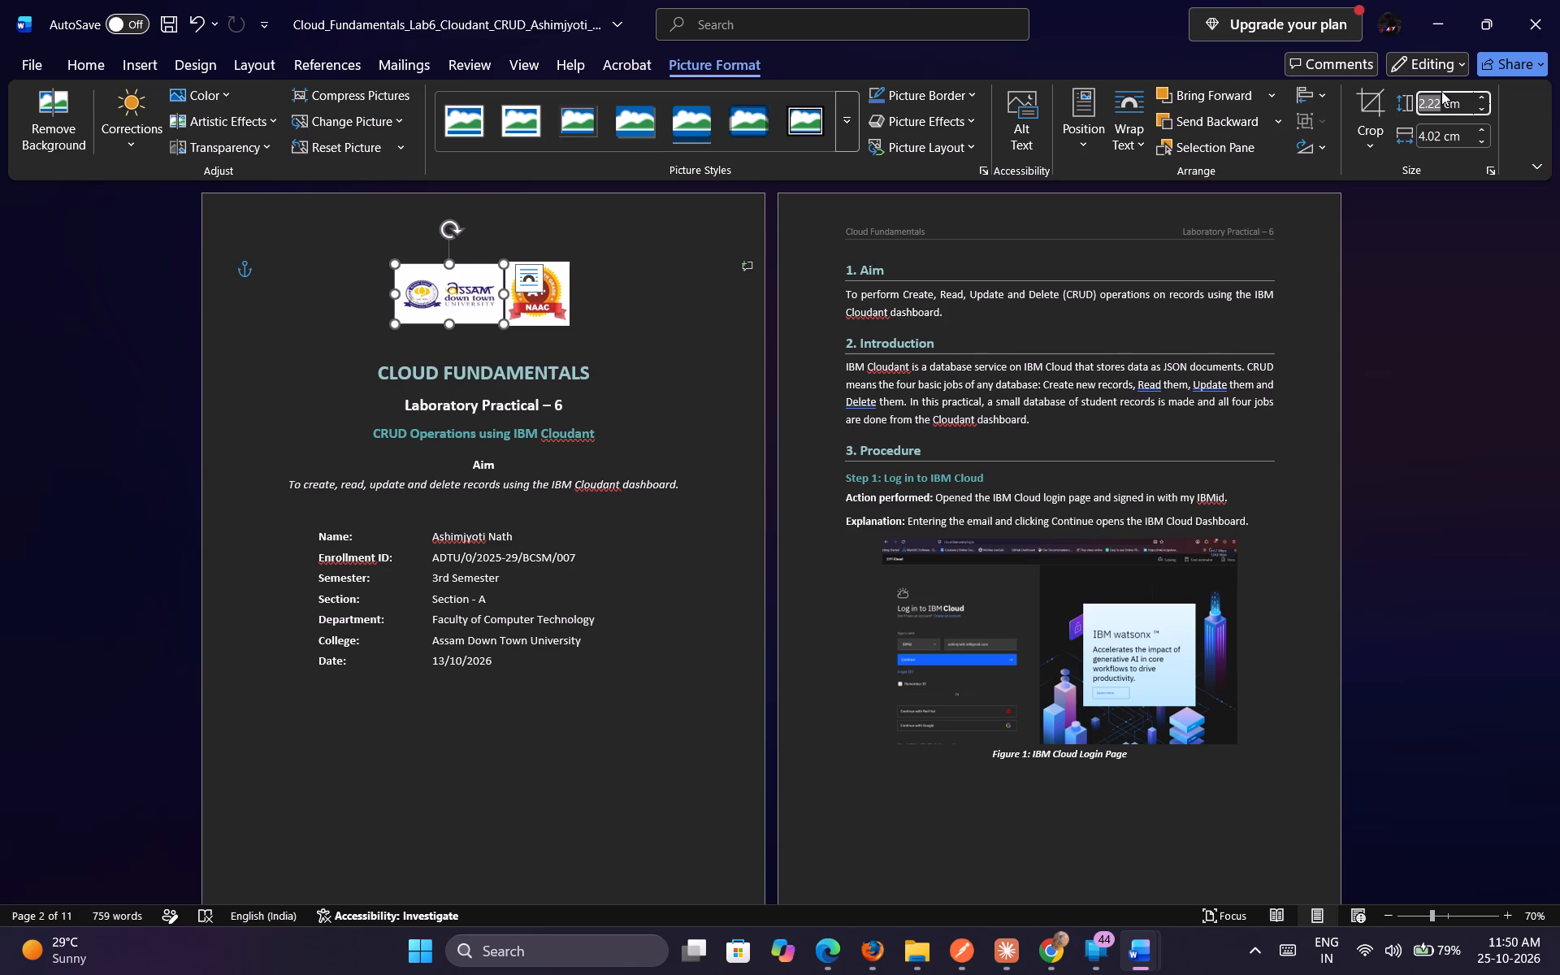
pyautogui.press('3')
pyautogui.write('.5')
pyautogui.press('Return')
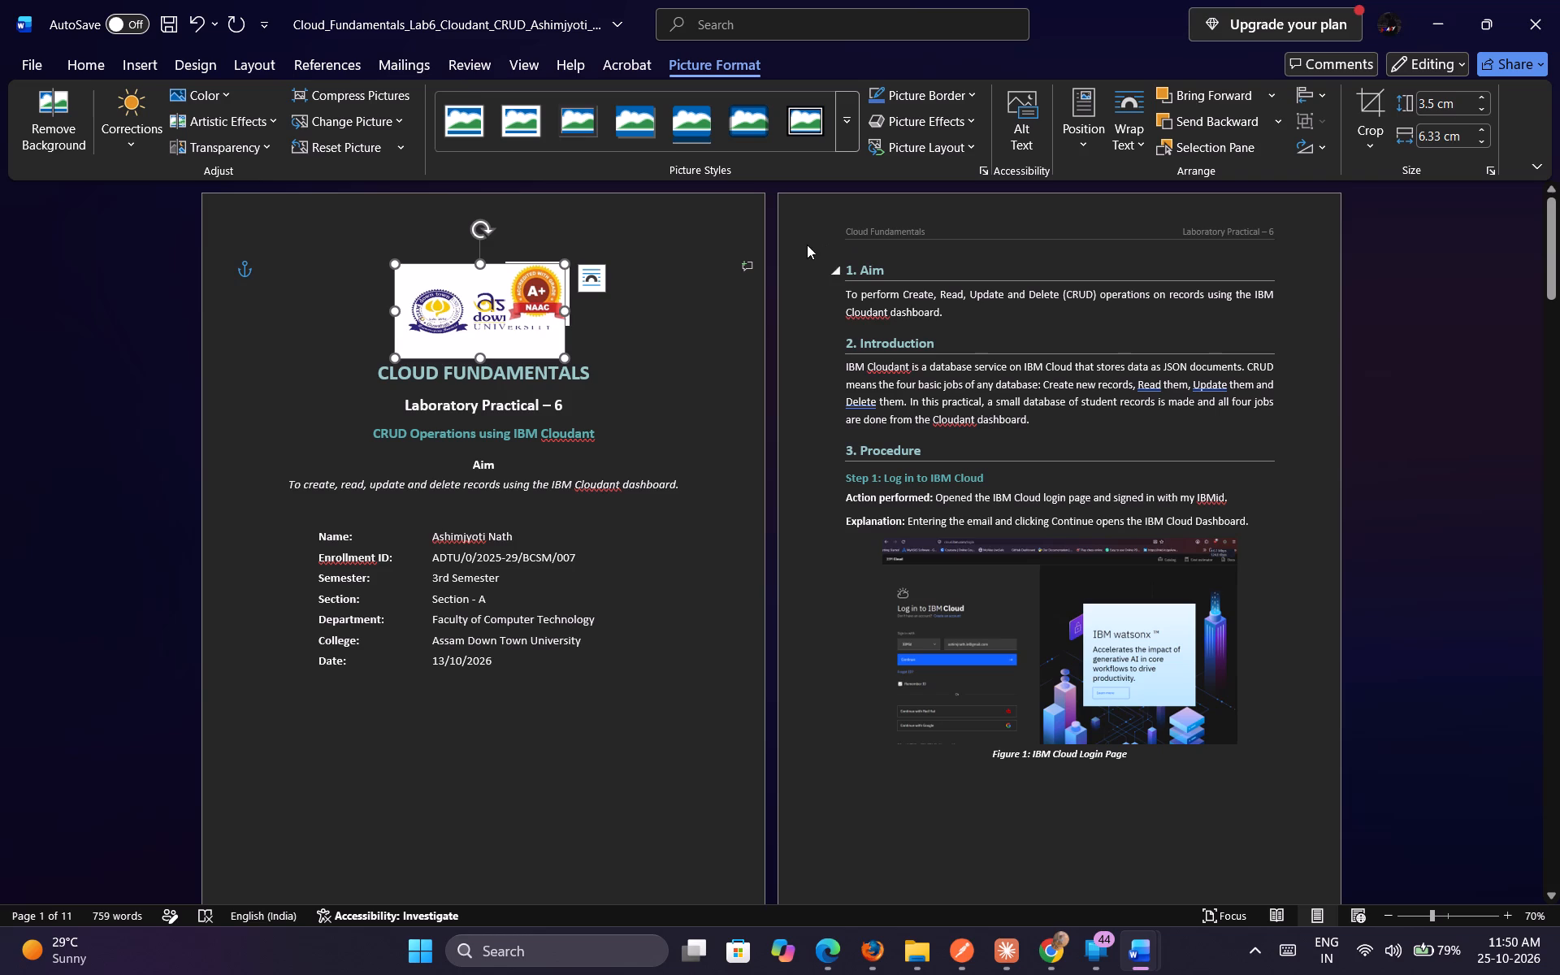
pyautogui.keyDown('ctrl'); pyautogui.scroll(3, 696, 314); pyautogui.keyUp('ctrl')
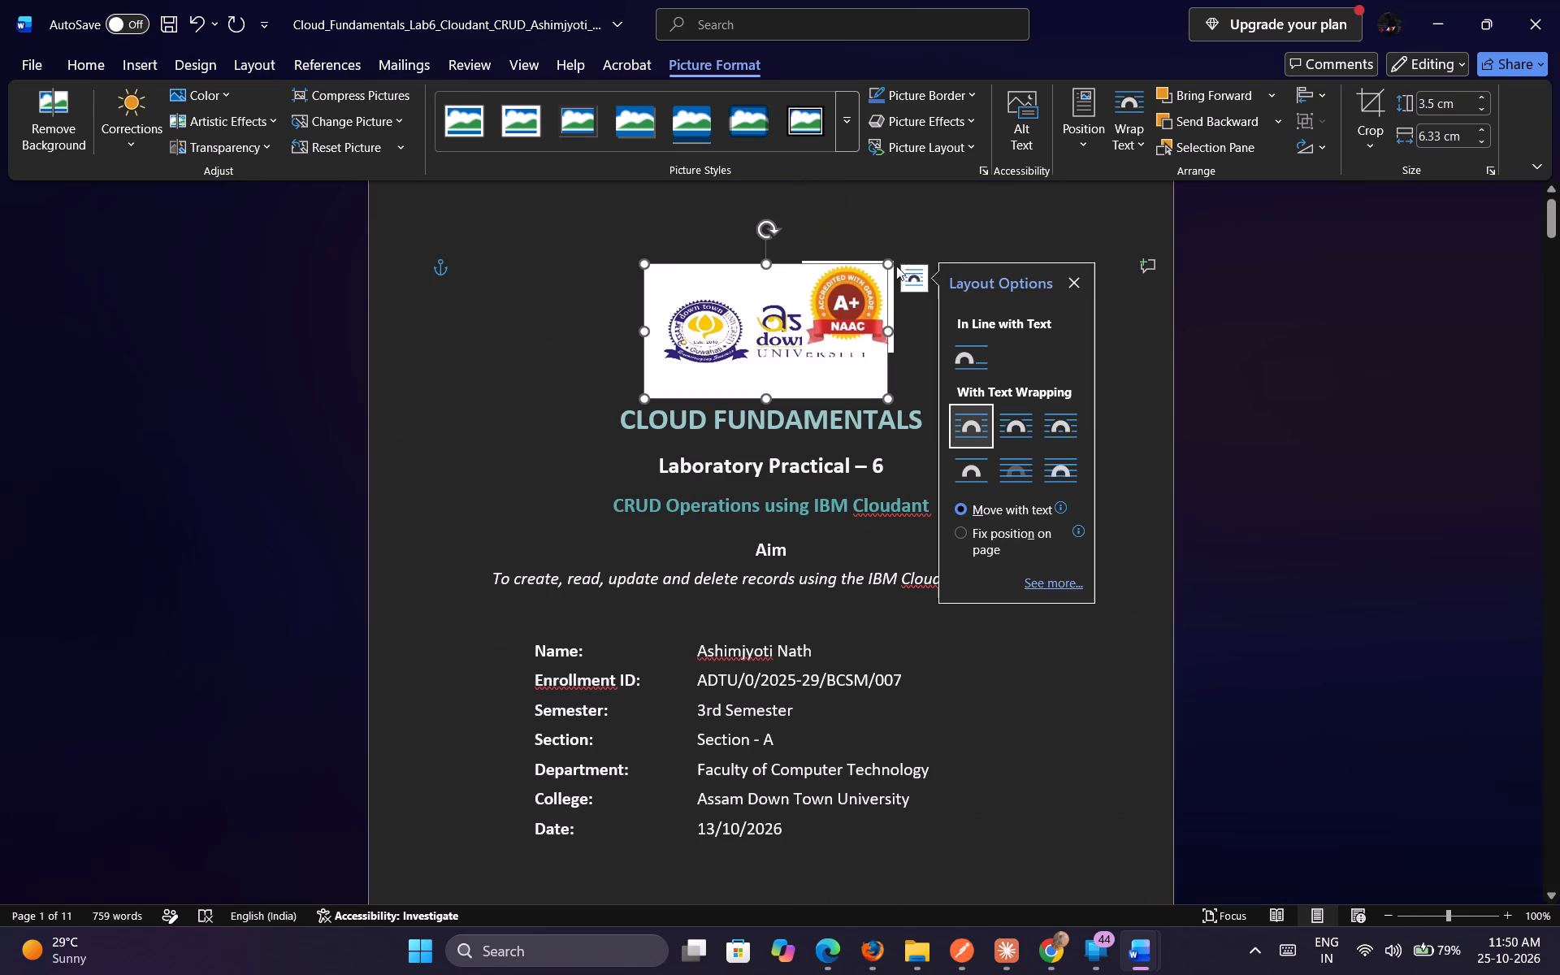
pyautogui.click(890, 295)
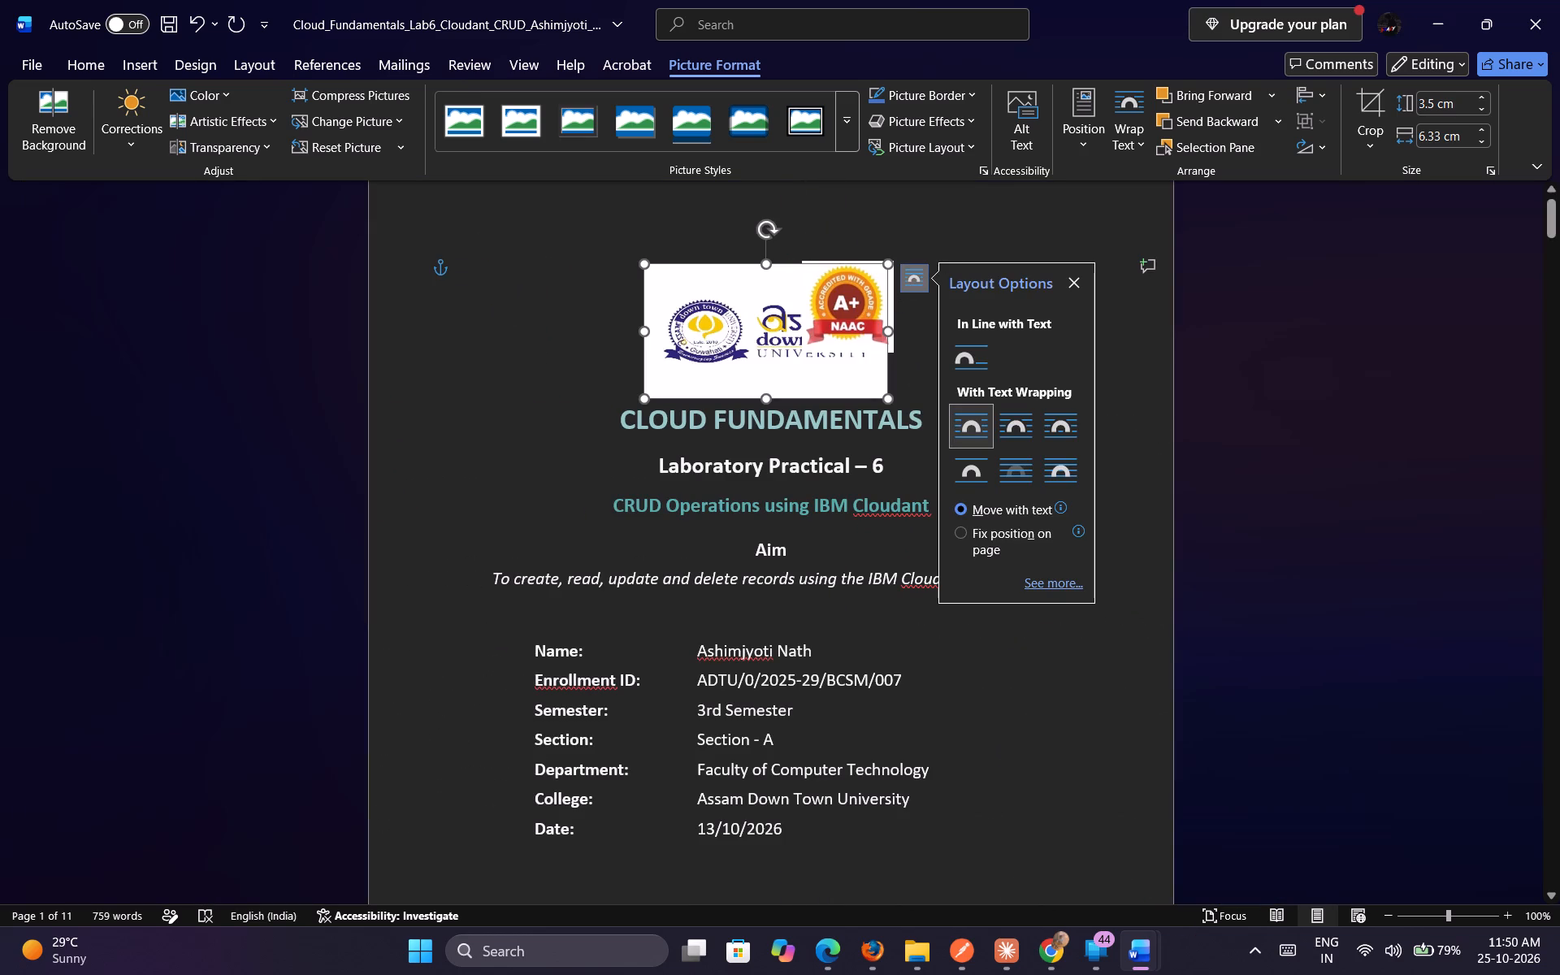
pyautogui.click(890, 295)
pyautogui.click(1303, 350)
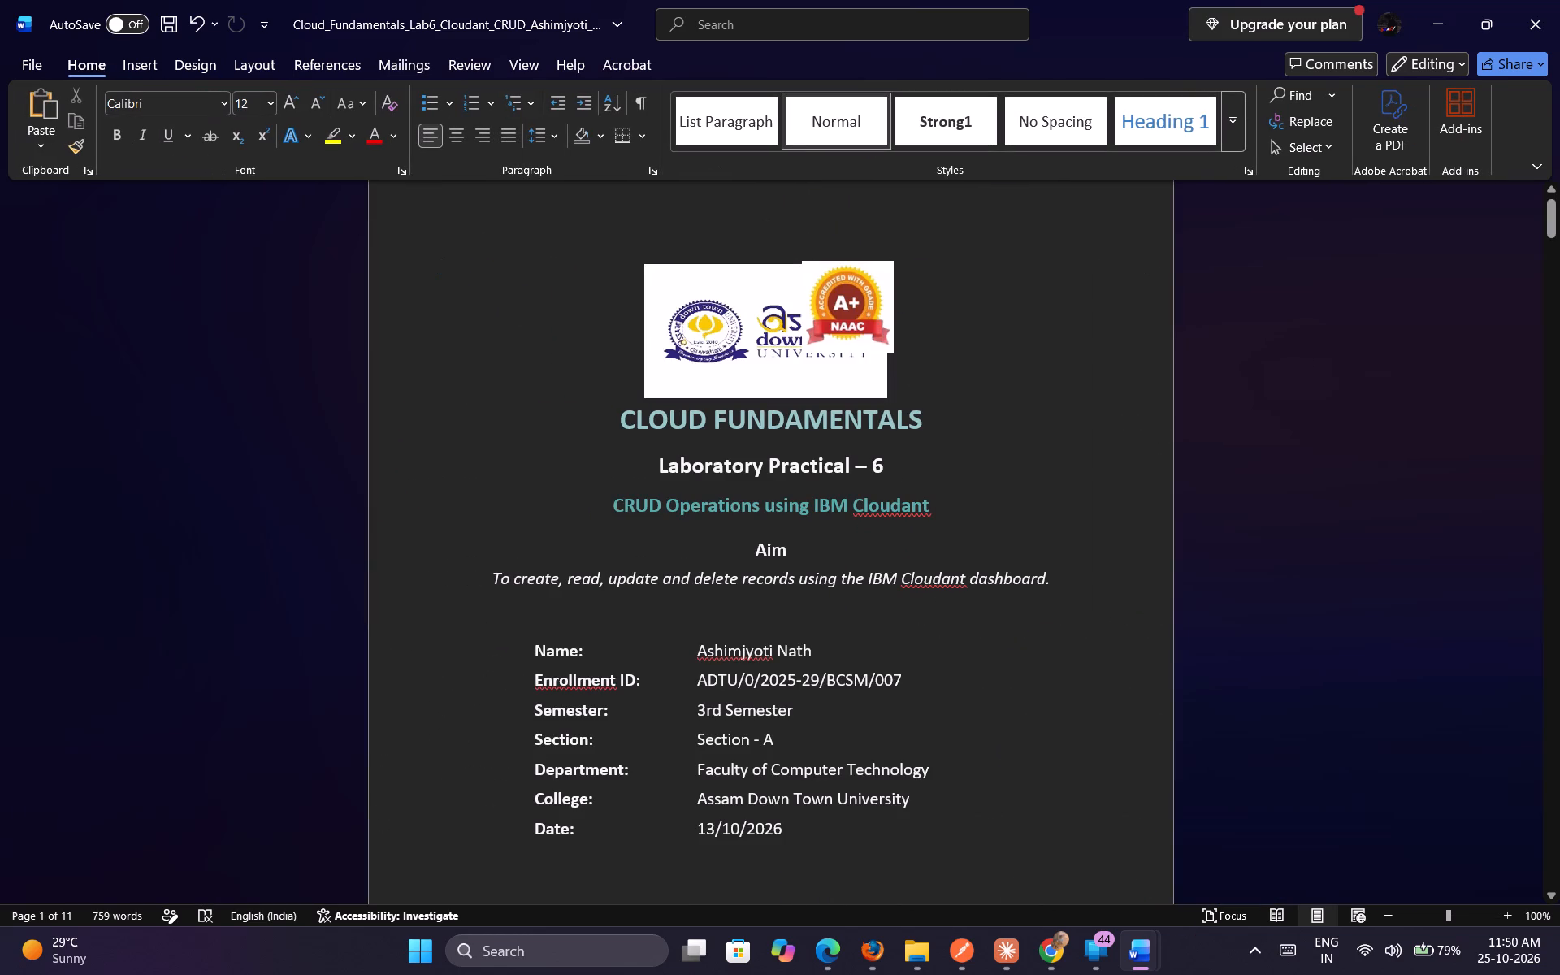
# Move the NAAC badge off the university logo to its right side and set the badge's height to 3.5 cm.
pyautogui.moveTo(862, 284); pyautogui.dragTo(806, 284)
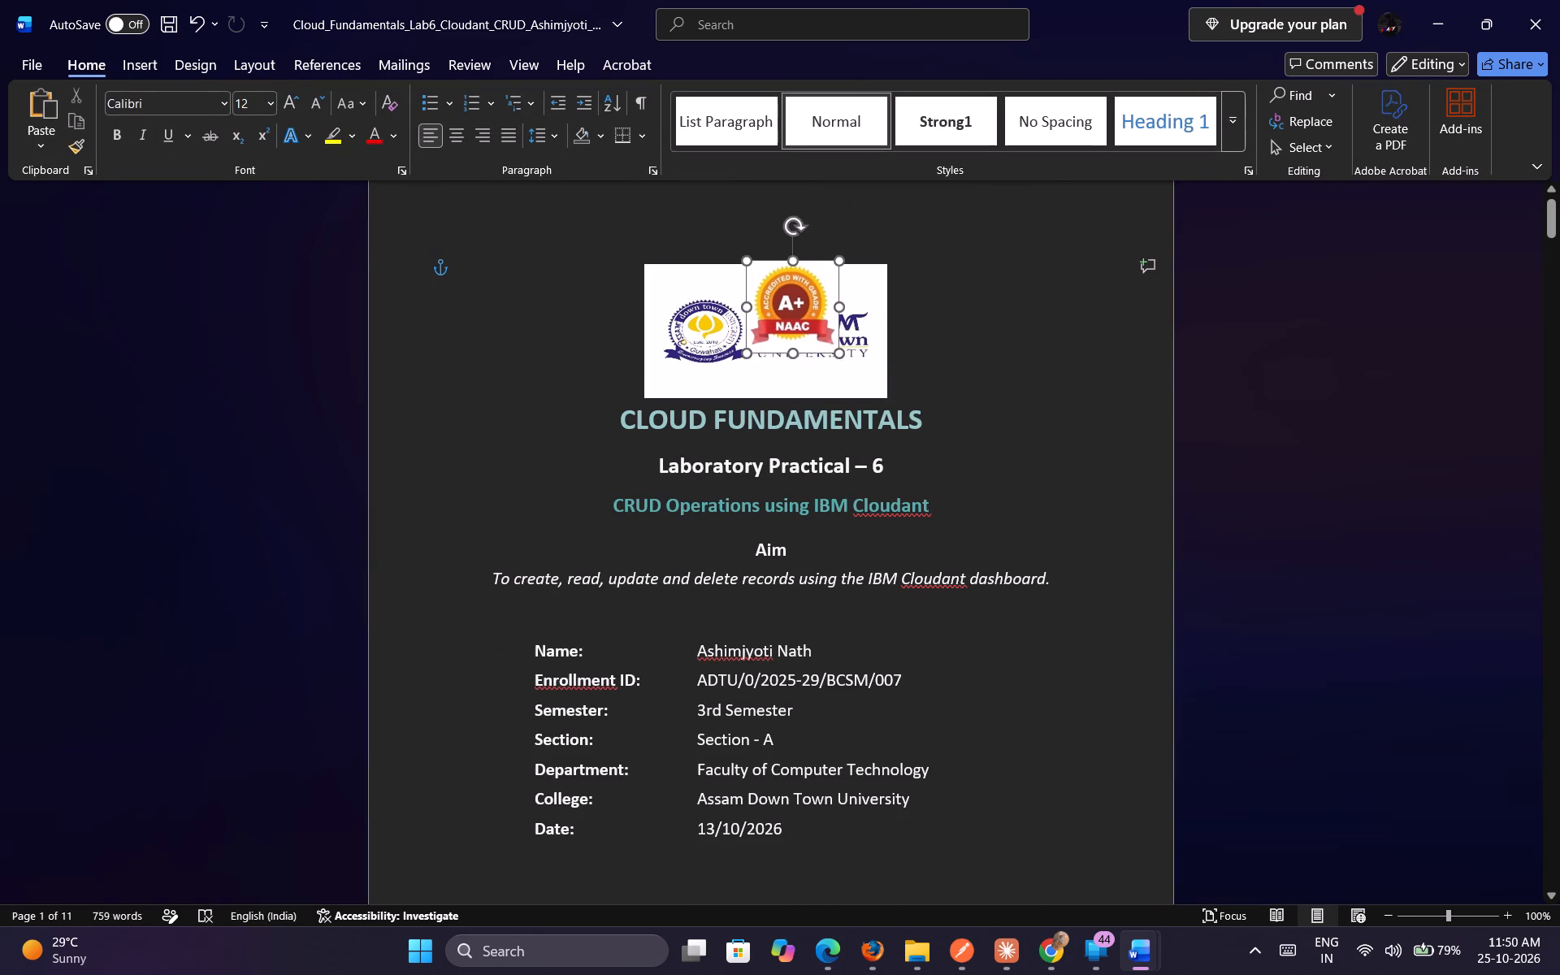
pyautogui.moveTo(806, 284); pyautogui.dragTo(952, 296)
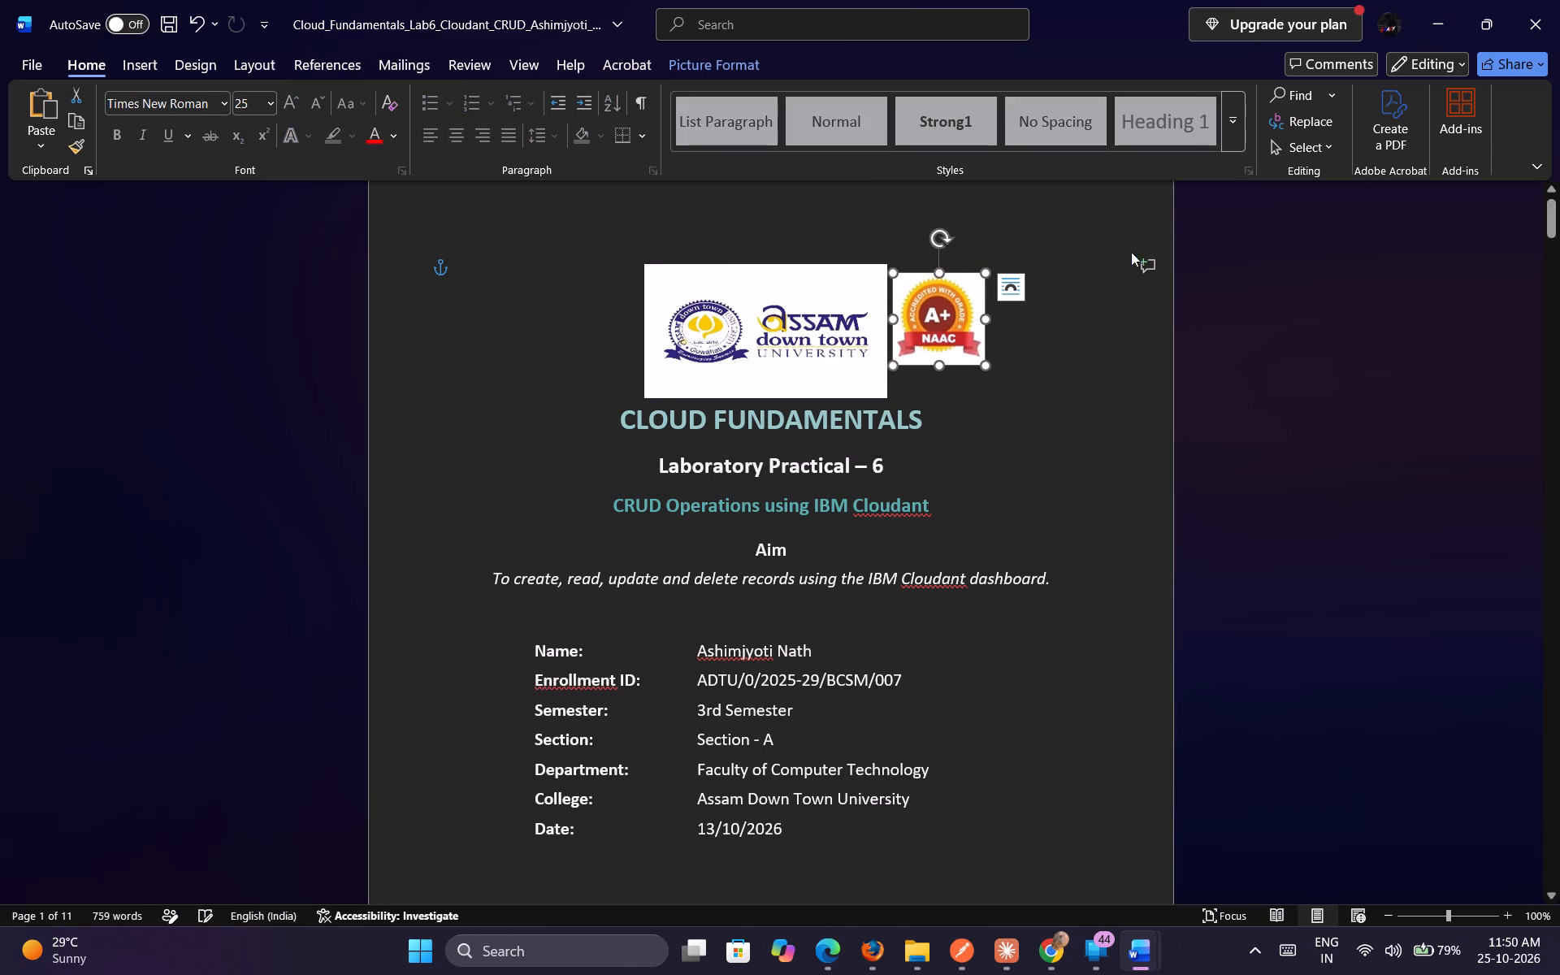
pyautogui.click(730, 67)
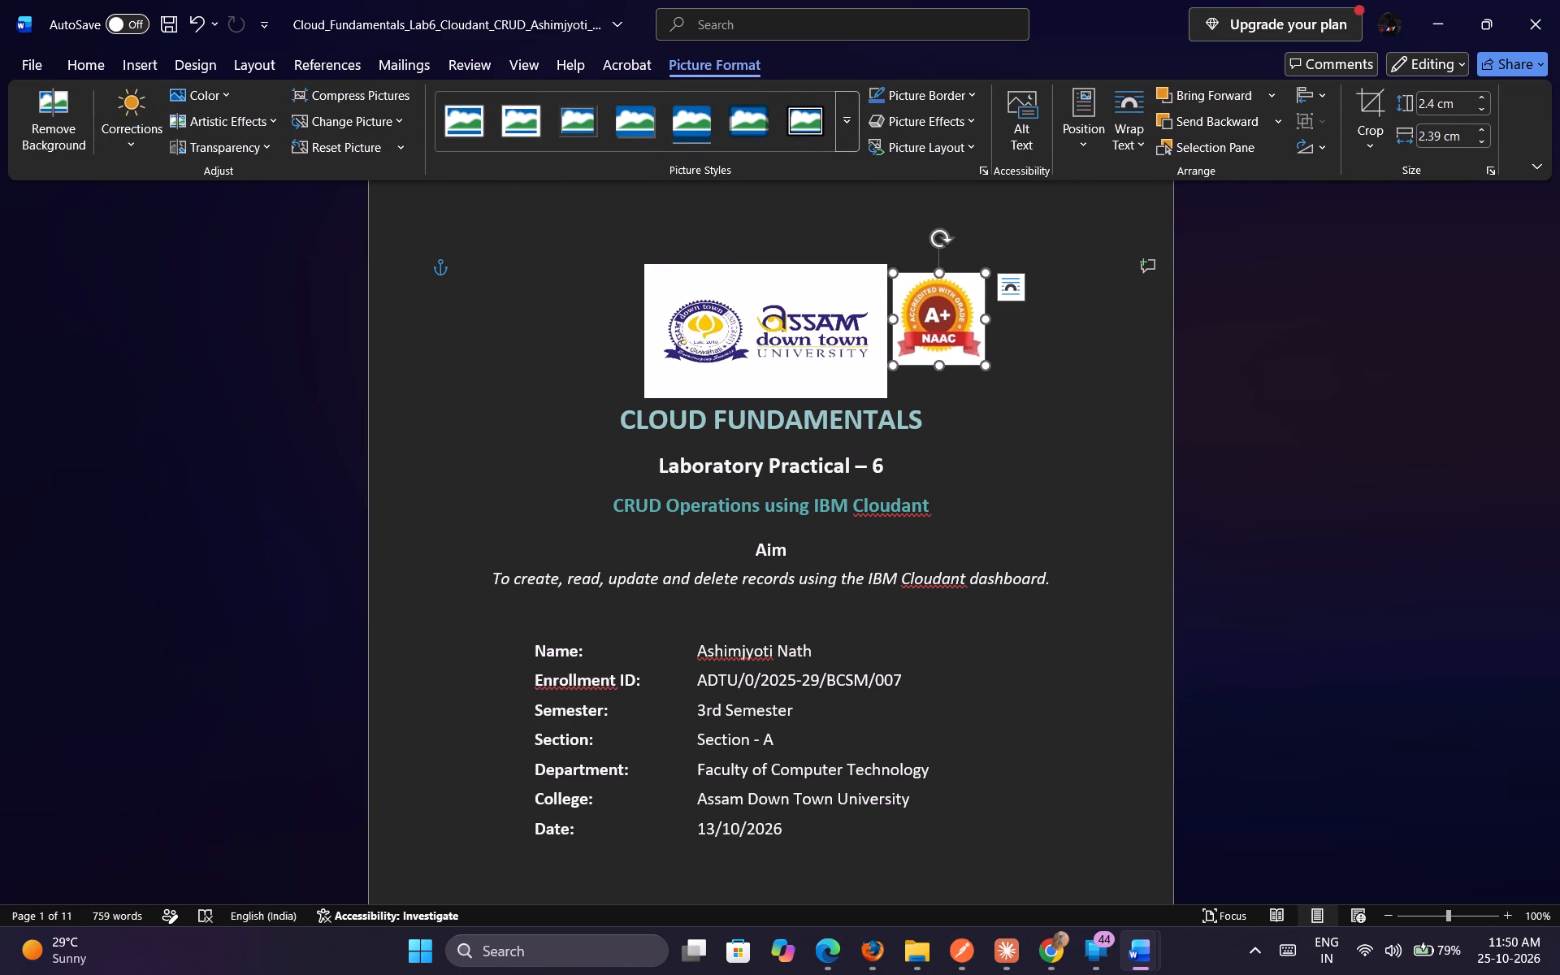
pyautogui.click(1434, 102)
pyautogui.write('3.5')
pyautogui.press('Return')
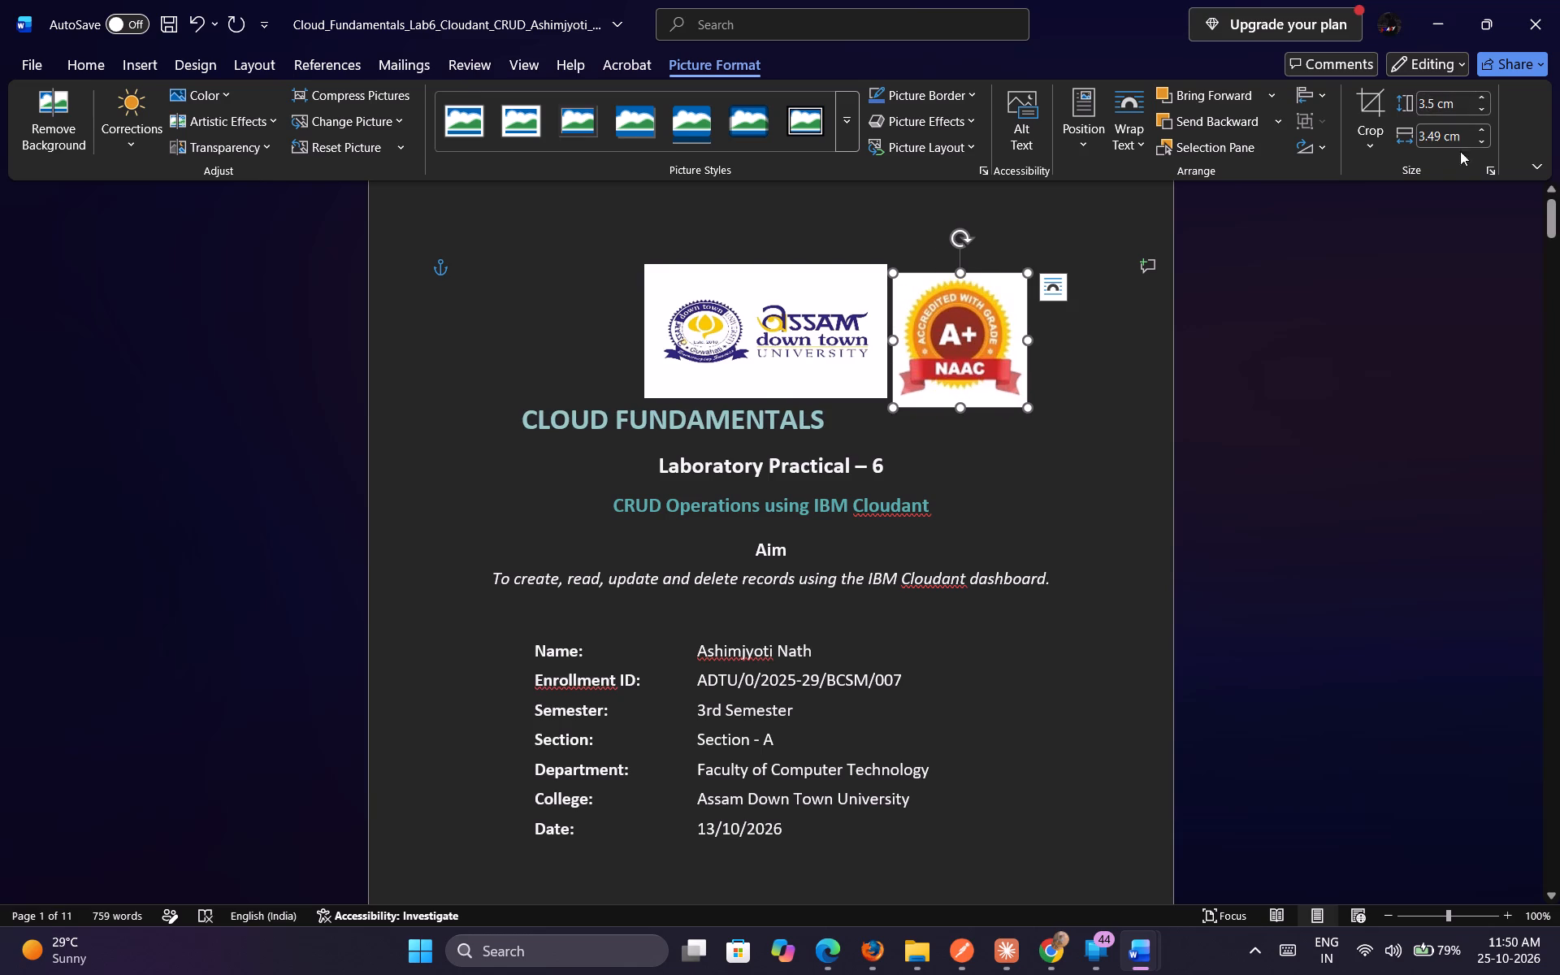
# Shift the university logo left toward the page centre and place the NAAC badge right beside it, with their top edges level.
pyautogui.click(1360, 301)
pyautogui.keyDown('ctrl'); pyautogui.scroll(3, 996, 370); pyautogui.keyUp('ctrl')
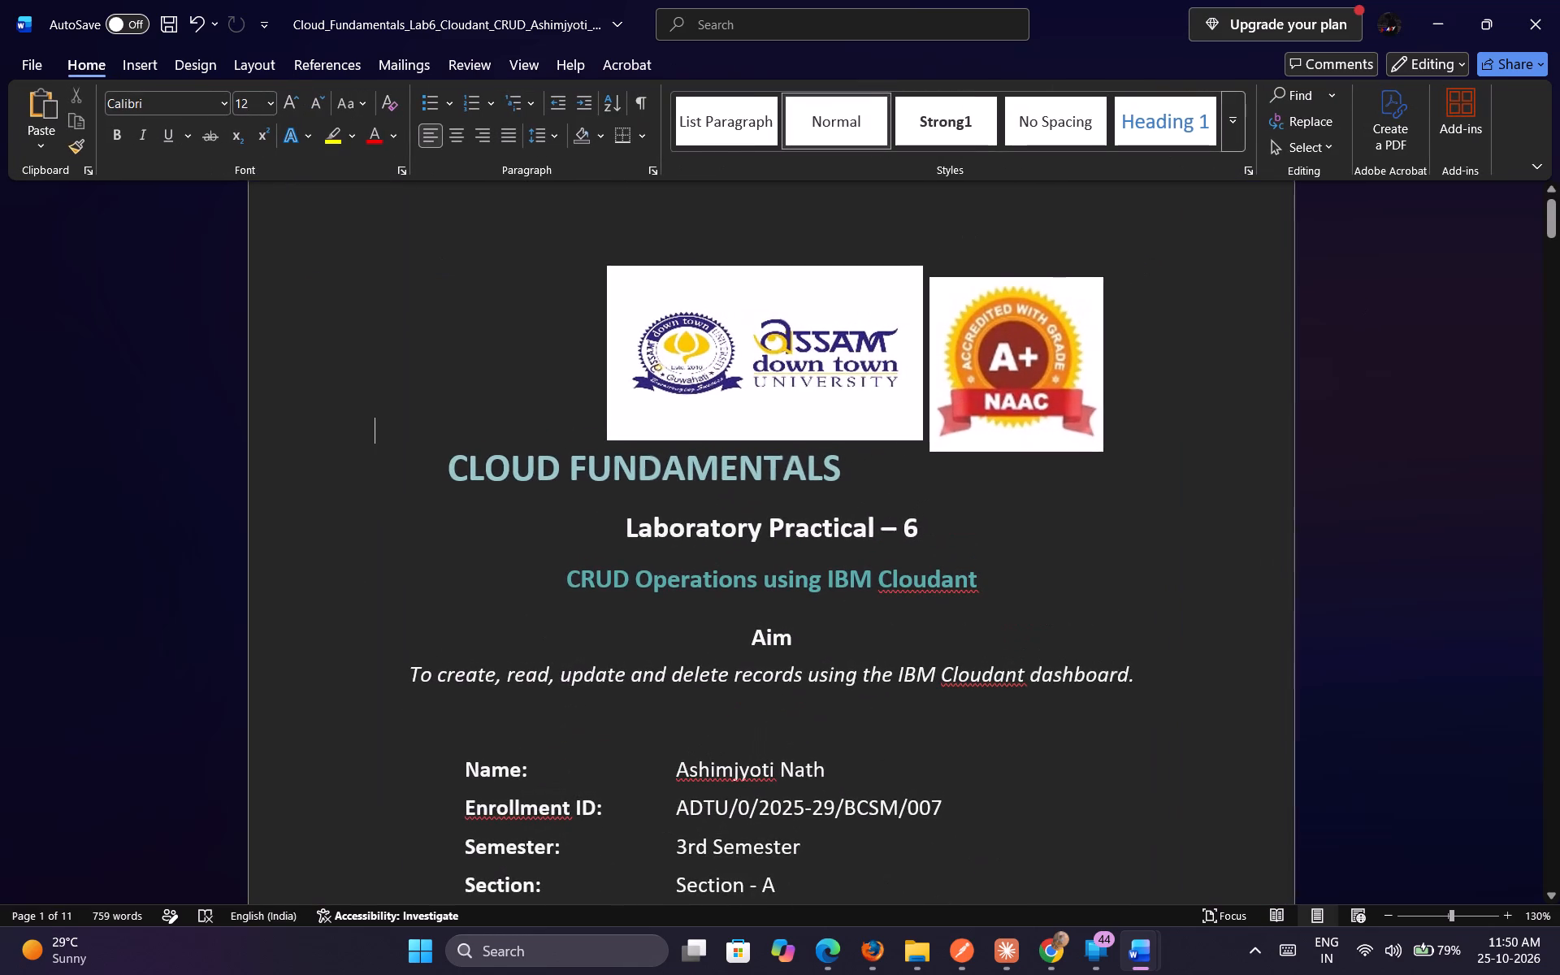
pyautogui.moveTo(996, 370); pyautogui.dragTo(992, 359)
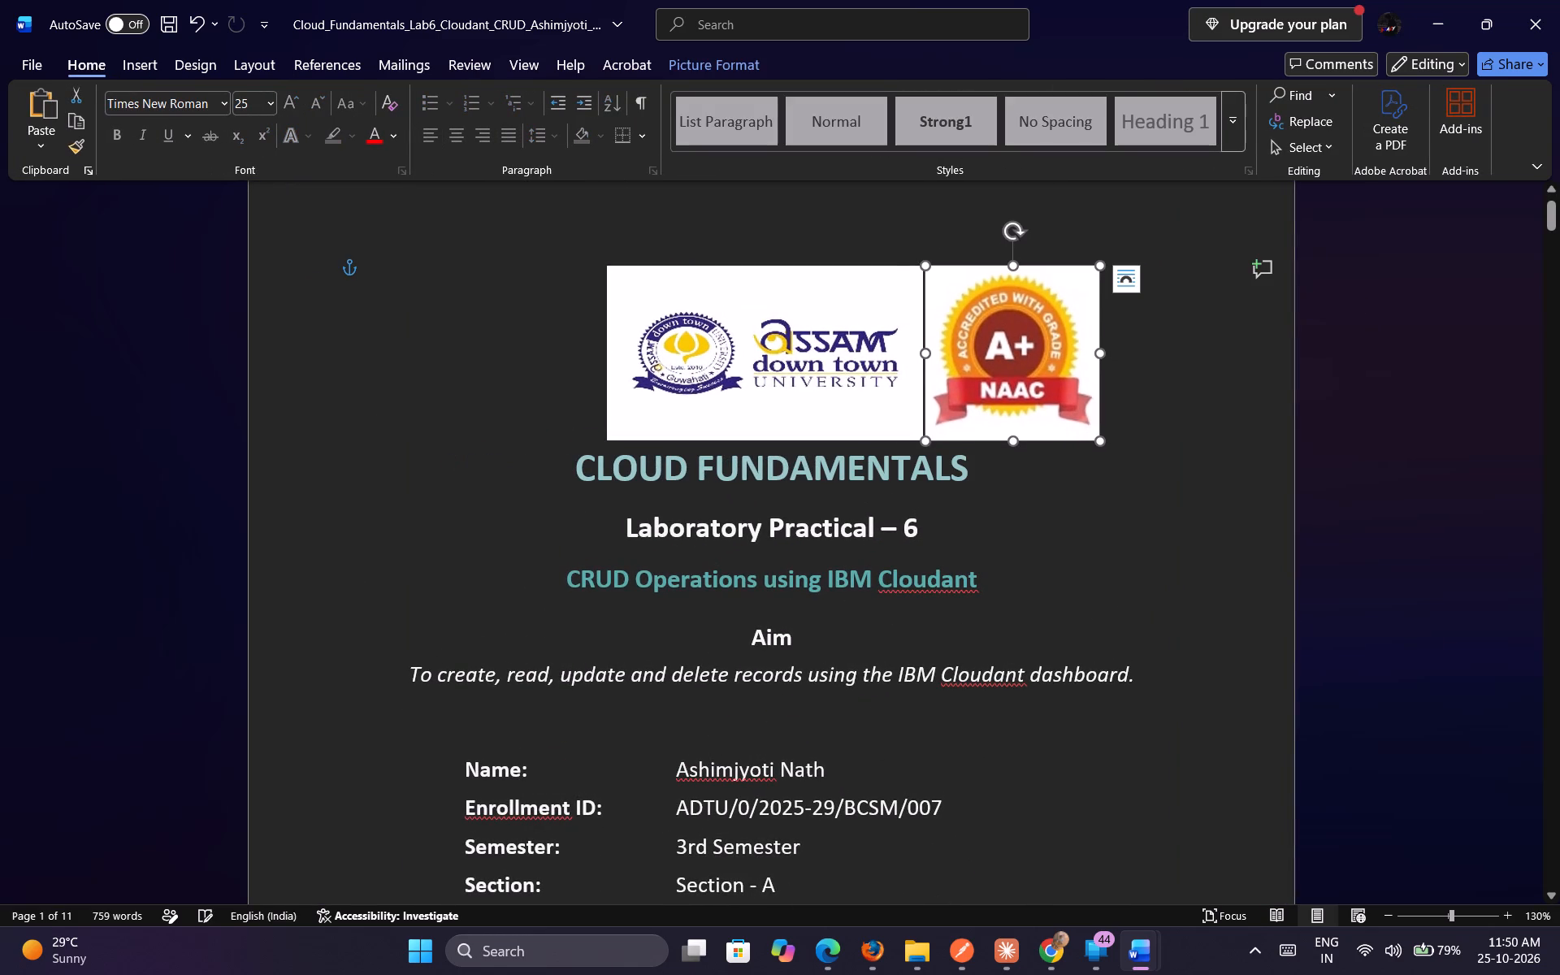
pyautogui.moveTo(676, 359); pyautogui.dragTo(615, 357)
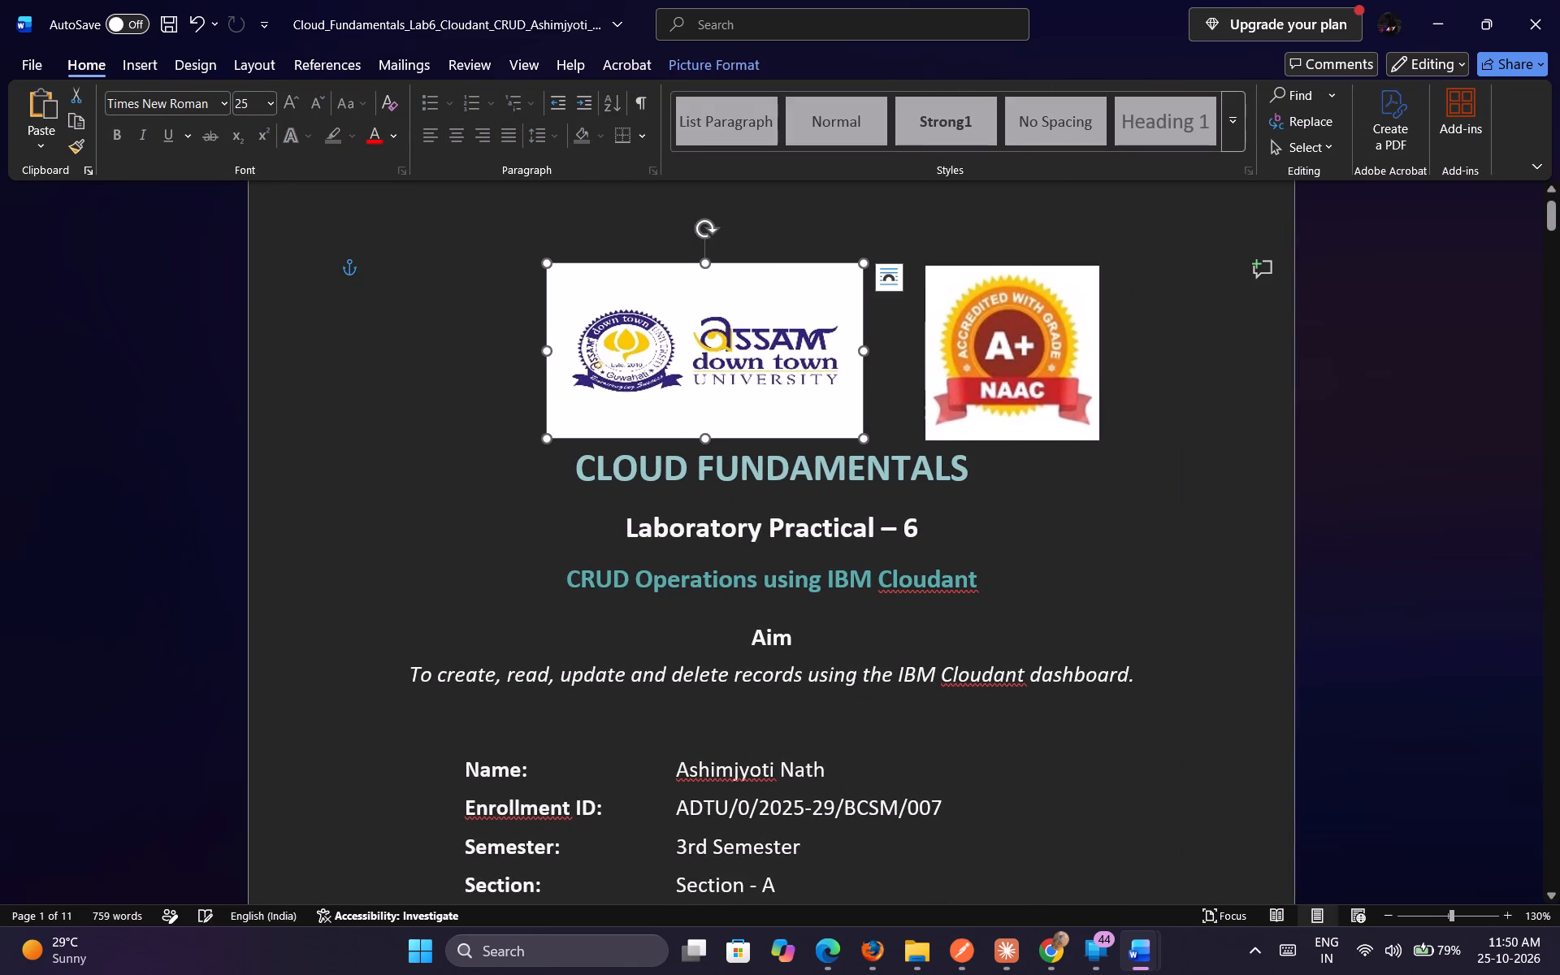
pyautogui.moveTo(947, 360); pyautogui.dragTo(888, 360)
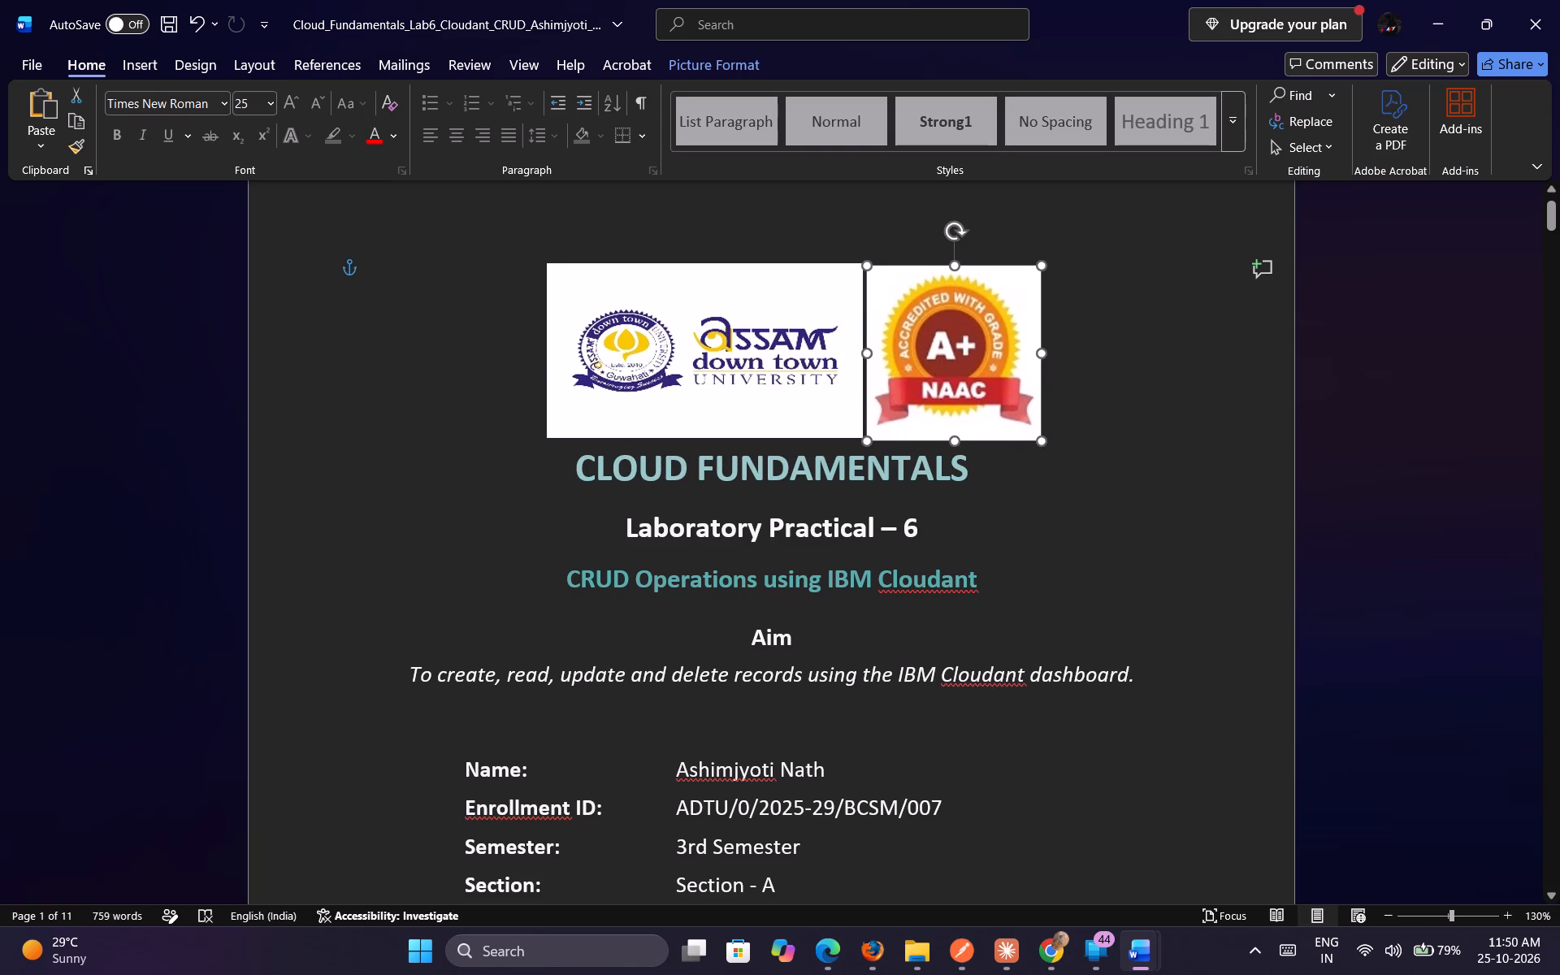
pyautogui.moveTo(888, 360); pyautogui.dragTo(888, 359)
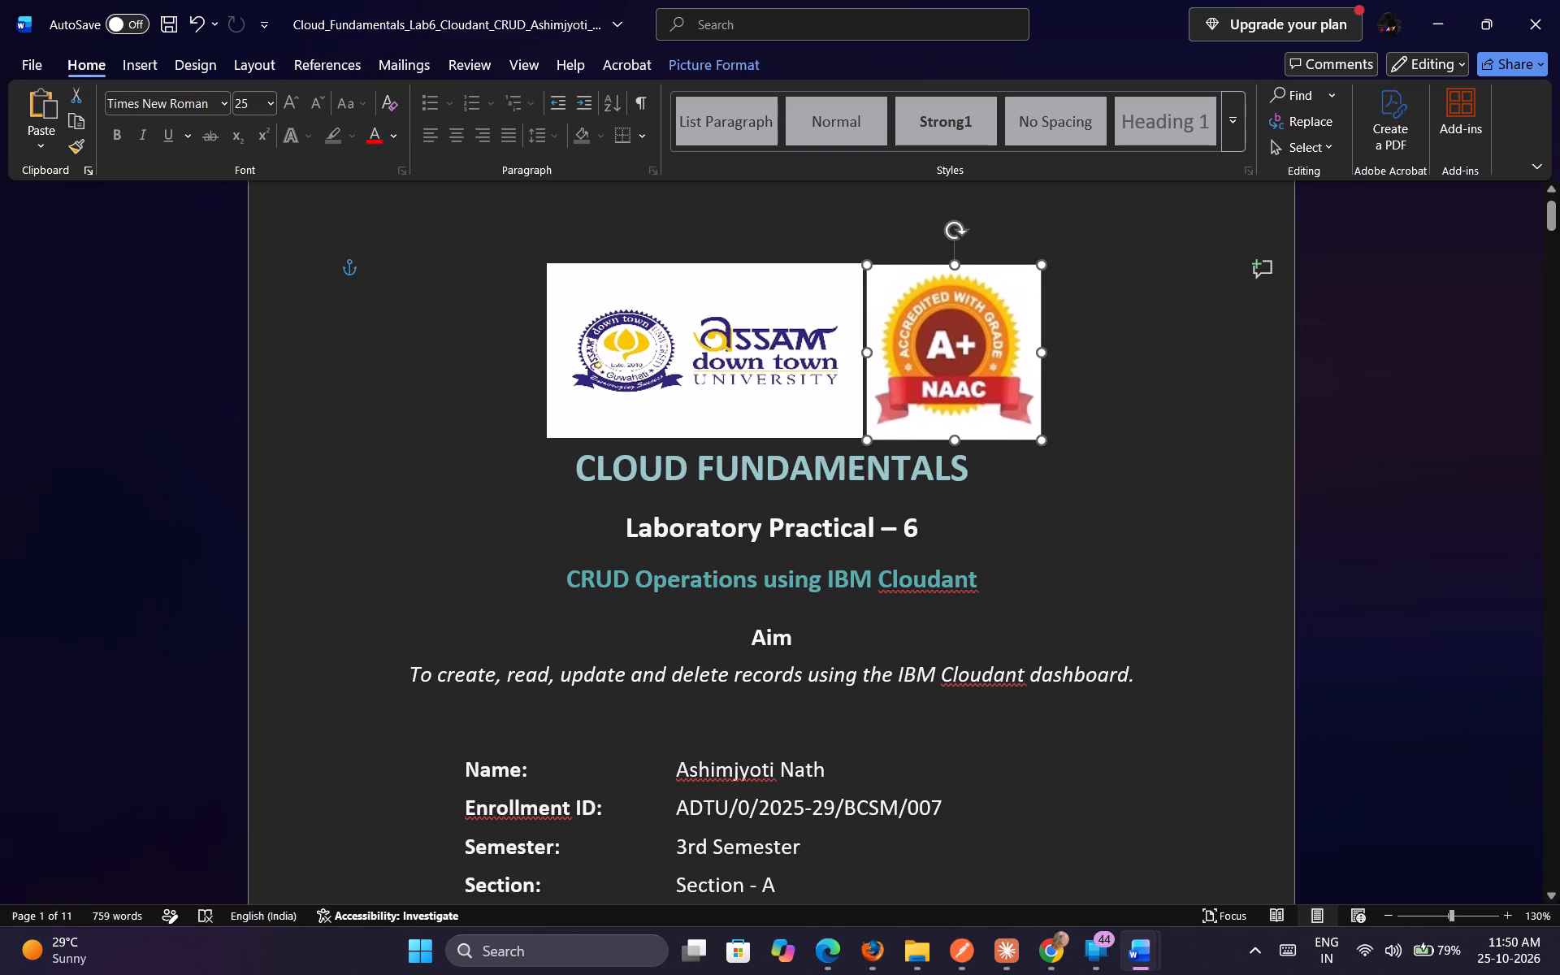
pyautogui.moveTo(888, 359); pyautogui.dragTo(889, 359)
pyautogui.click(1474, 304)
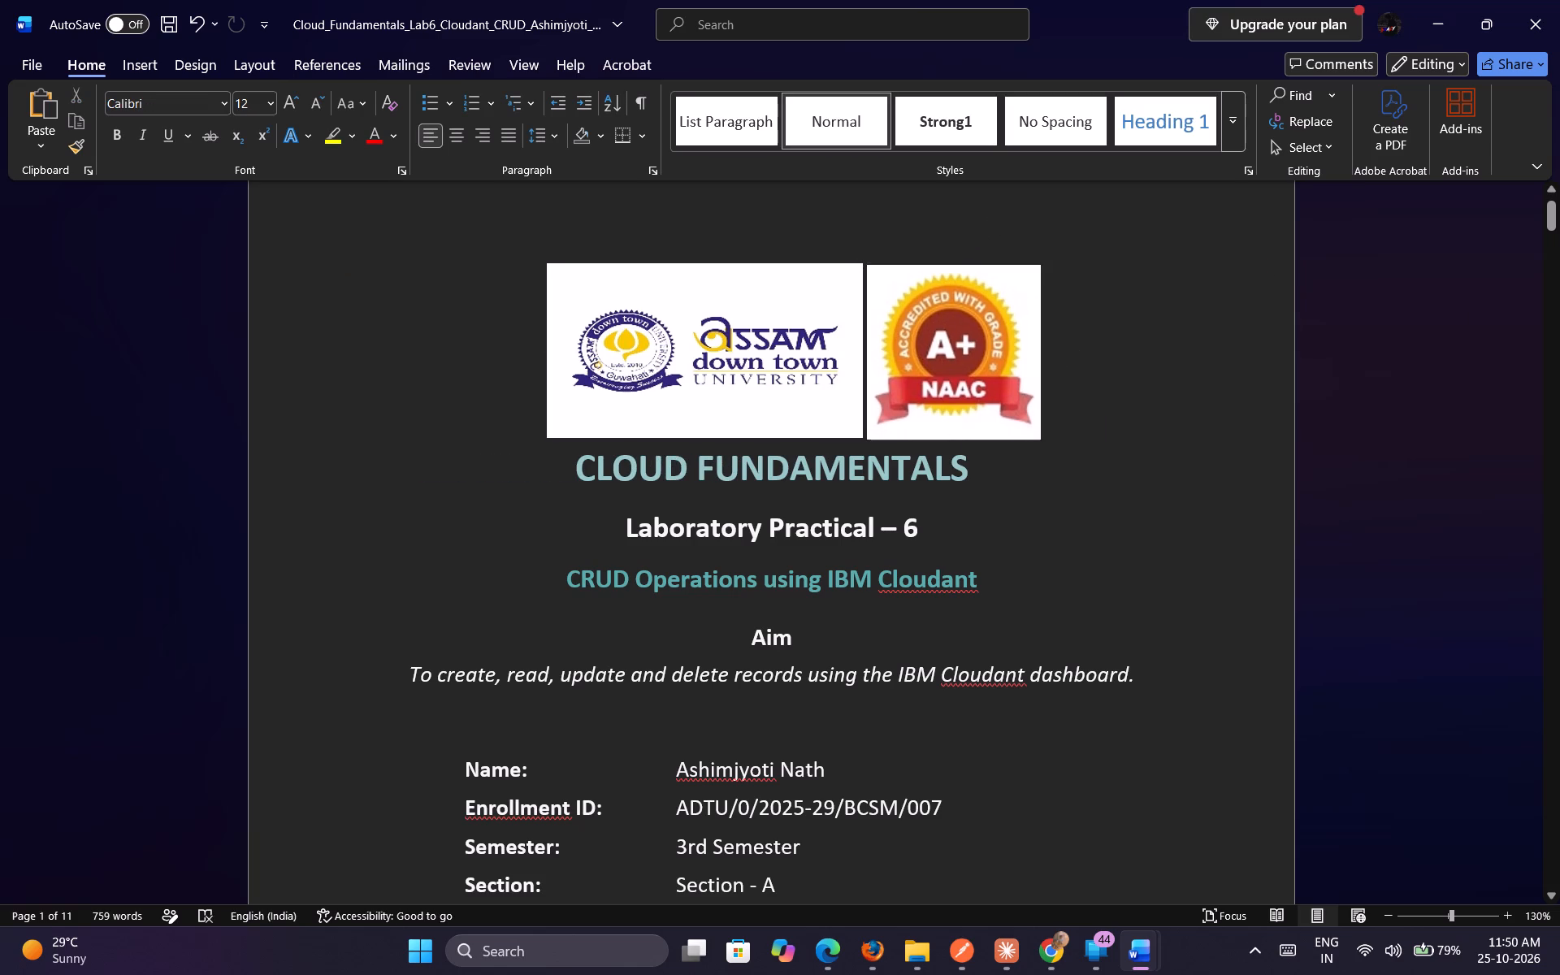
pyautogui.keyDown('ctrl'); pyautogui.scroll(6, 903, 449); pyautogui.keyUp('ctrl')
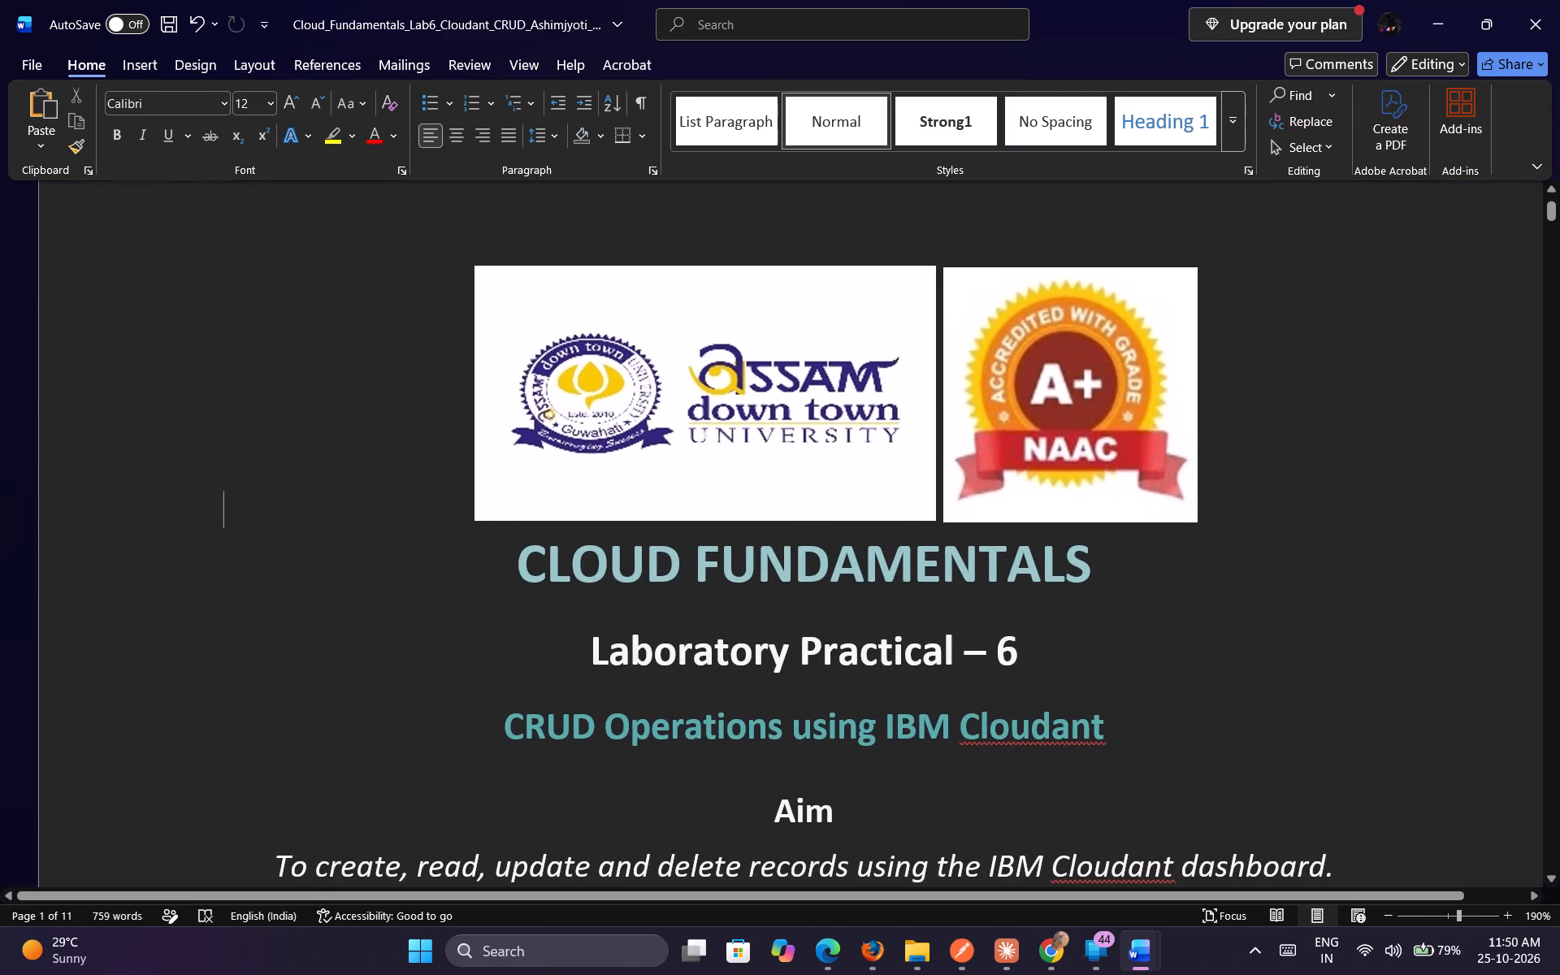
pyautogui.click(999, 428)
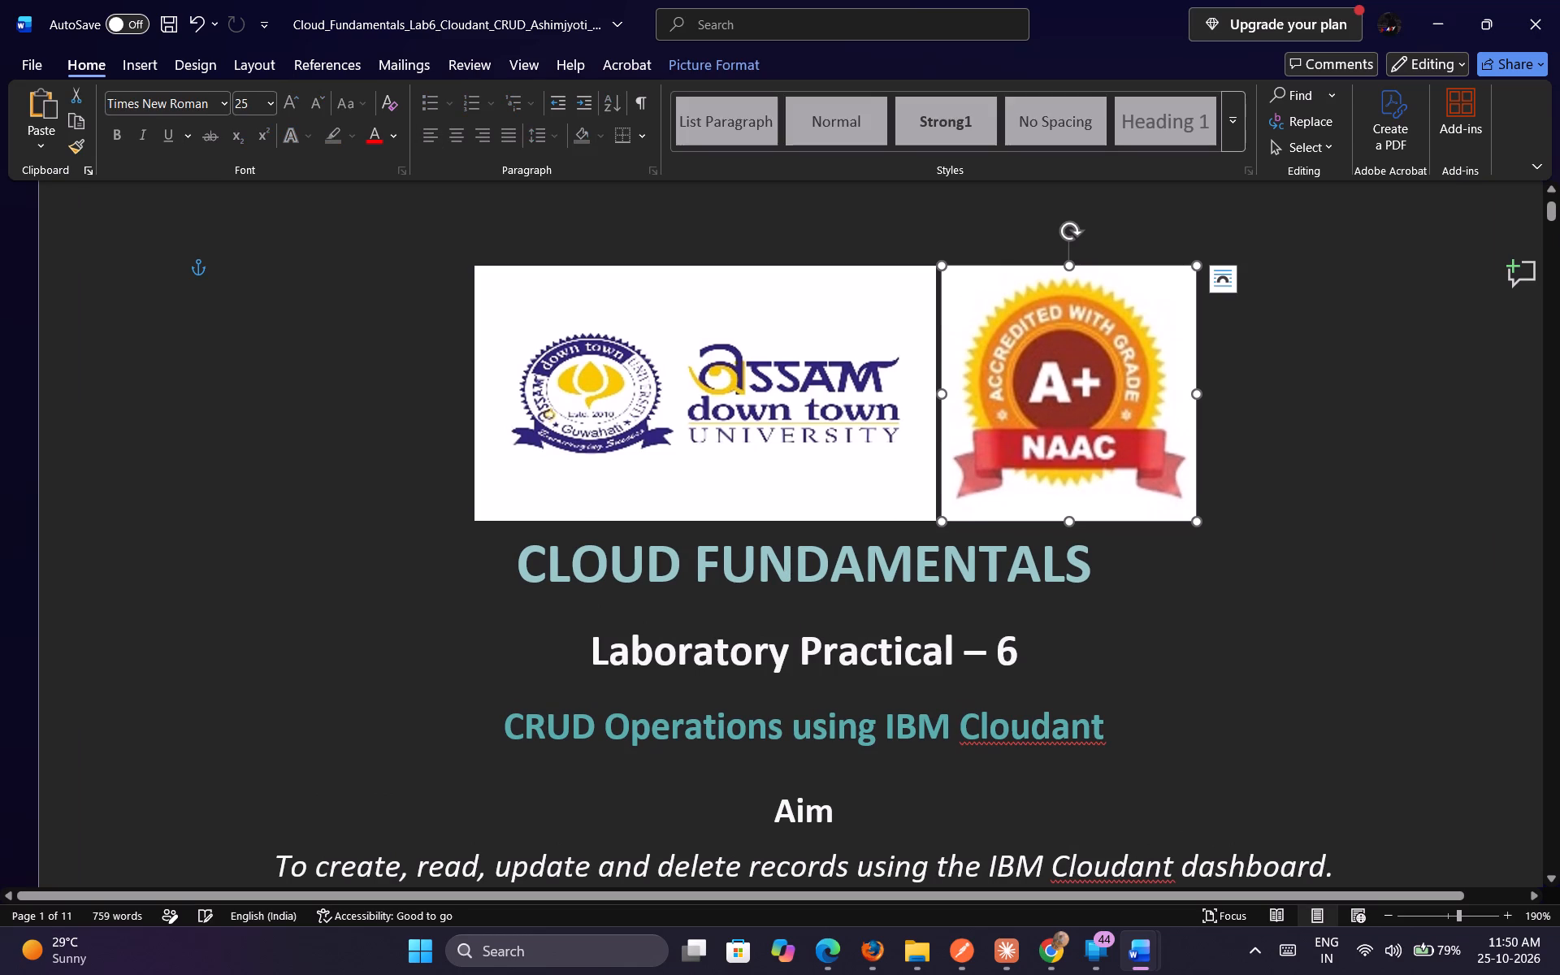
pyautogui.keyDown('ctrl'); pyautogui.scroll(-6, 1248, 488); pyautogui.keyUp('ctrl')
pyautogui.click(1248, 488)
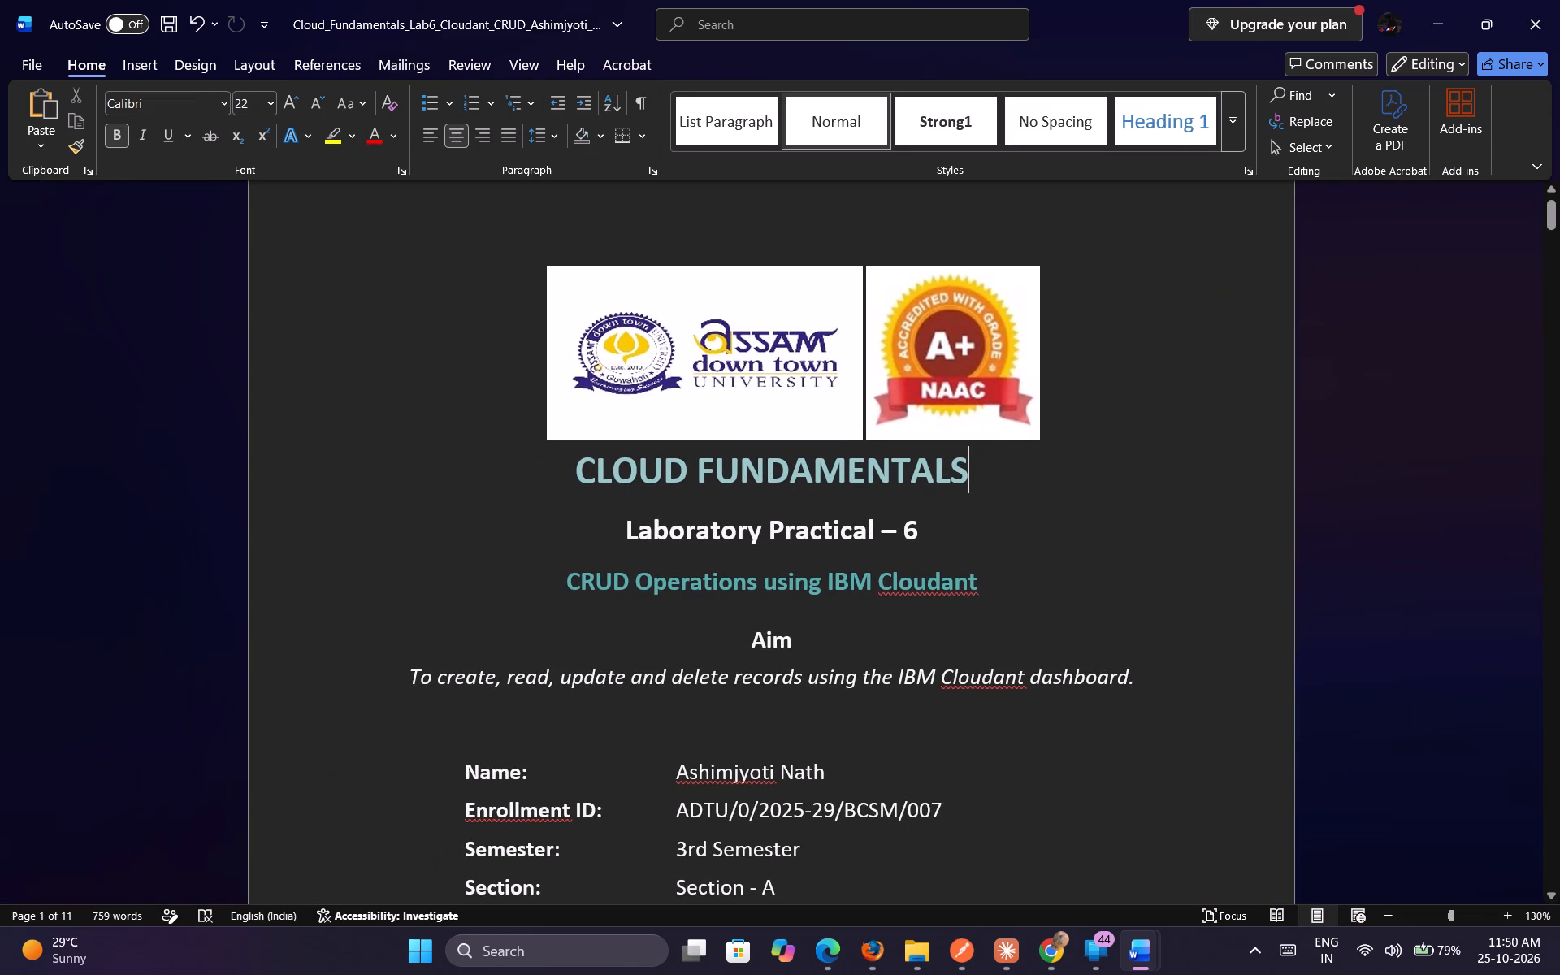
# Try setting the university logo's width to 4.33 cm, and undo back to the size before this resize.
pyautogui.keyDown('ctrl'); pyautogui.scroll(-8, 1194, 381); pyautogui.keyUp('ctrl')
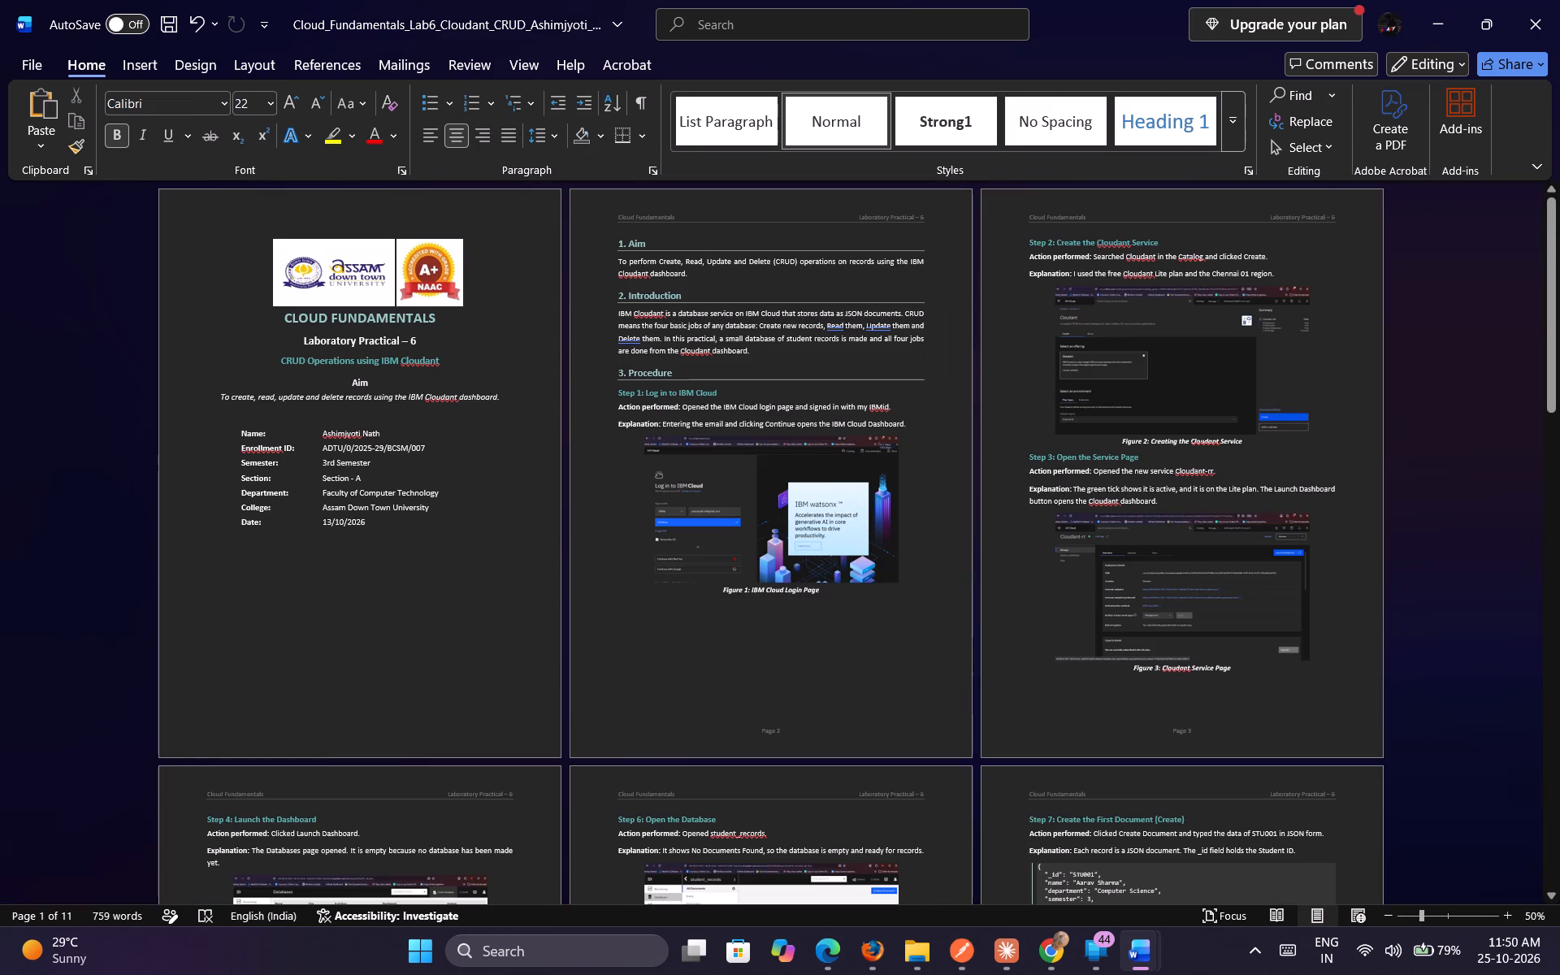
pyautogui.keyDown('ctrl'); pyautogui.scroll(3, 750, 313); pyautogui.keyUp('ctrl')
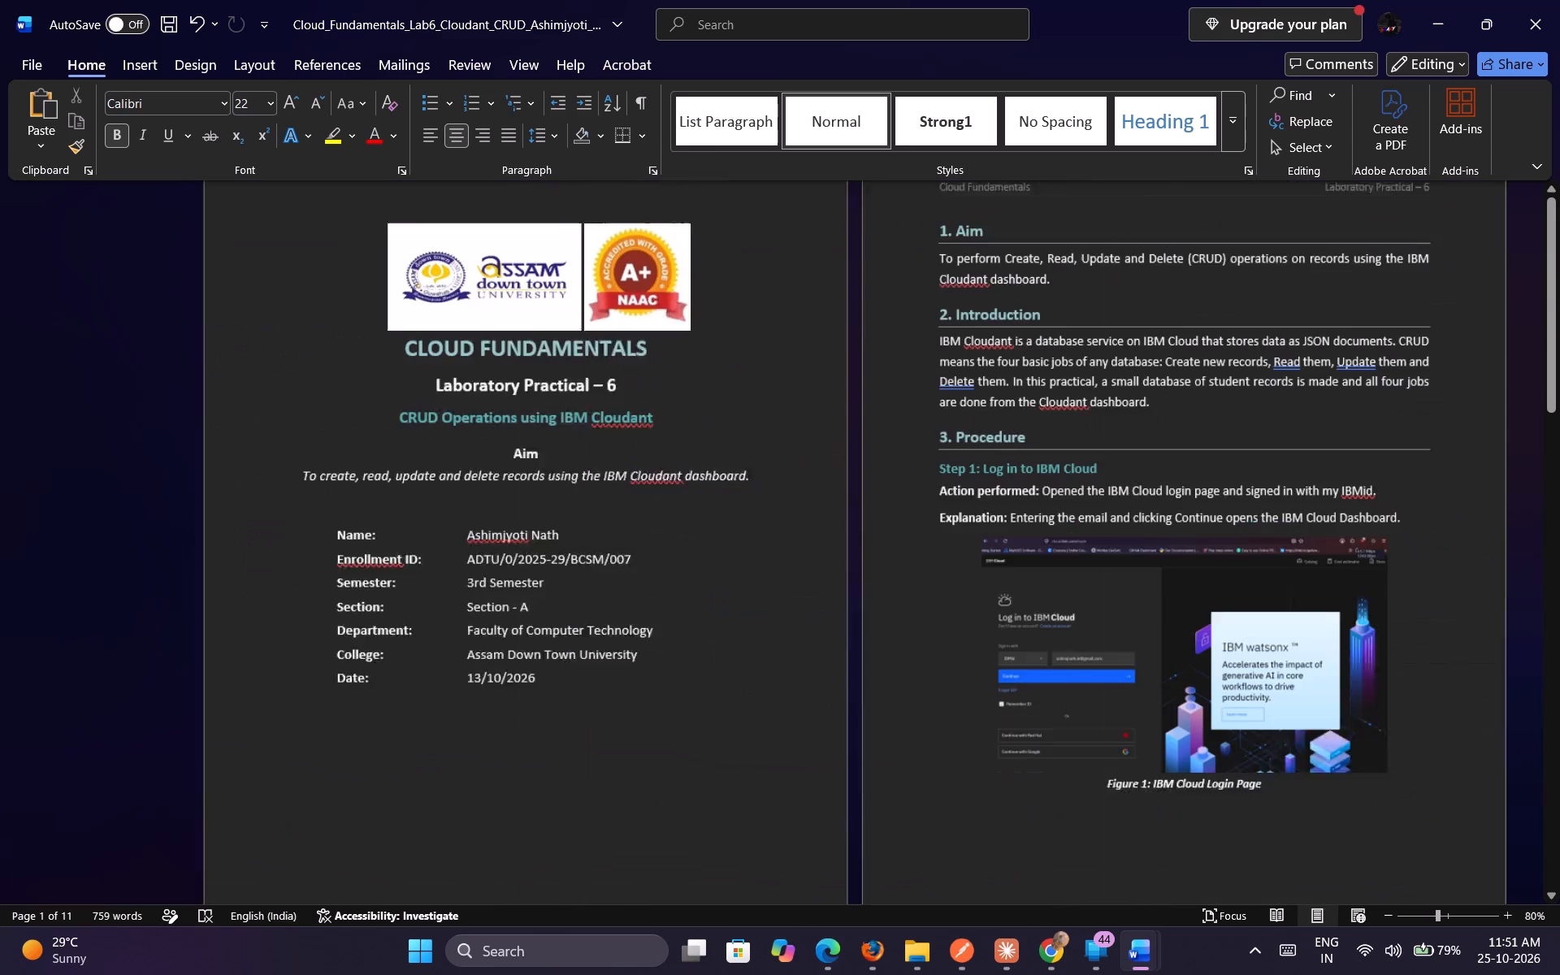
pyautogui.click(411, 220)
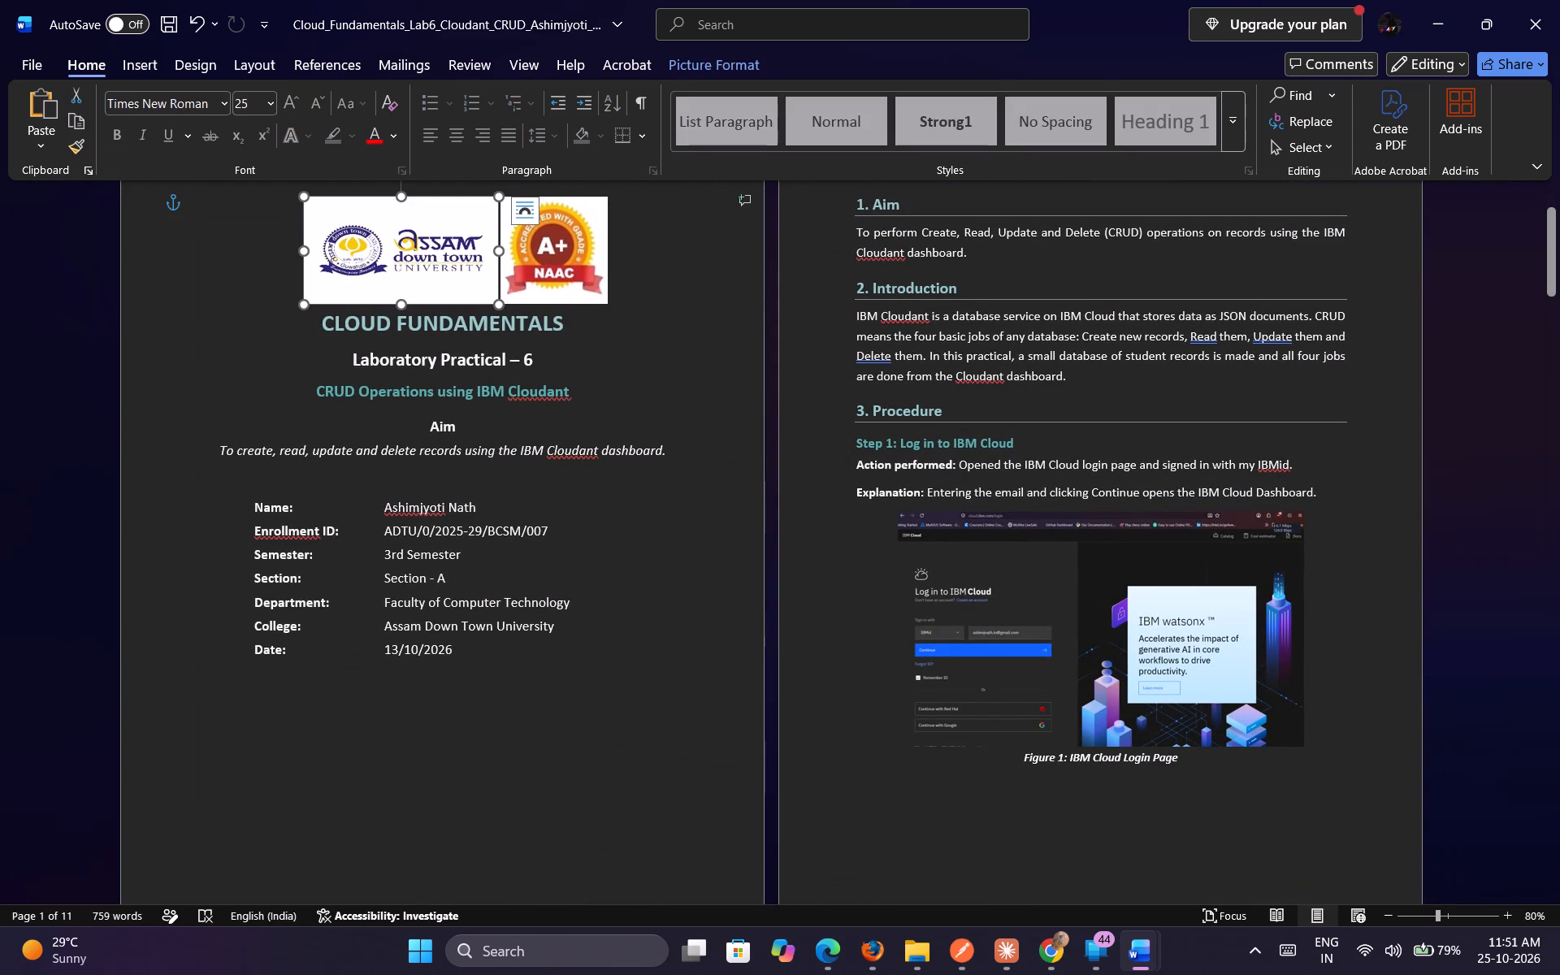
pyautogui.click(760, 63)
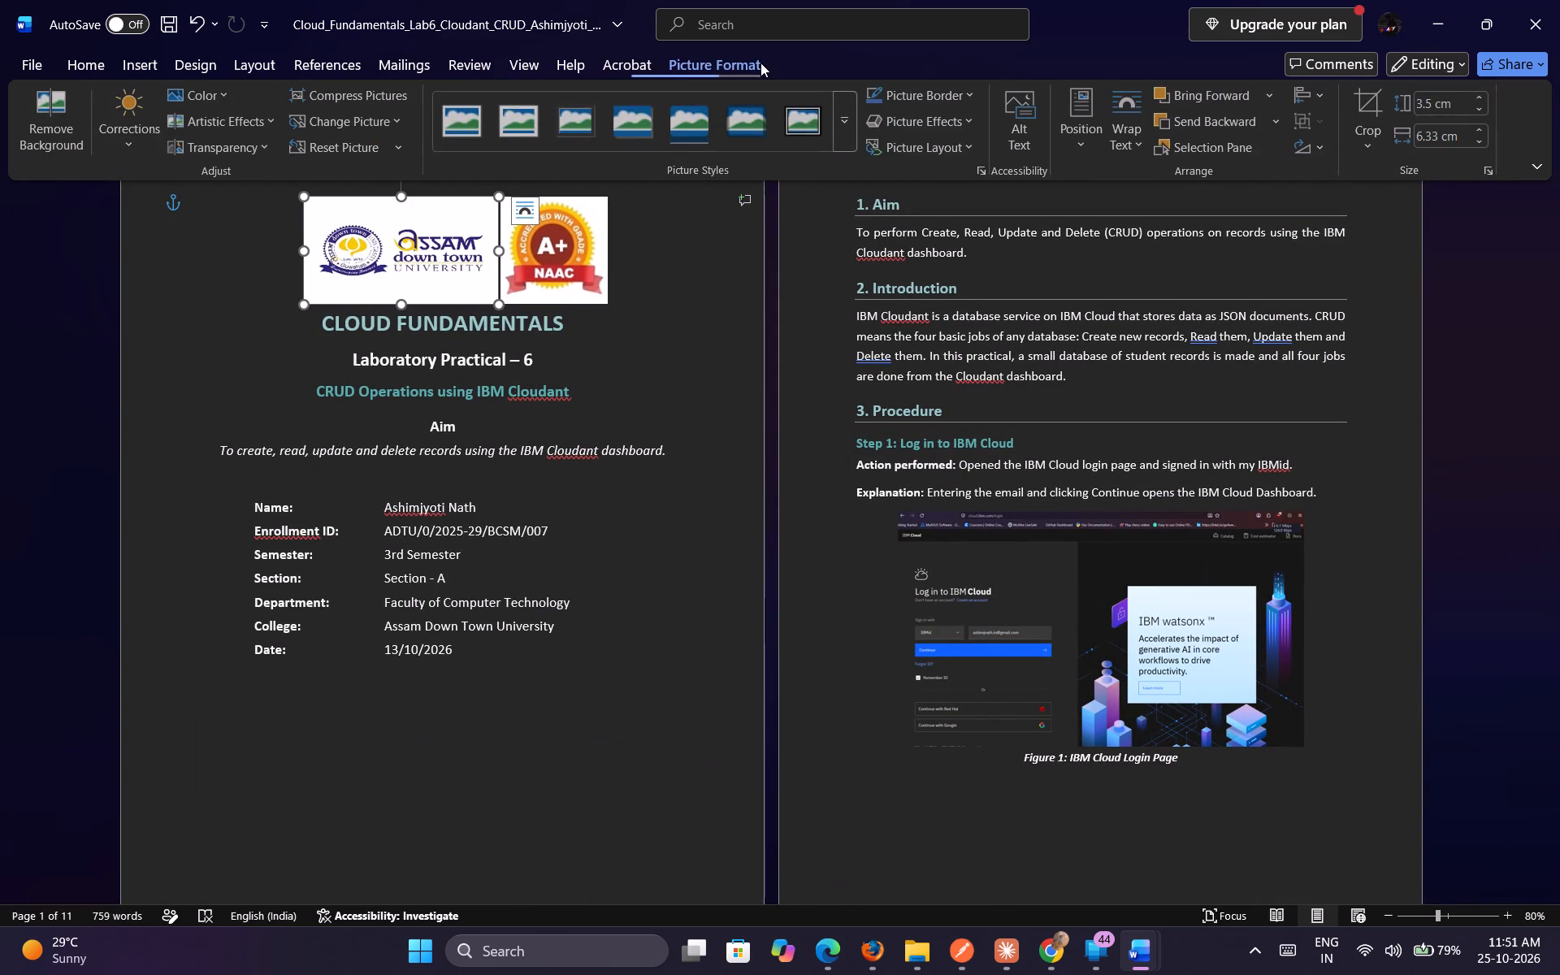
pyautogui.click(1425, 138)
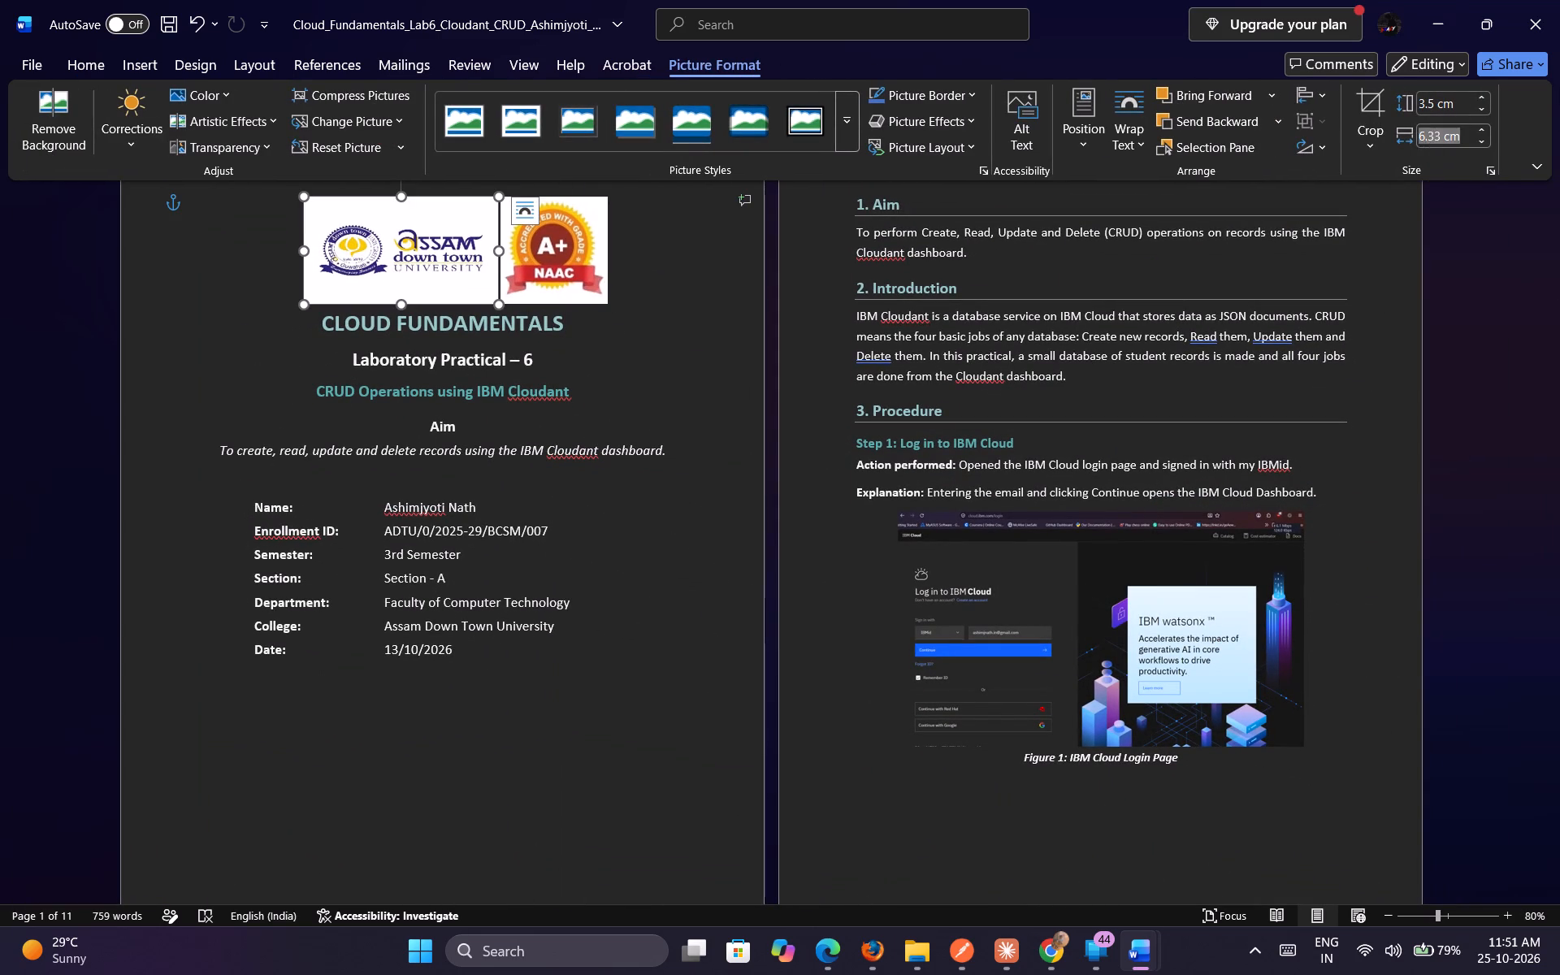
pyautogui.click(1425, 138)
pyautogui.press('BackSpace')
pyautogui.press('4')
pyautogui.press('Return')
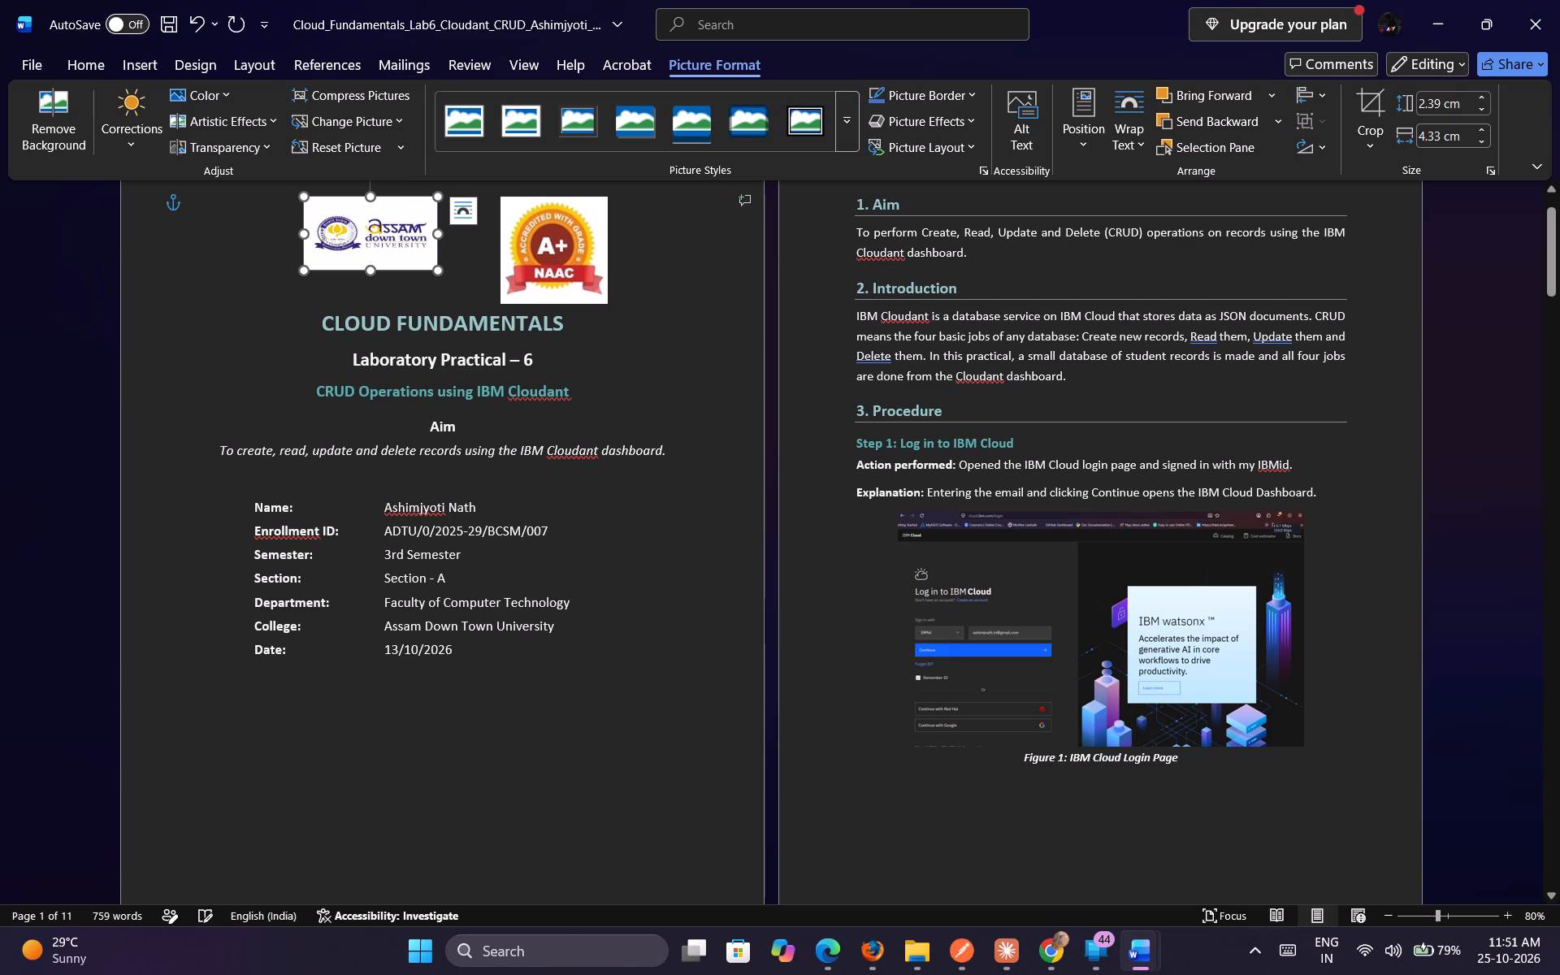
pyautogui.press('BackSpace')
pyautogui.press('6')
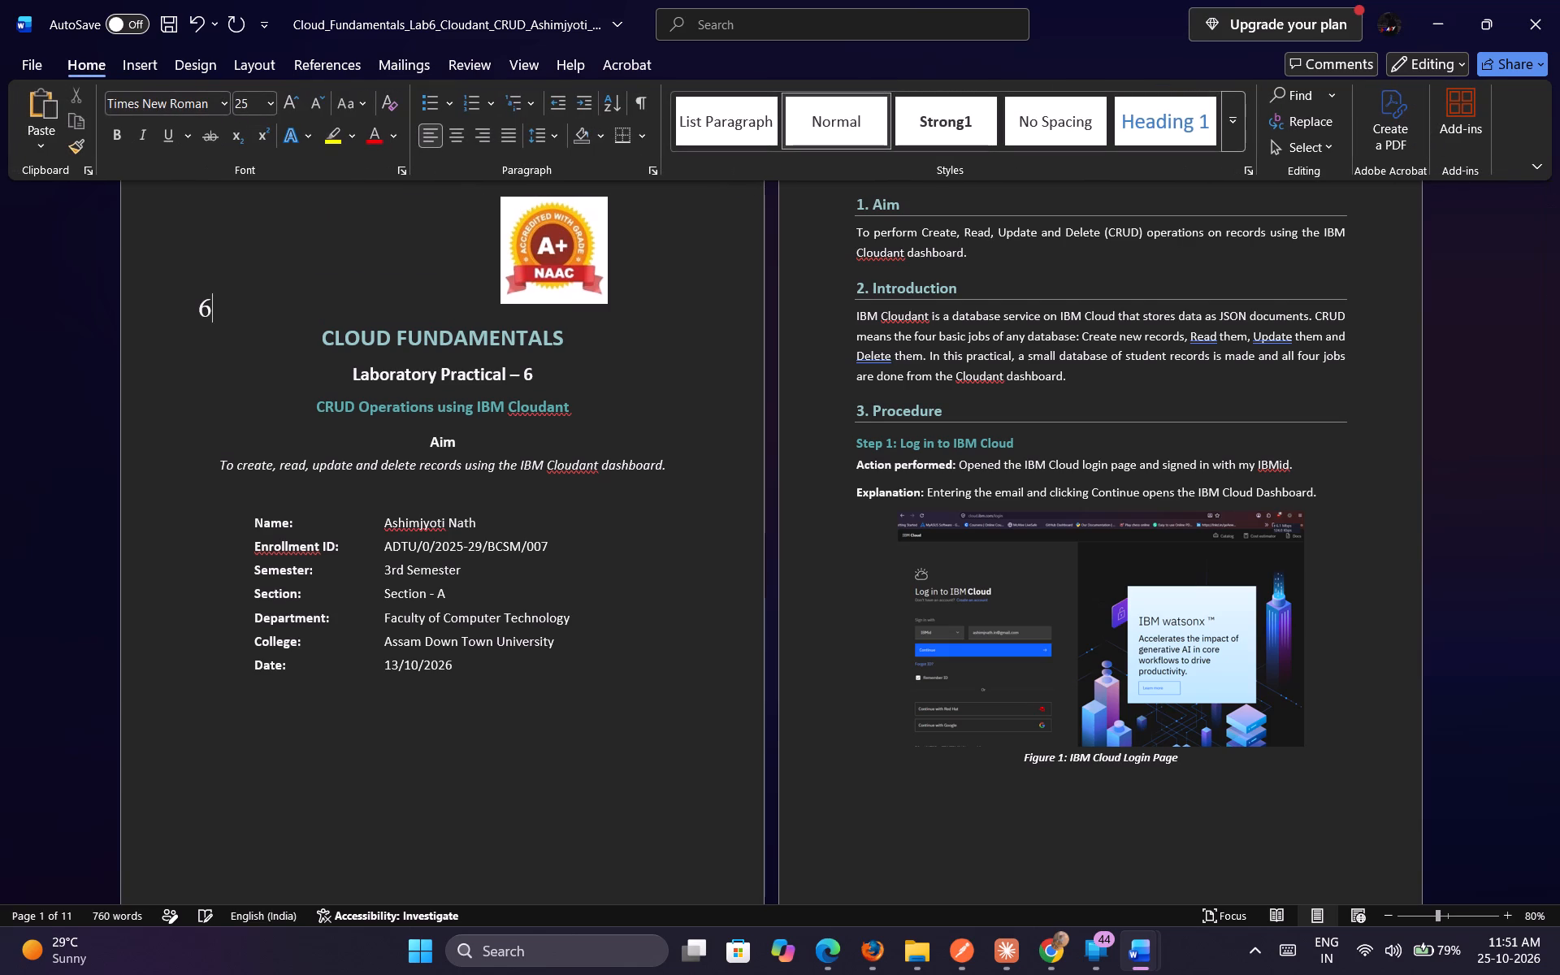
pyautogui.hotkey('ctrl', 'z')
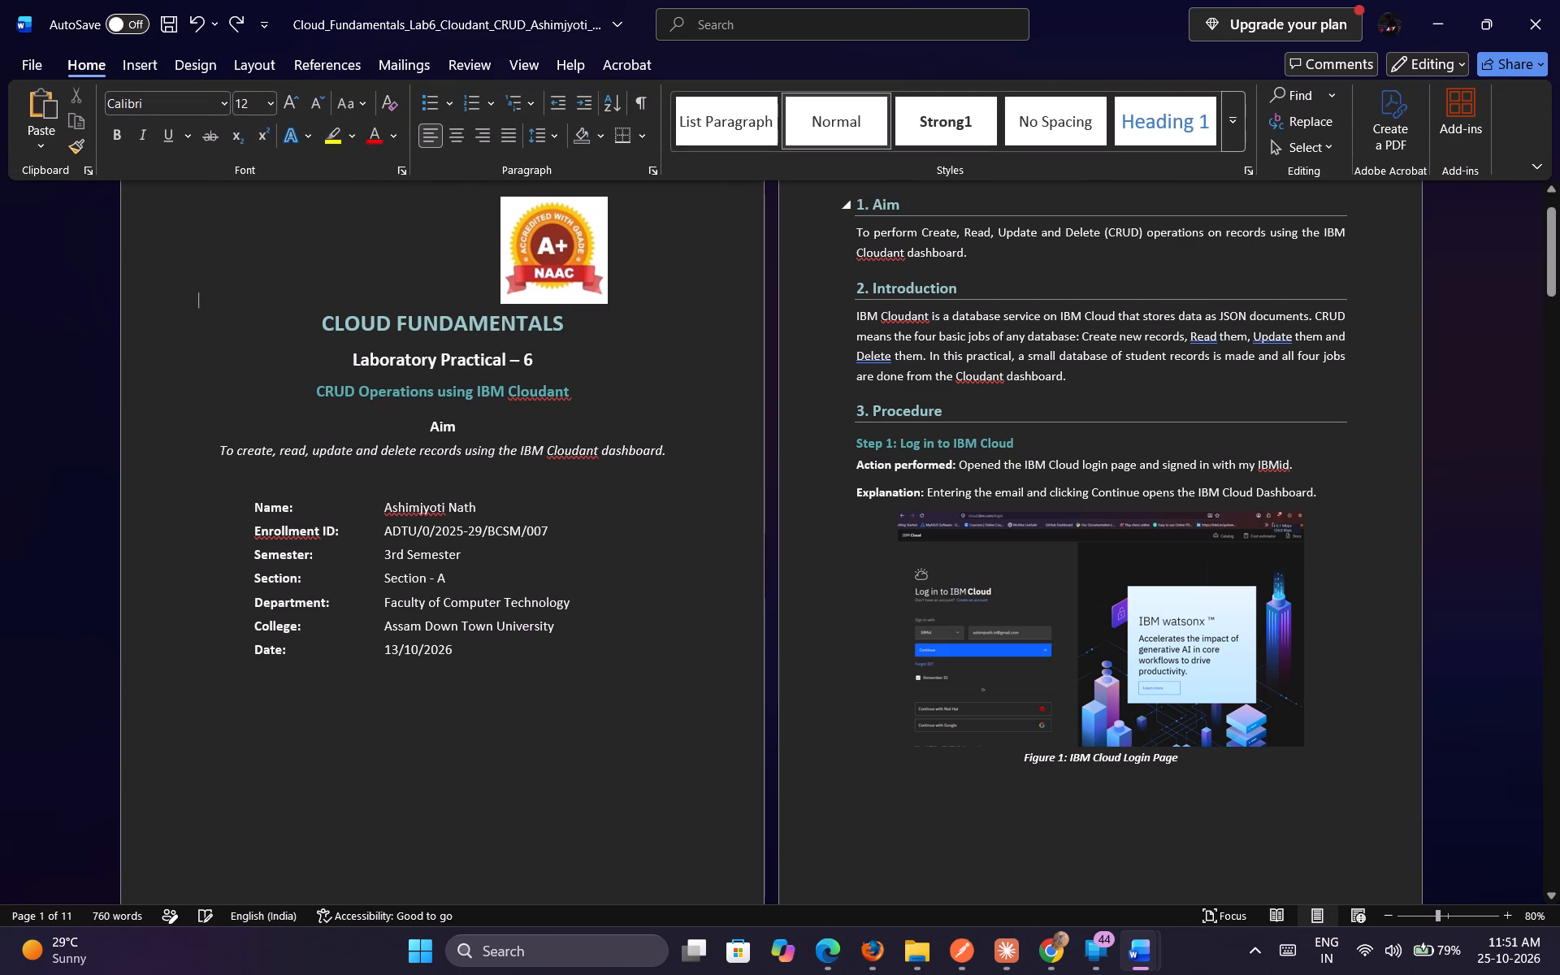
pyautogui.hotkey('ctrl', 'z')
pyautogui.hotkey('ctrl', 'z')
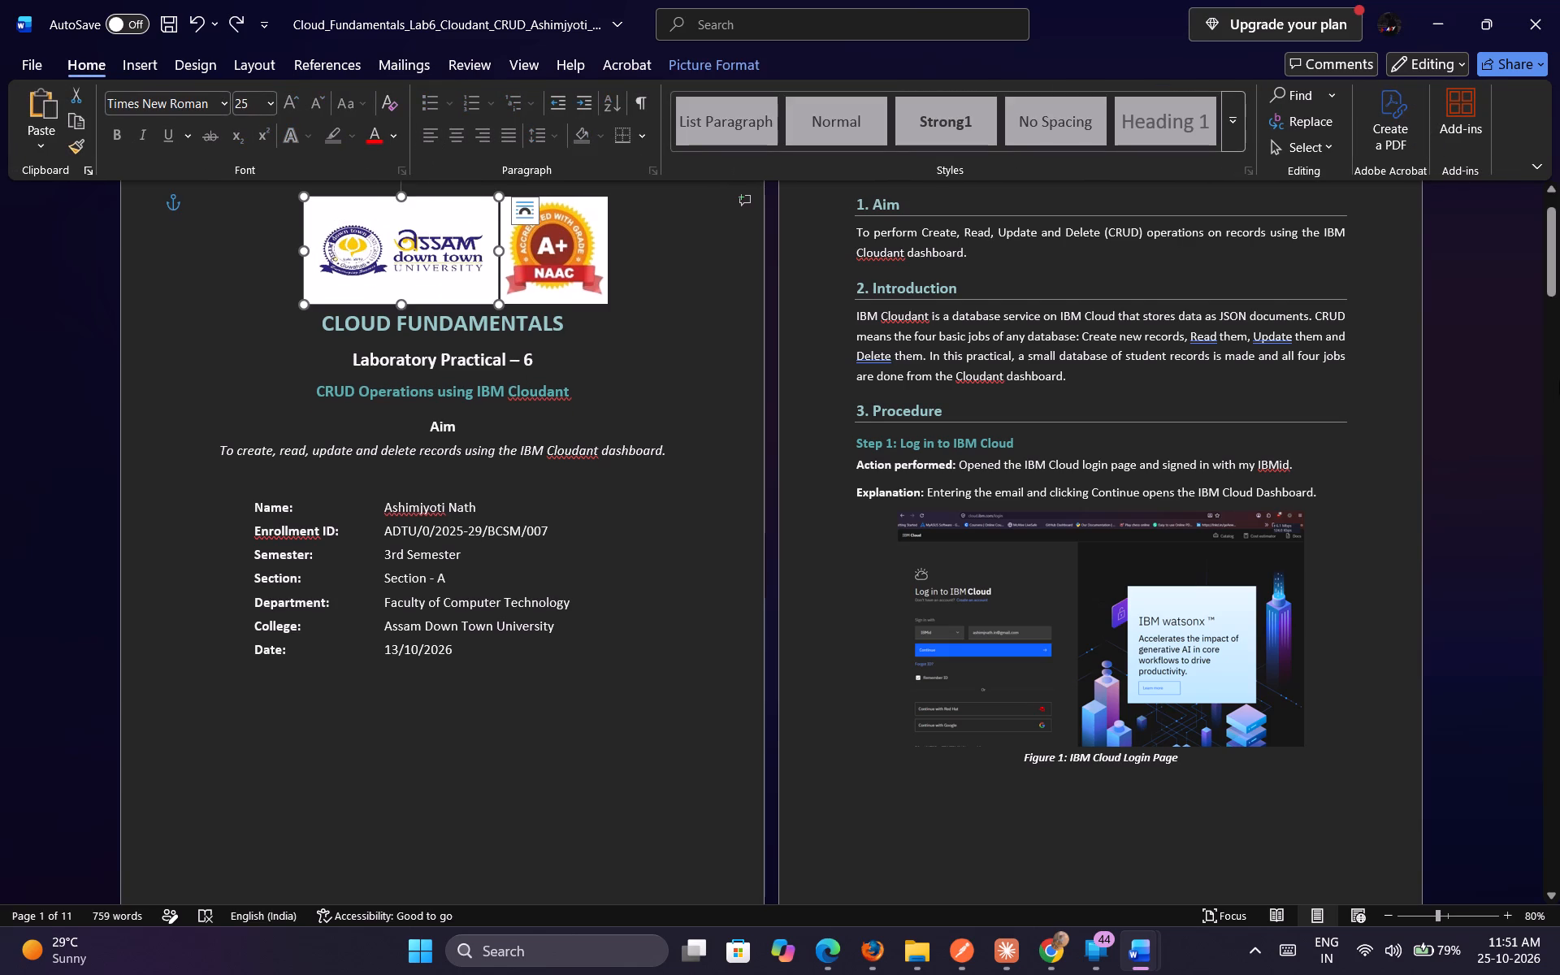
# Save the Lab 6 Cloudant document as a PDF in the Downloads folder, keeping its file name and standard optimization.
pyautogui.click(1487, 448)
pyautogui.keyDown('ctrl'); pyautogui.scroll(-6, 1487, 448); pyautogui.keyUp('ctrl')
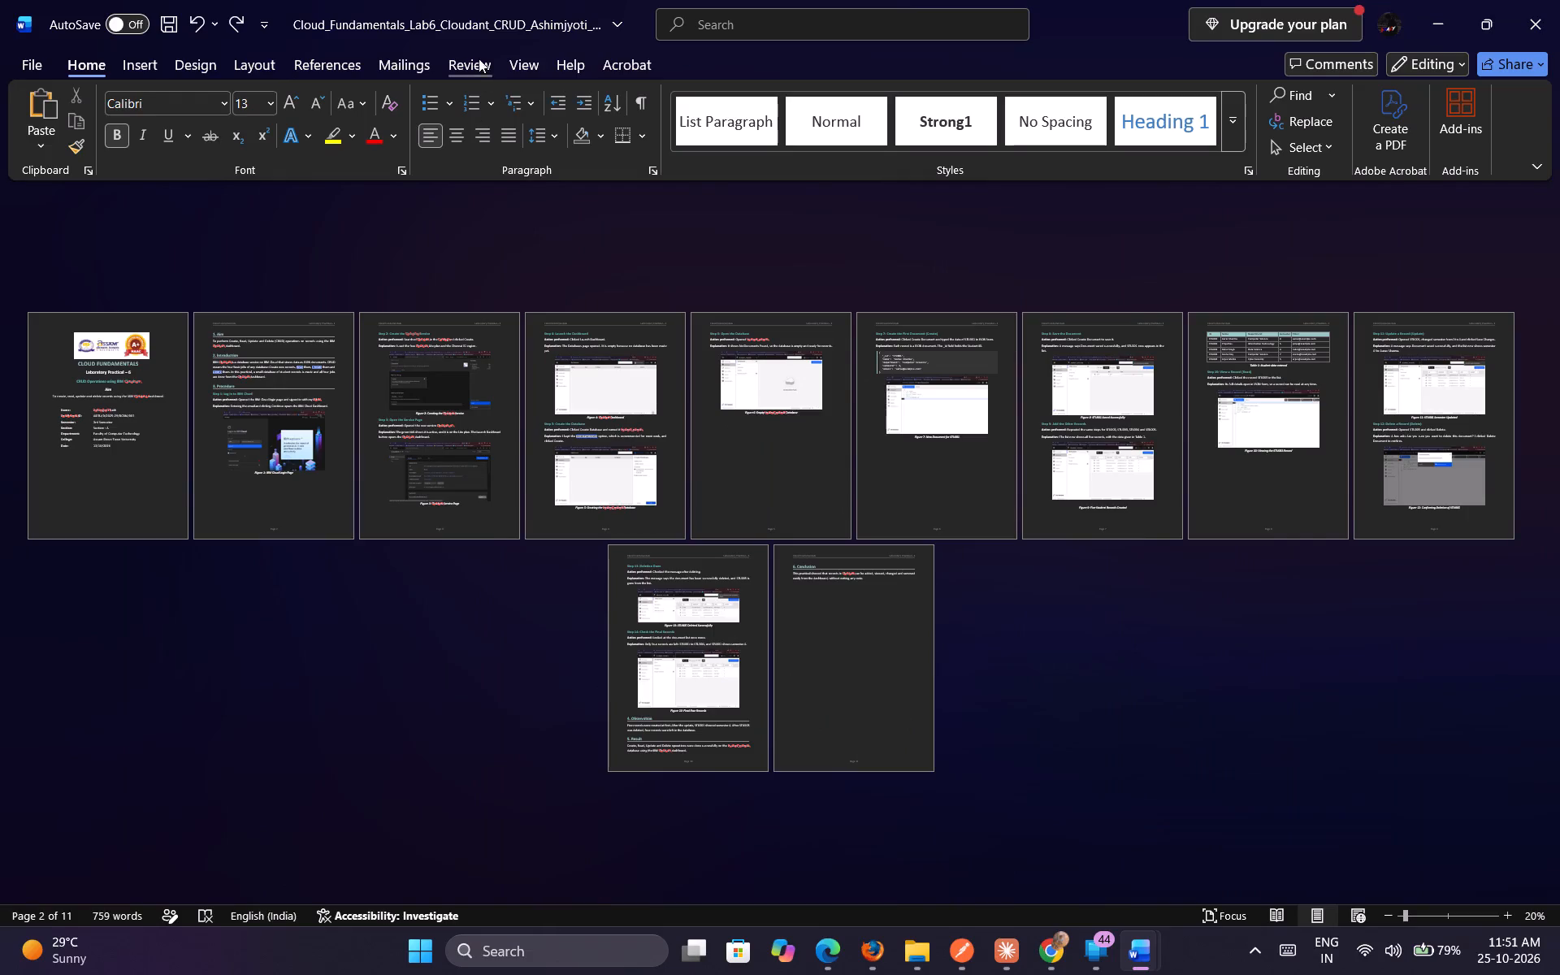
pyautogui.click(42, 55)
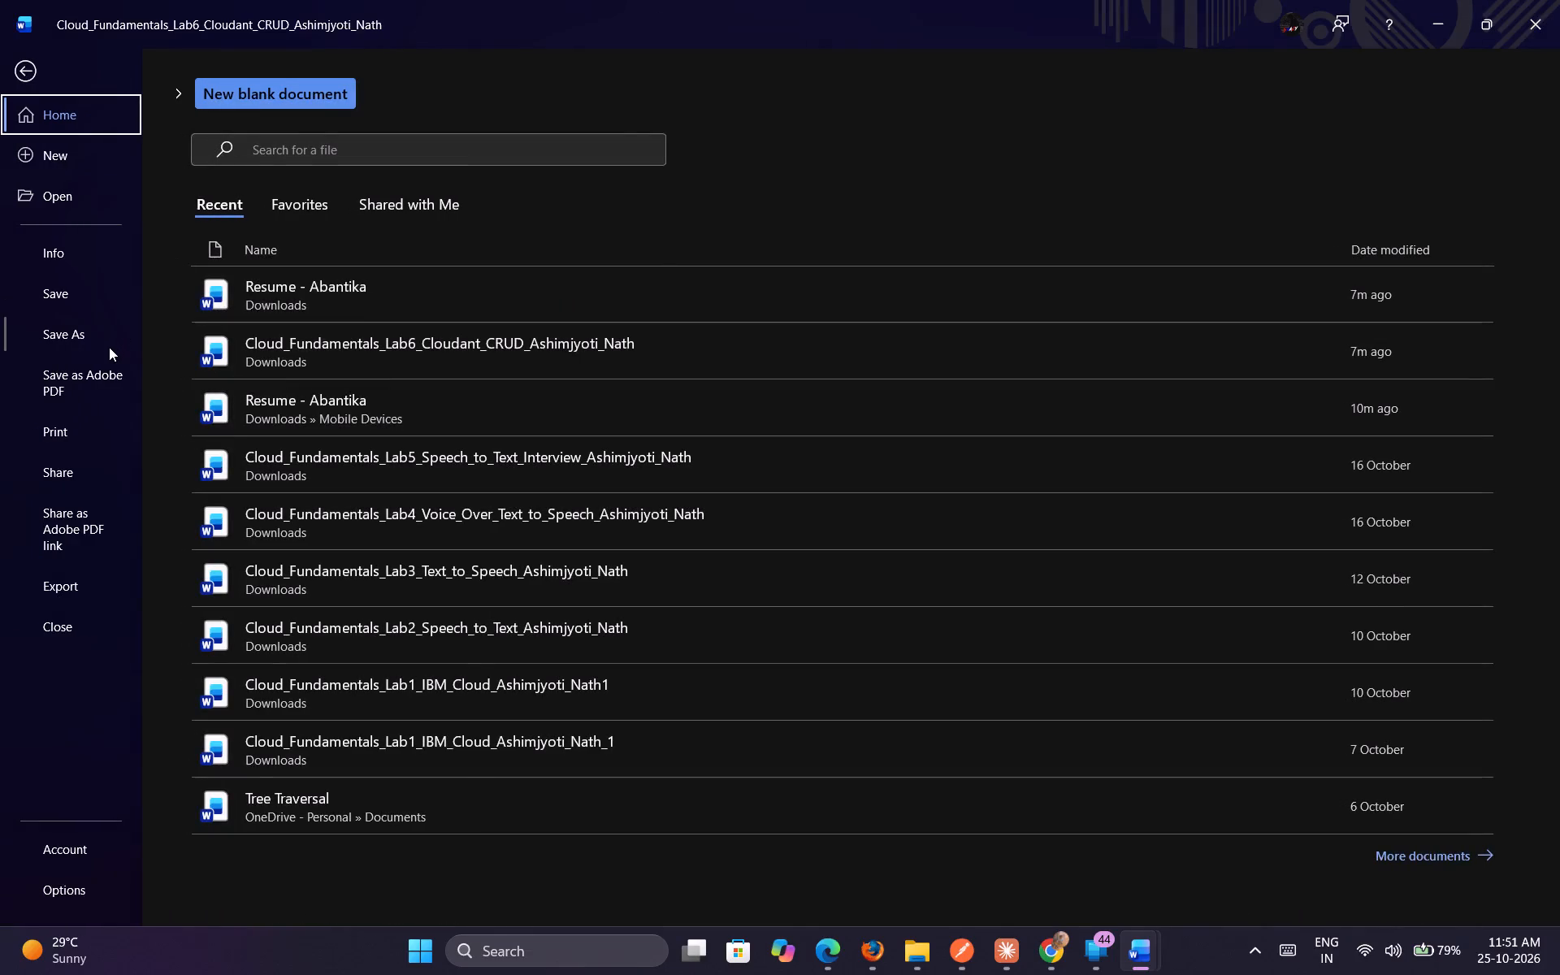
pyautogui.click(106, 345)
pyautogui.click(568, 228)
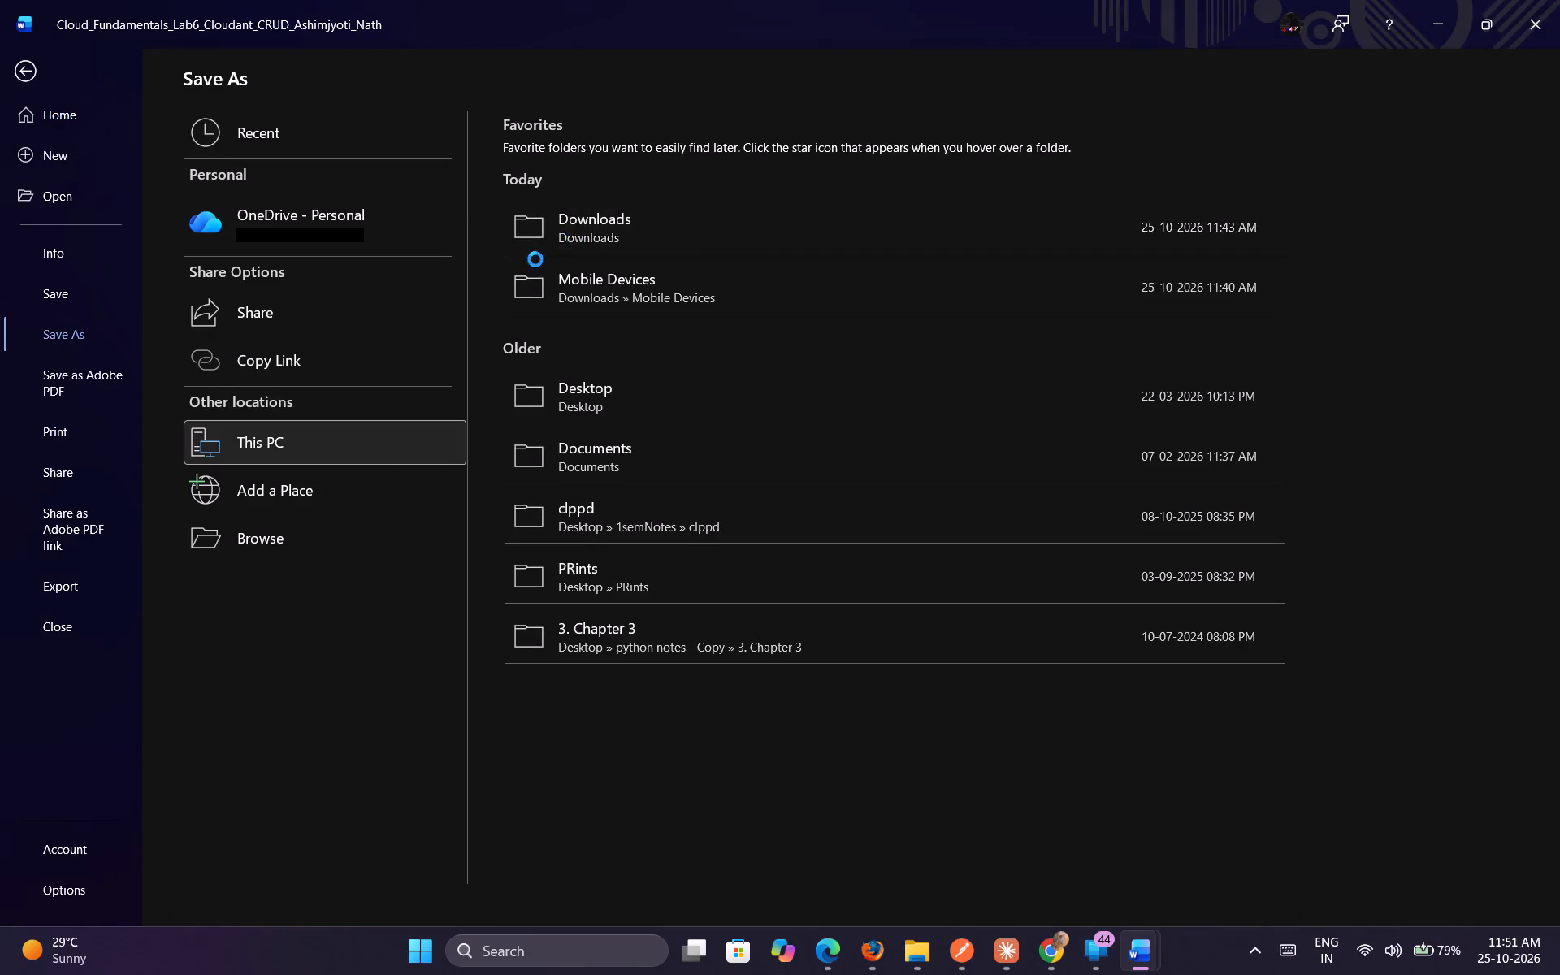
pyautogui.click(239, 354)
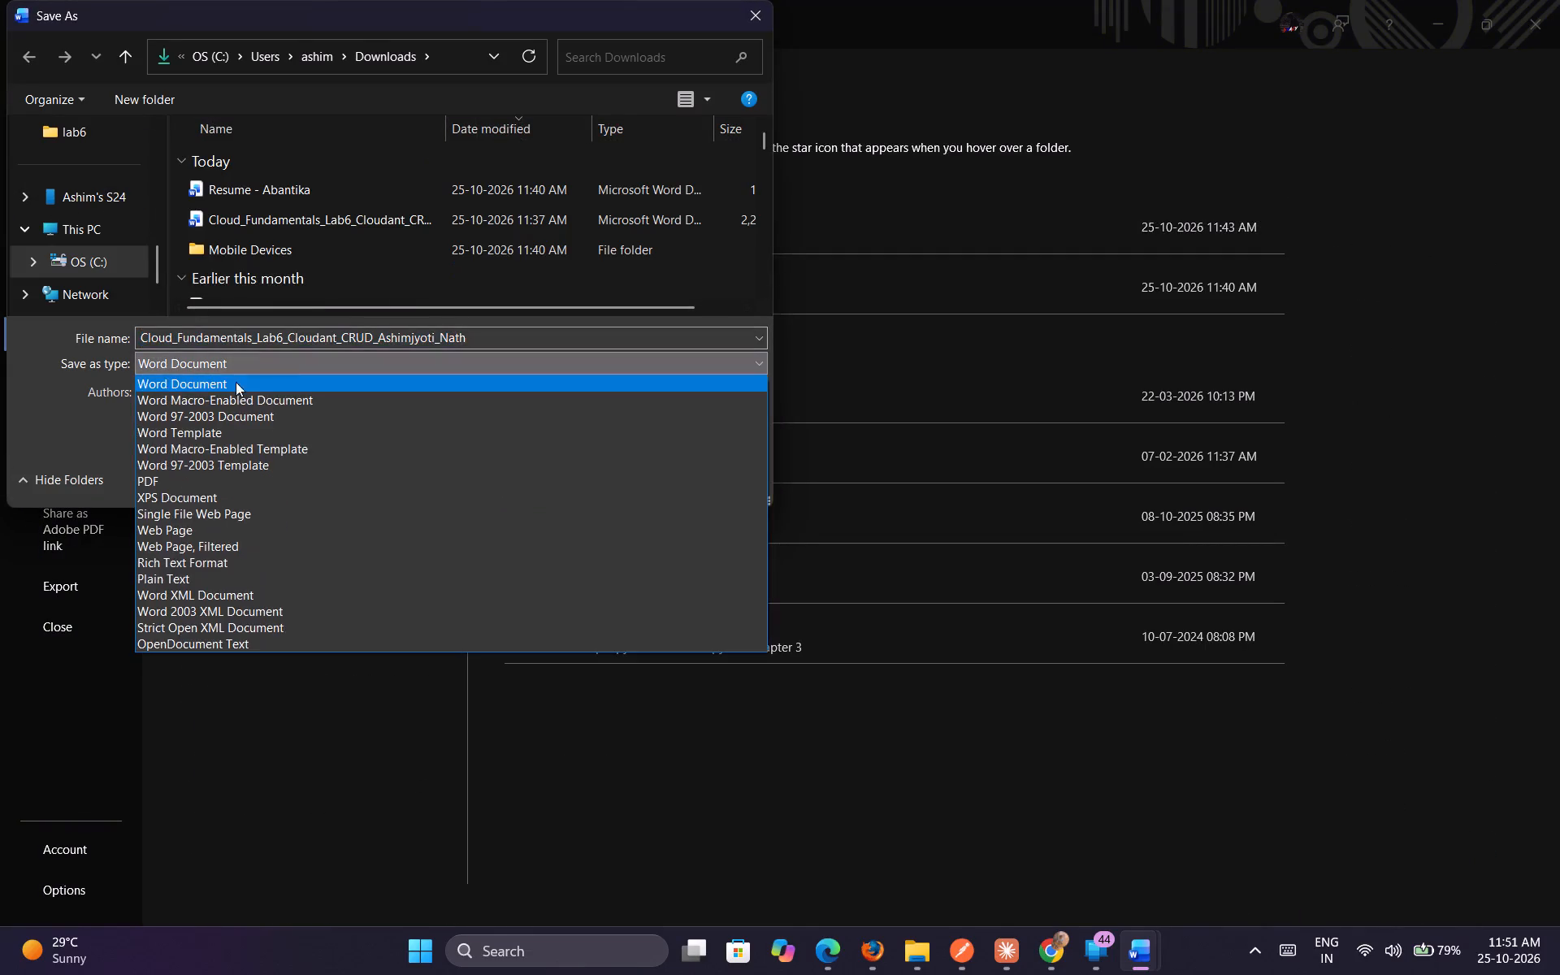
pyautogui.click(186, 486)
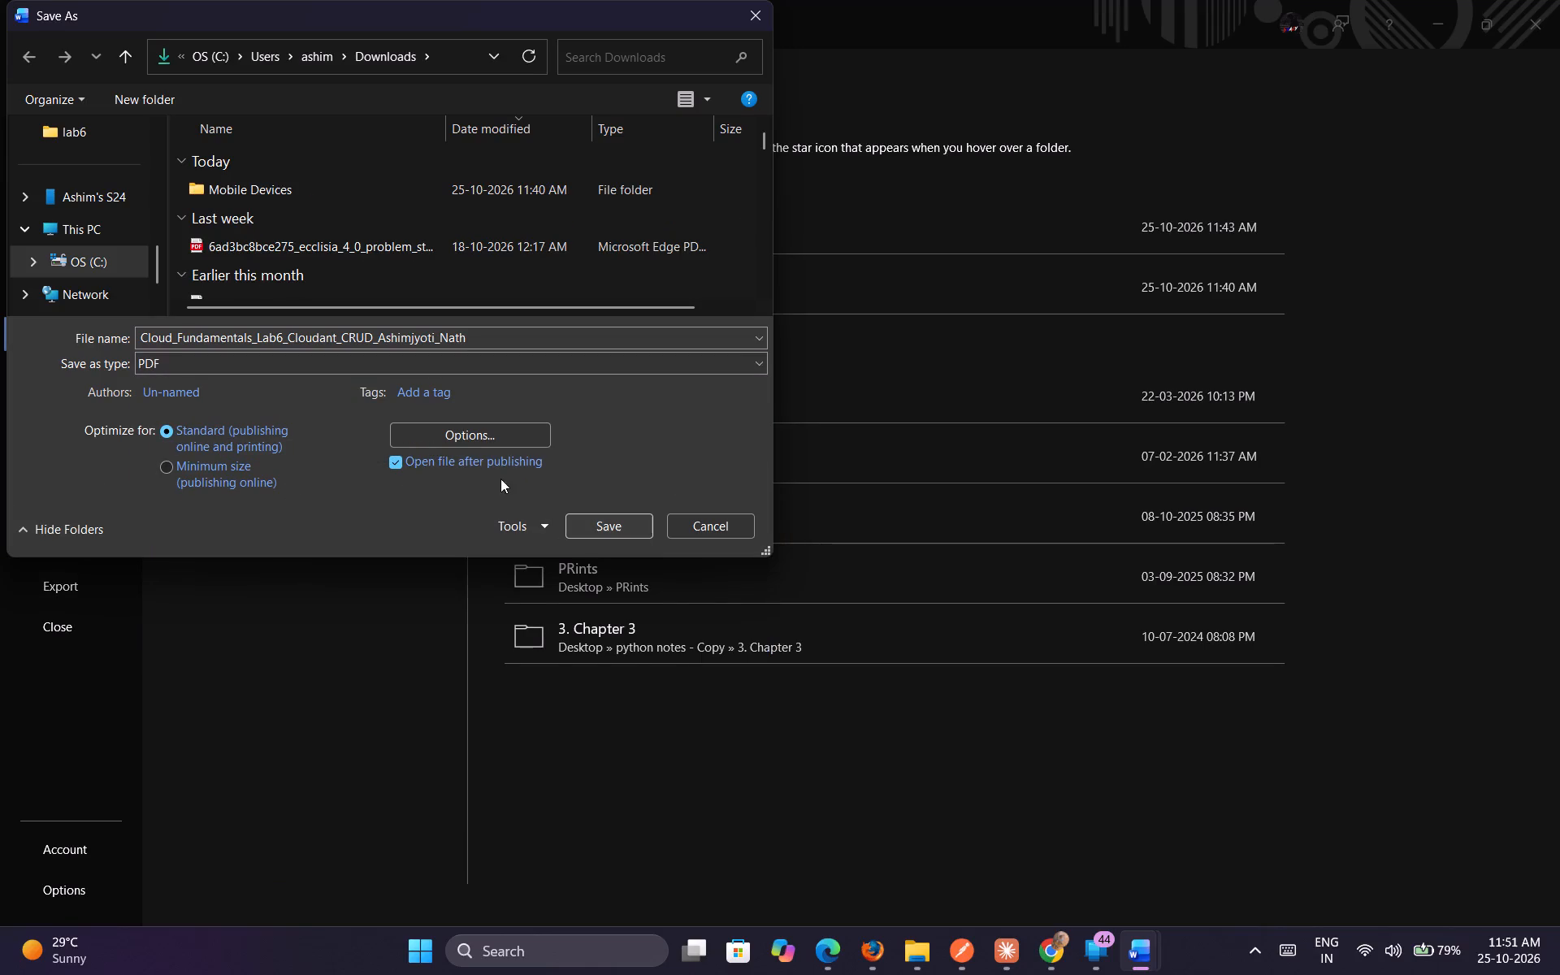
pyautogui.click(589, 518)
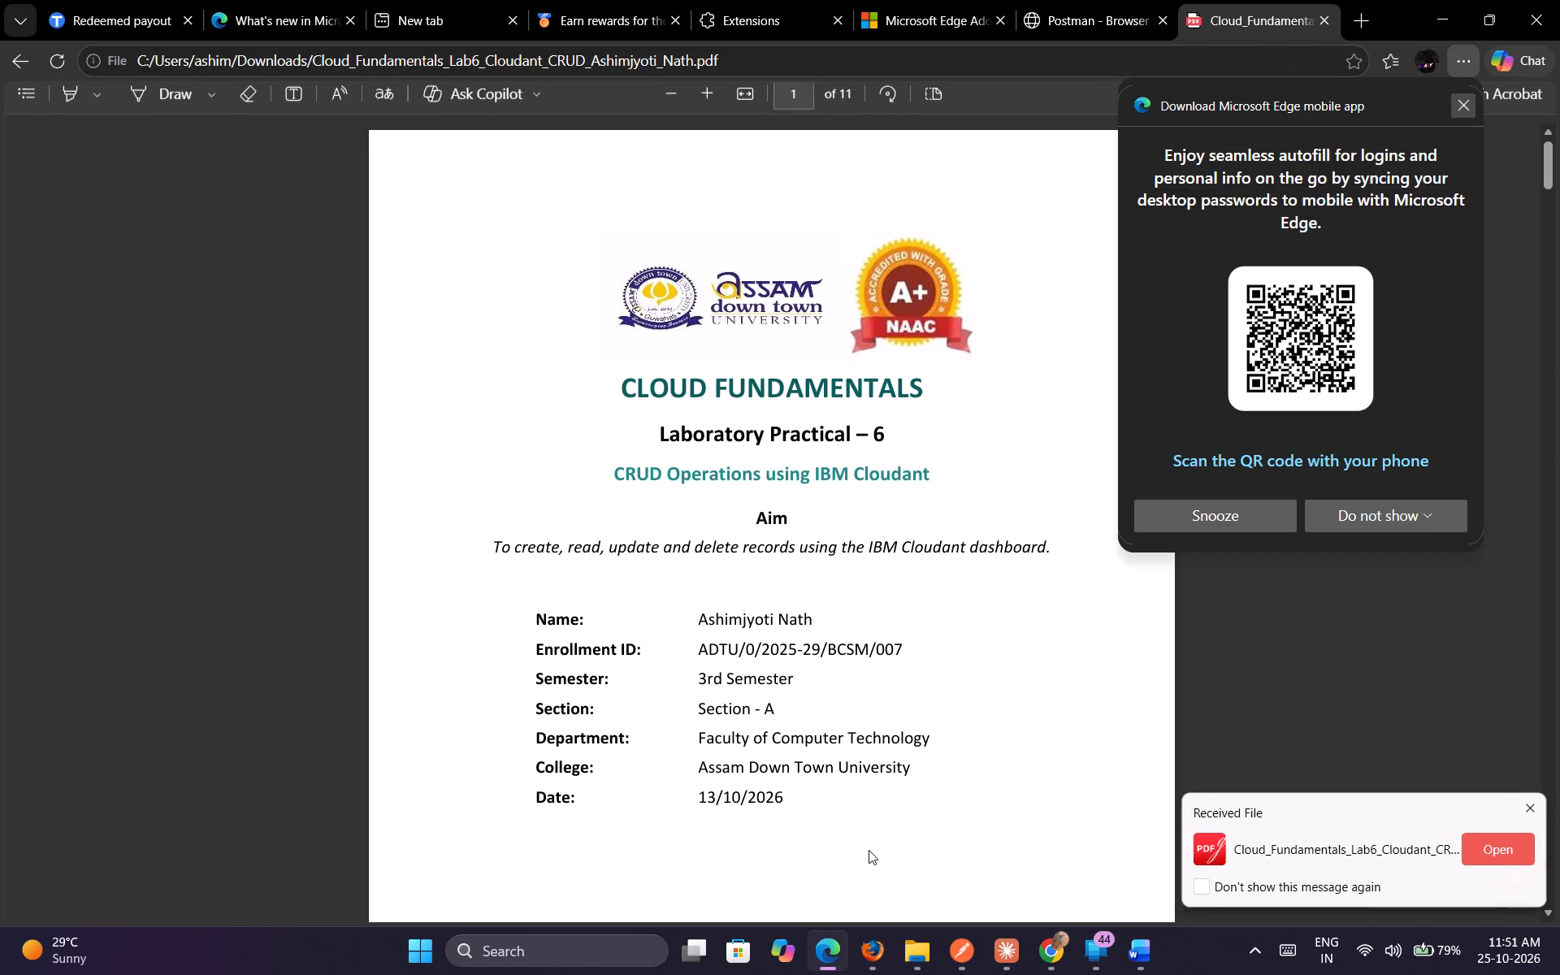
# Dismiss the pop-ups over the exported PDF and review its pages, checking the logo and badge on the cover page.
pyautogui.click(1515, 807)
pyautogui.click(1559, 32)
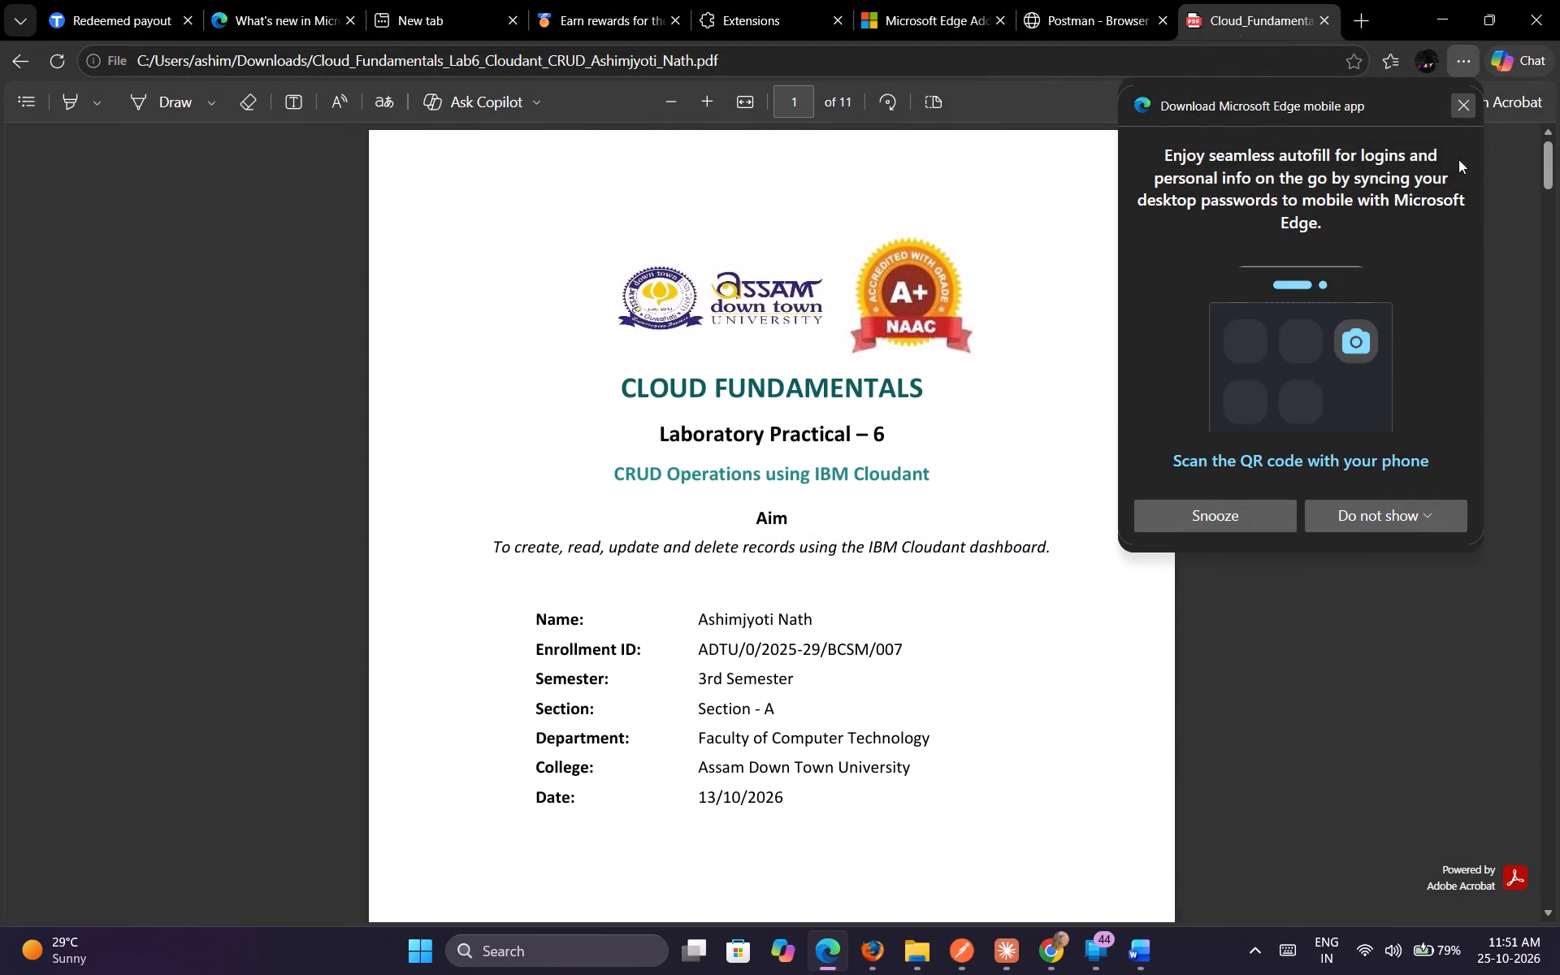
pyautogui.click(1458, 98)
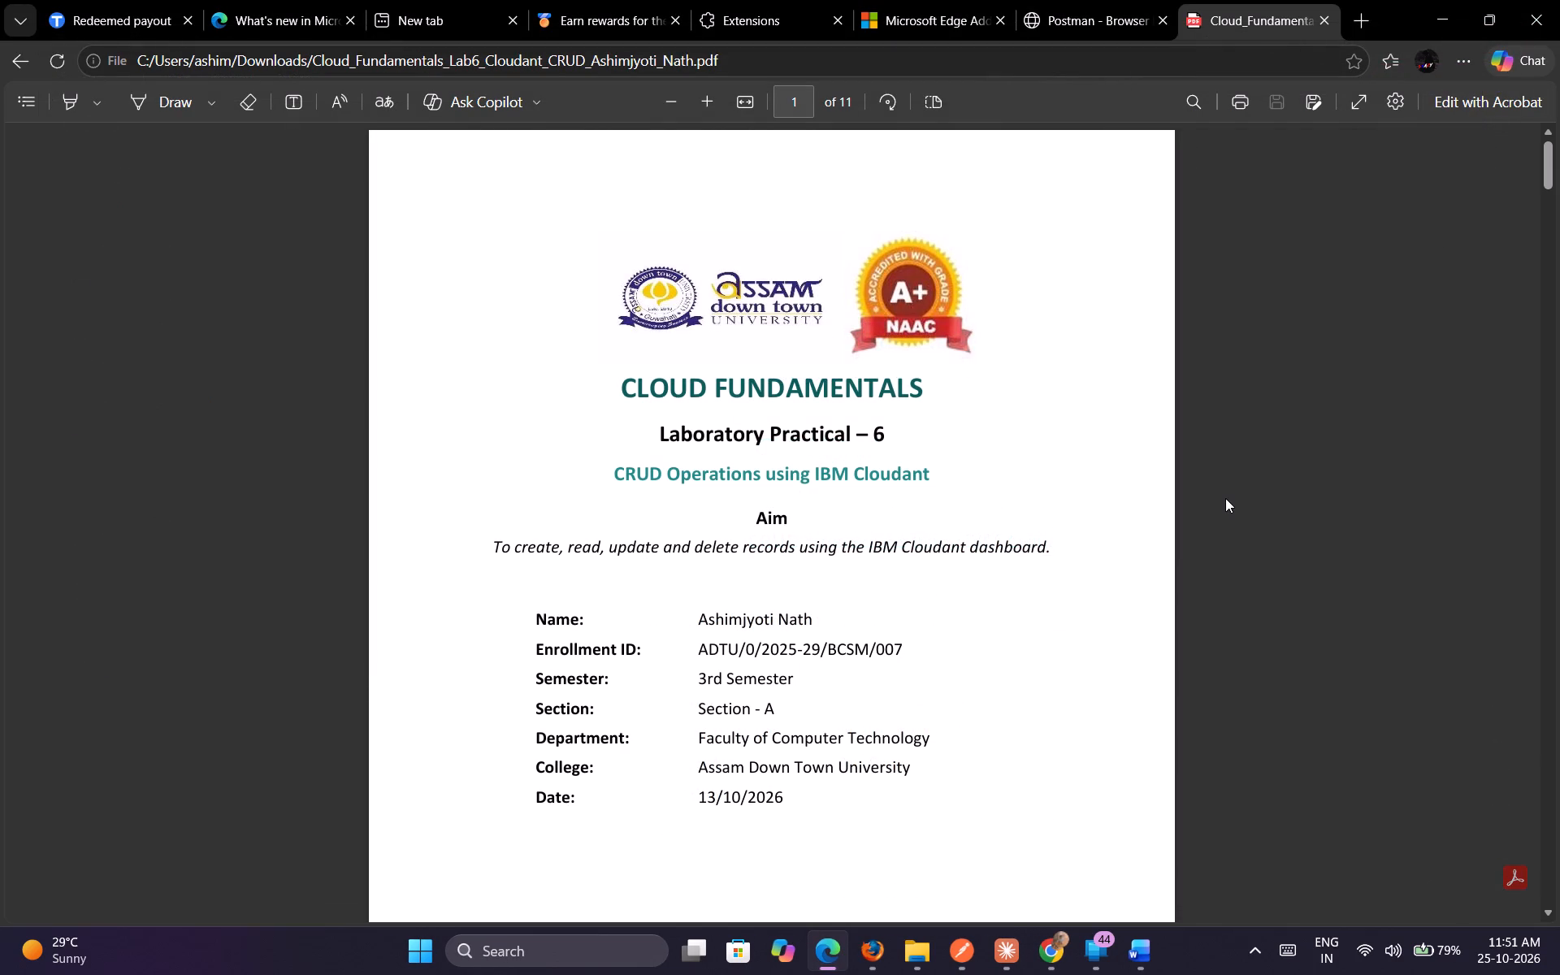
pyautogui.scroll(-2, 1225, 498)
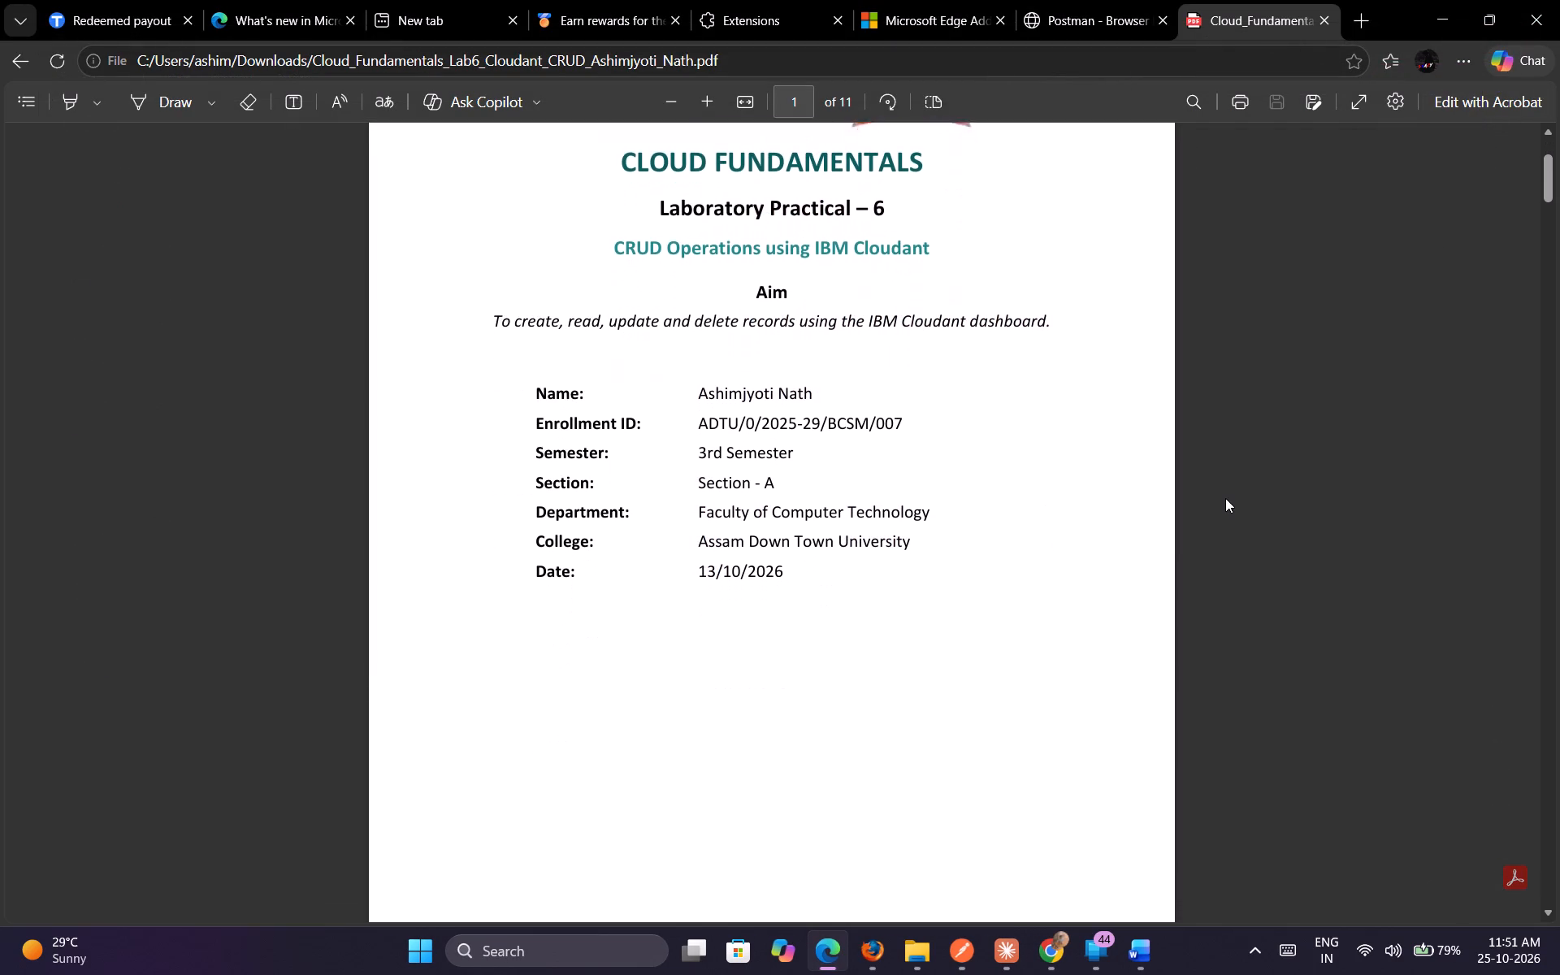
pyautogui.scroll(-9, 1225, 498)
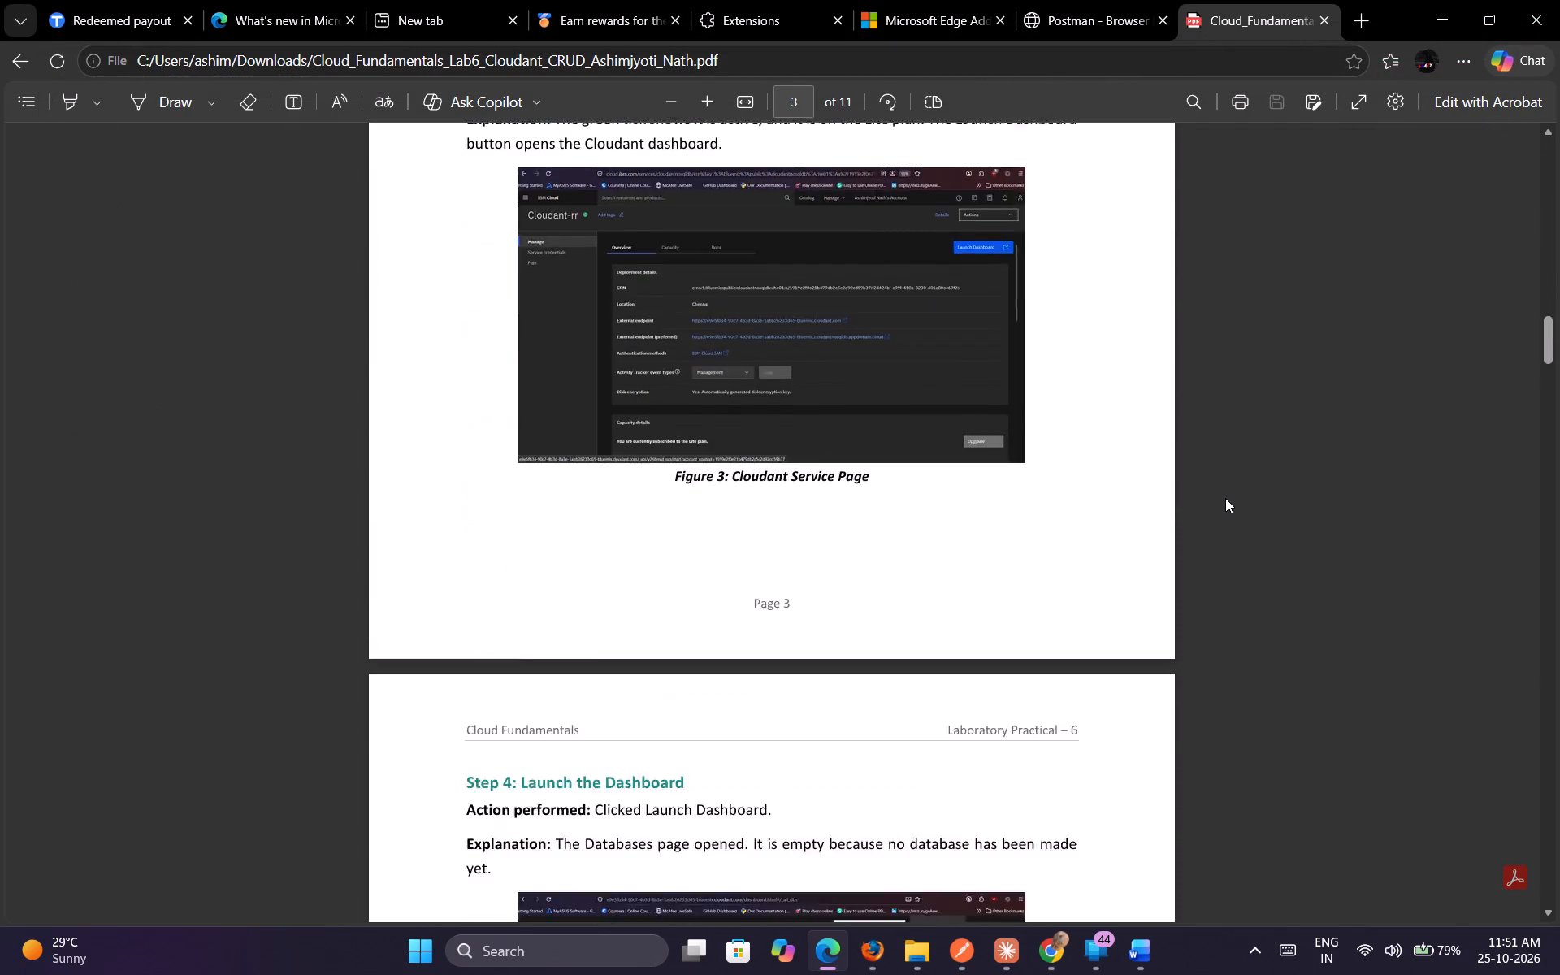
pyautogui.scroll(-7, 1225, 498)
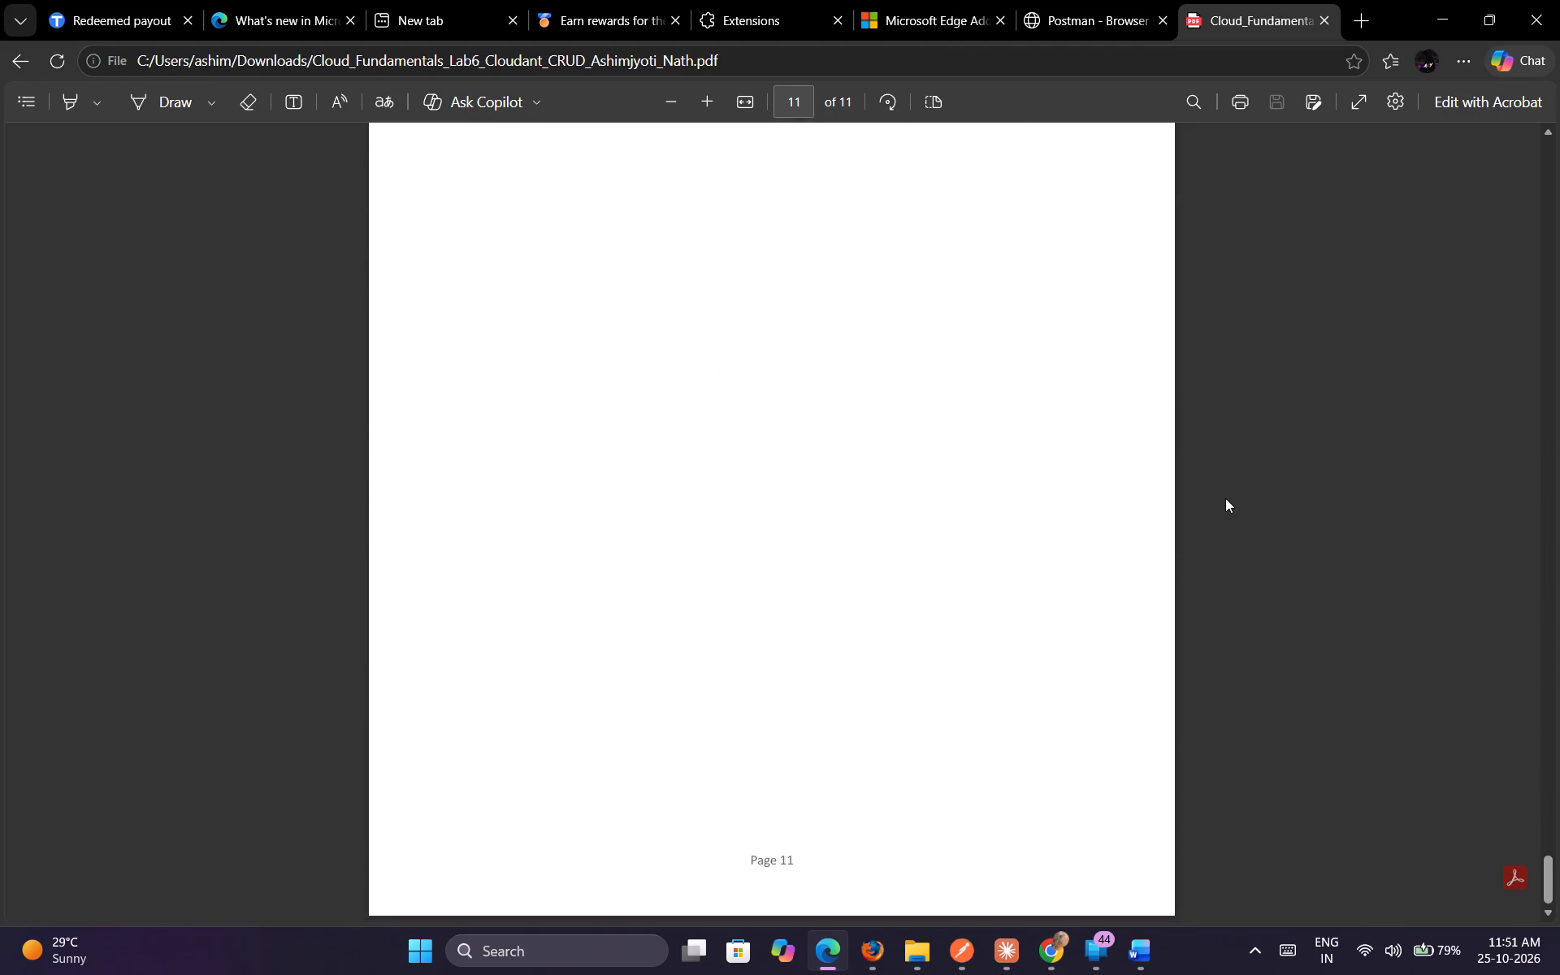
pyautogui.scroll(12, 918, 678)
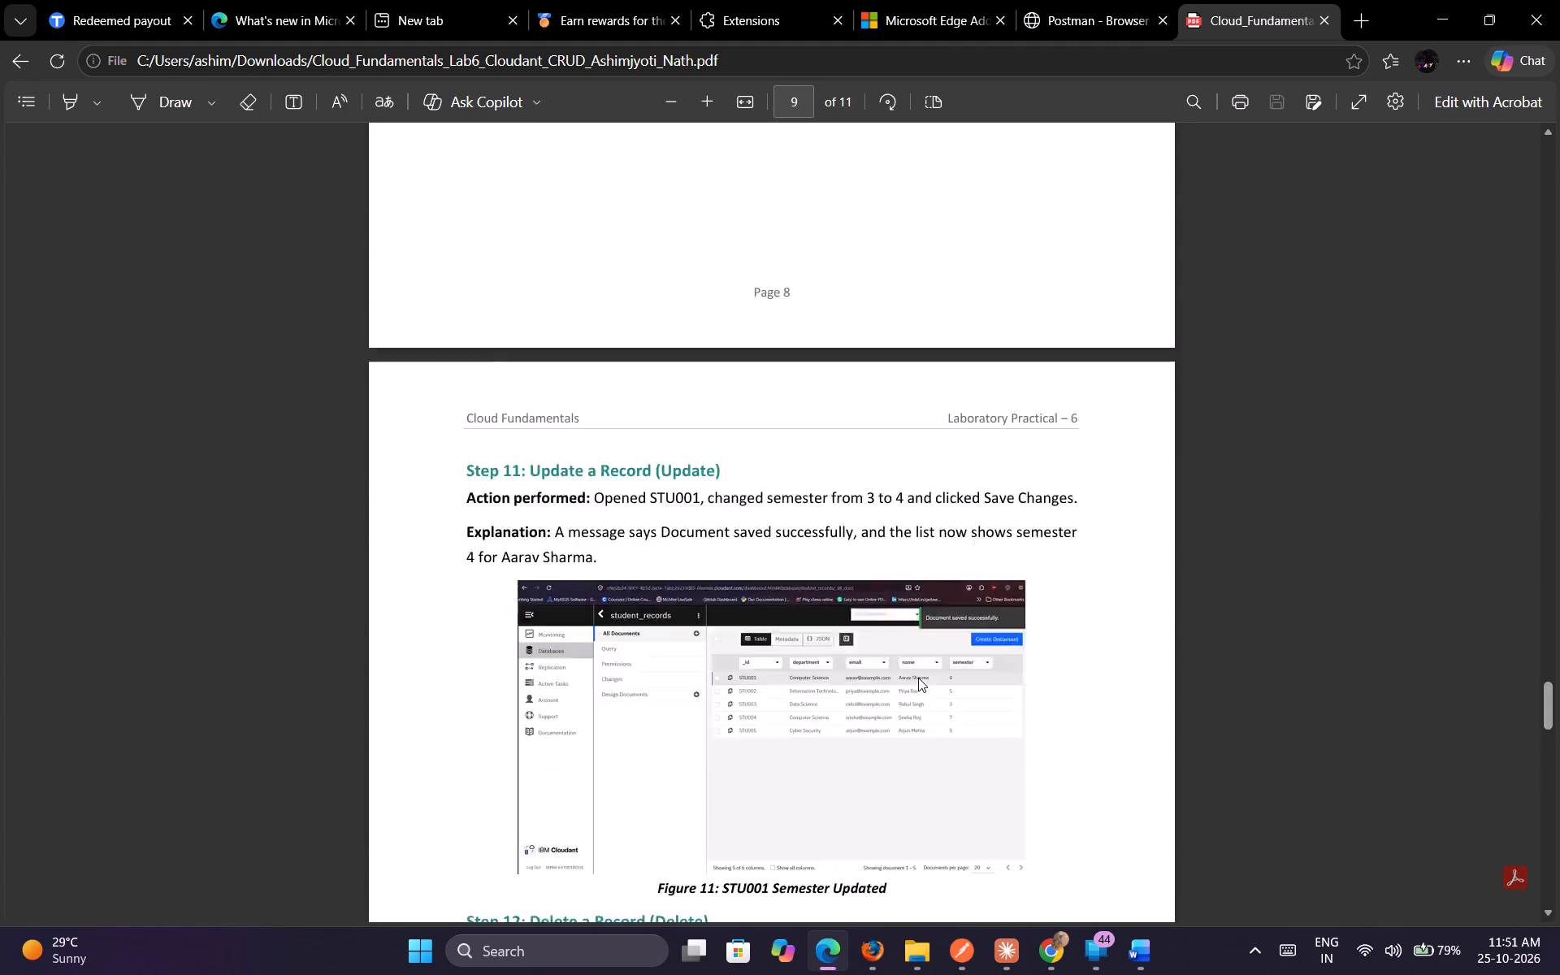
pyautogui.scroll(14, 918, 678)
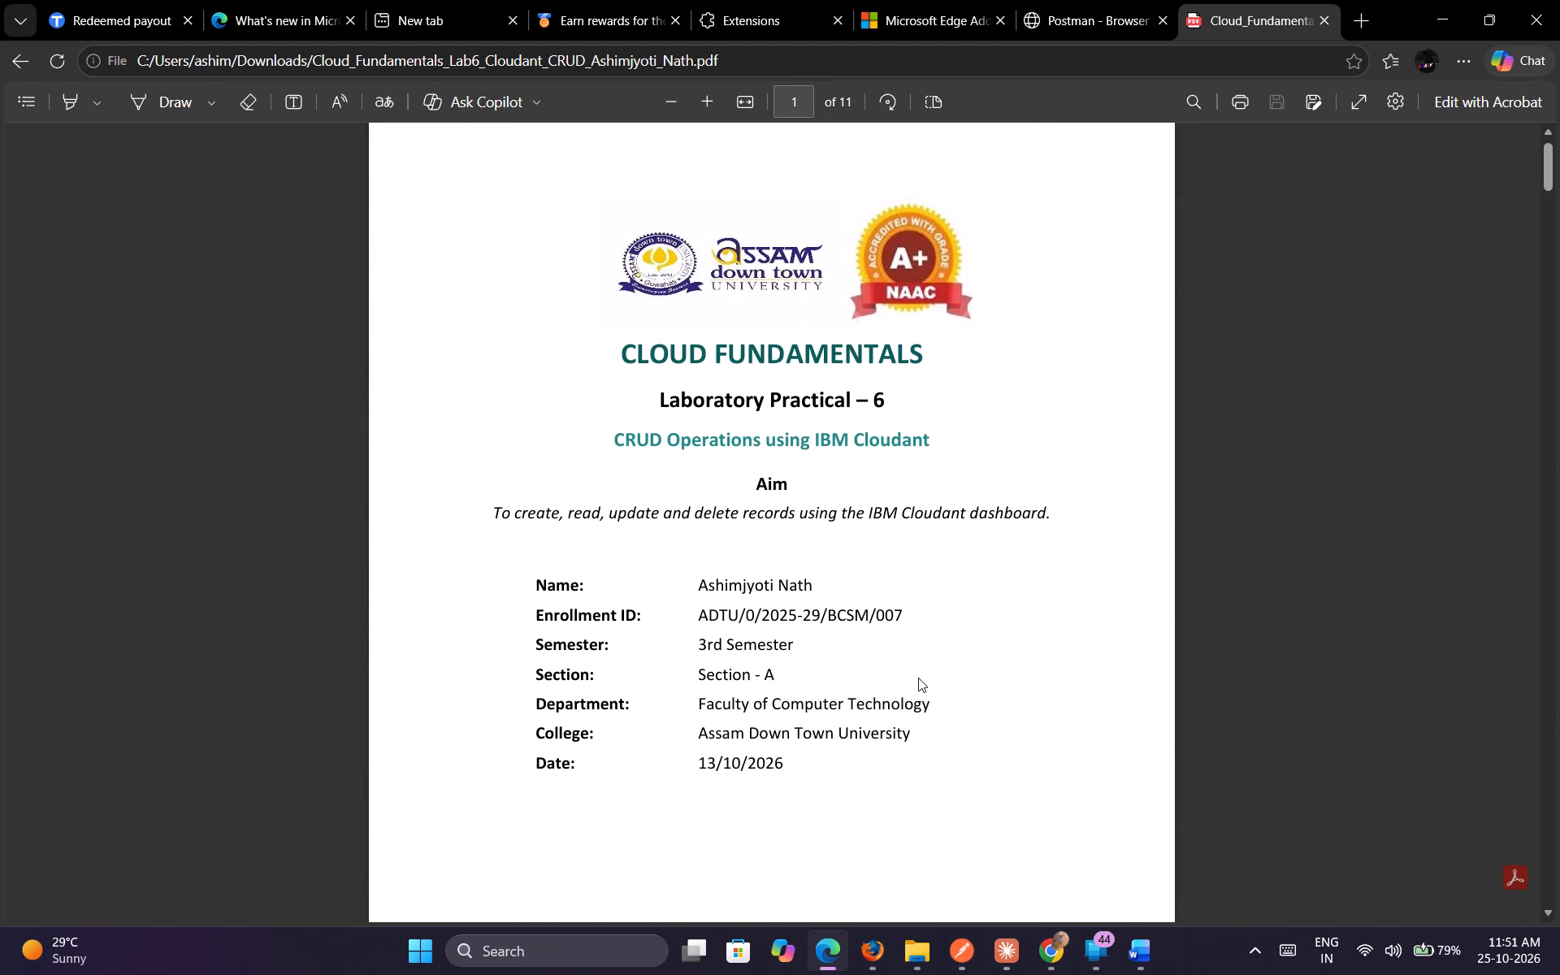
pyautogui.scroll(-1, 918, 678)
pyautogui.scroll(4, 825, 394)
pyautogui.click(825, 394)
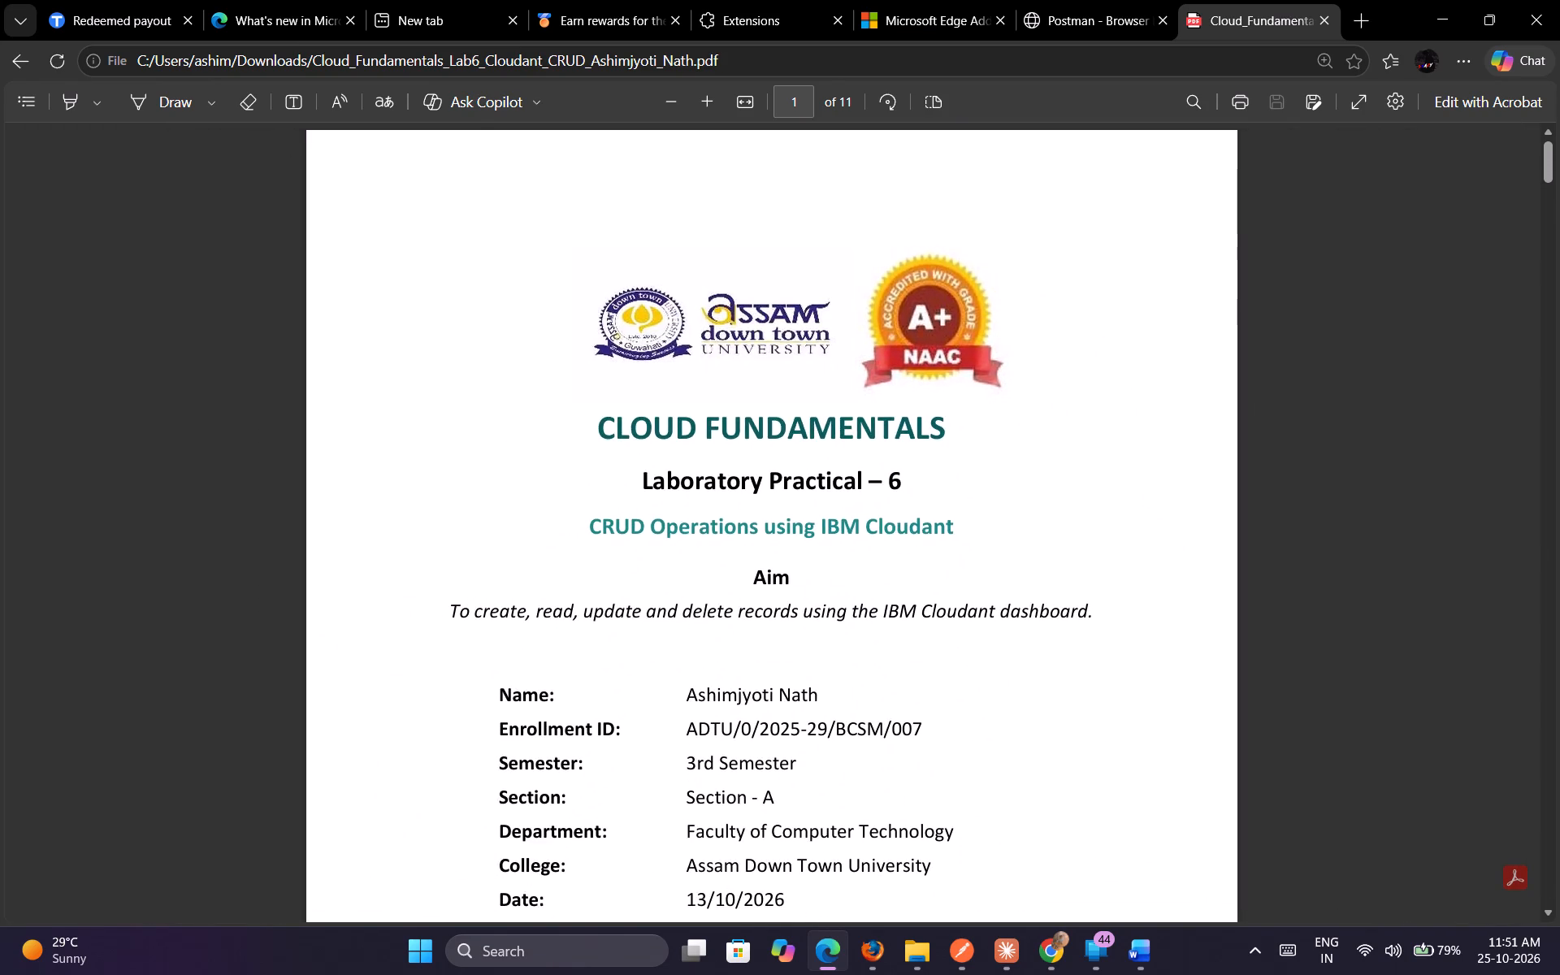
# Switch to the Lab 6 assignment in Google Classroom in Firefox and upload the Lab 6 Cloudant PDF from Downloads as the work file.
pyautogui.click(882, 961)
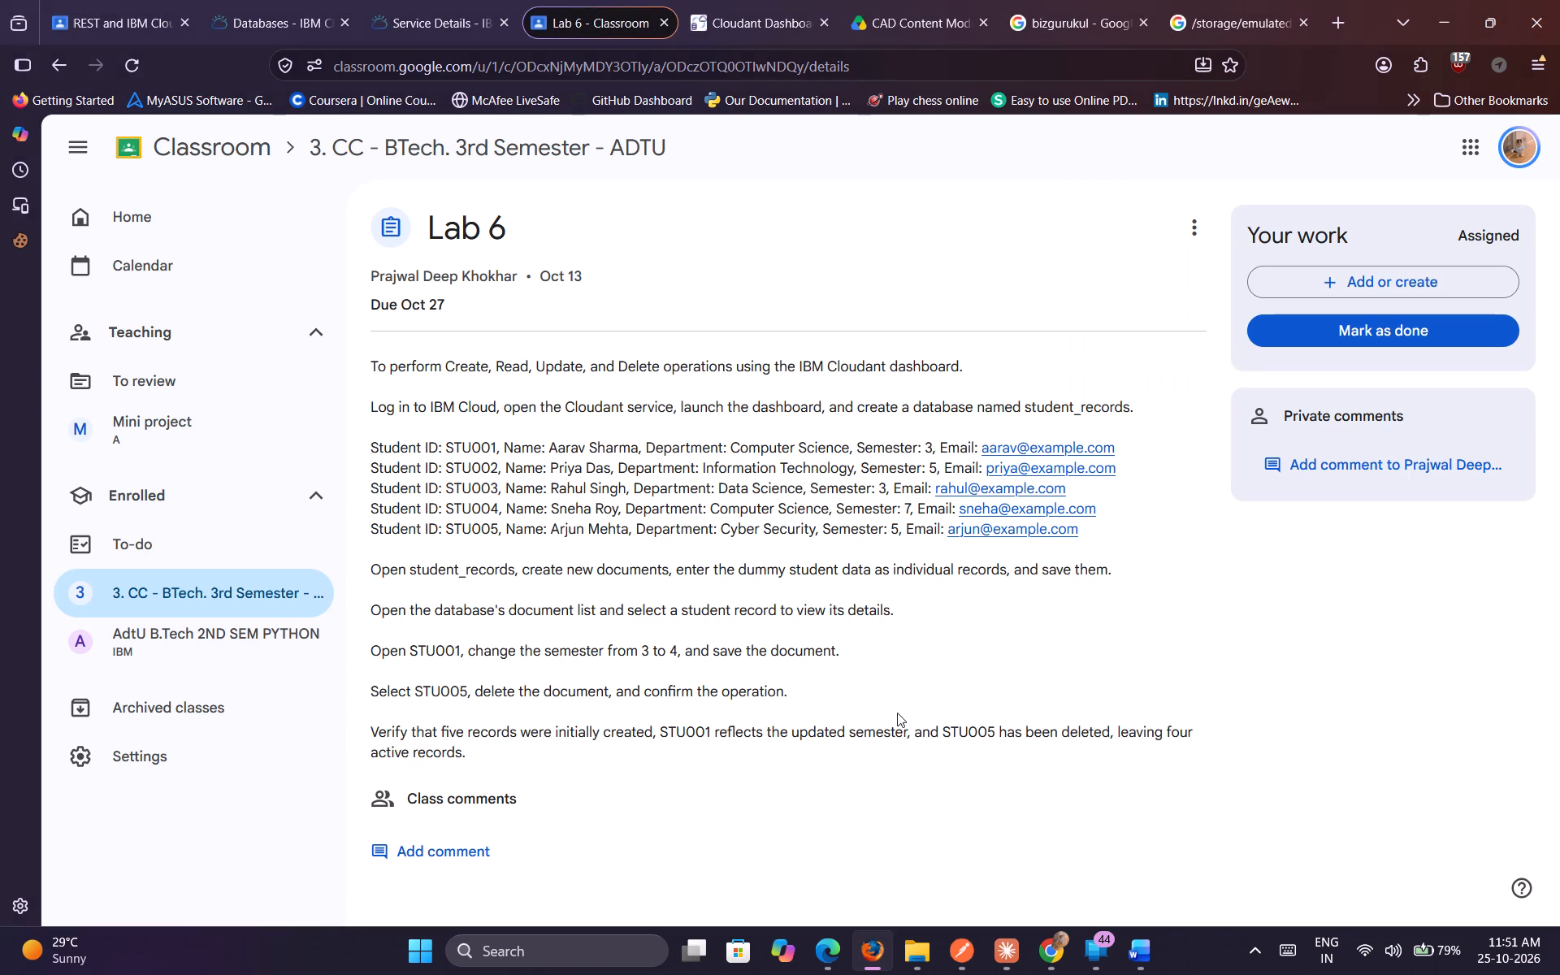
pyautogui.click(1319, 285)
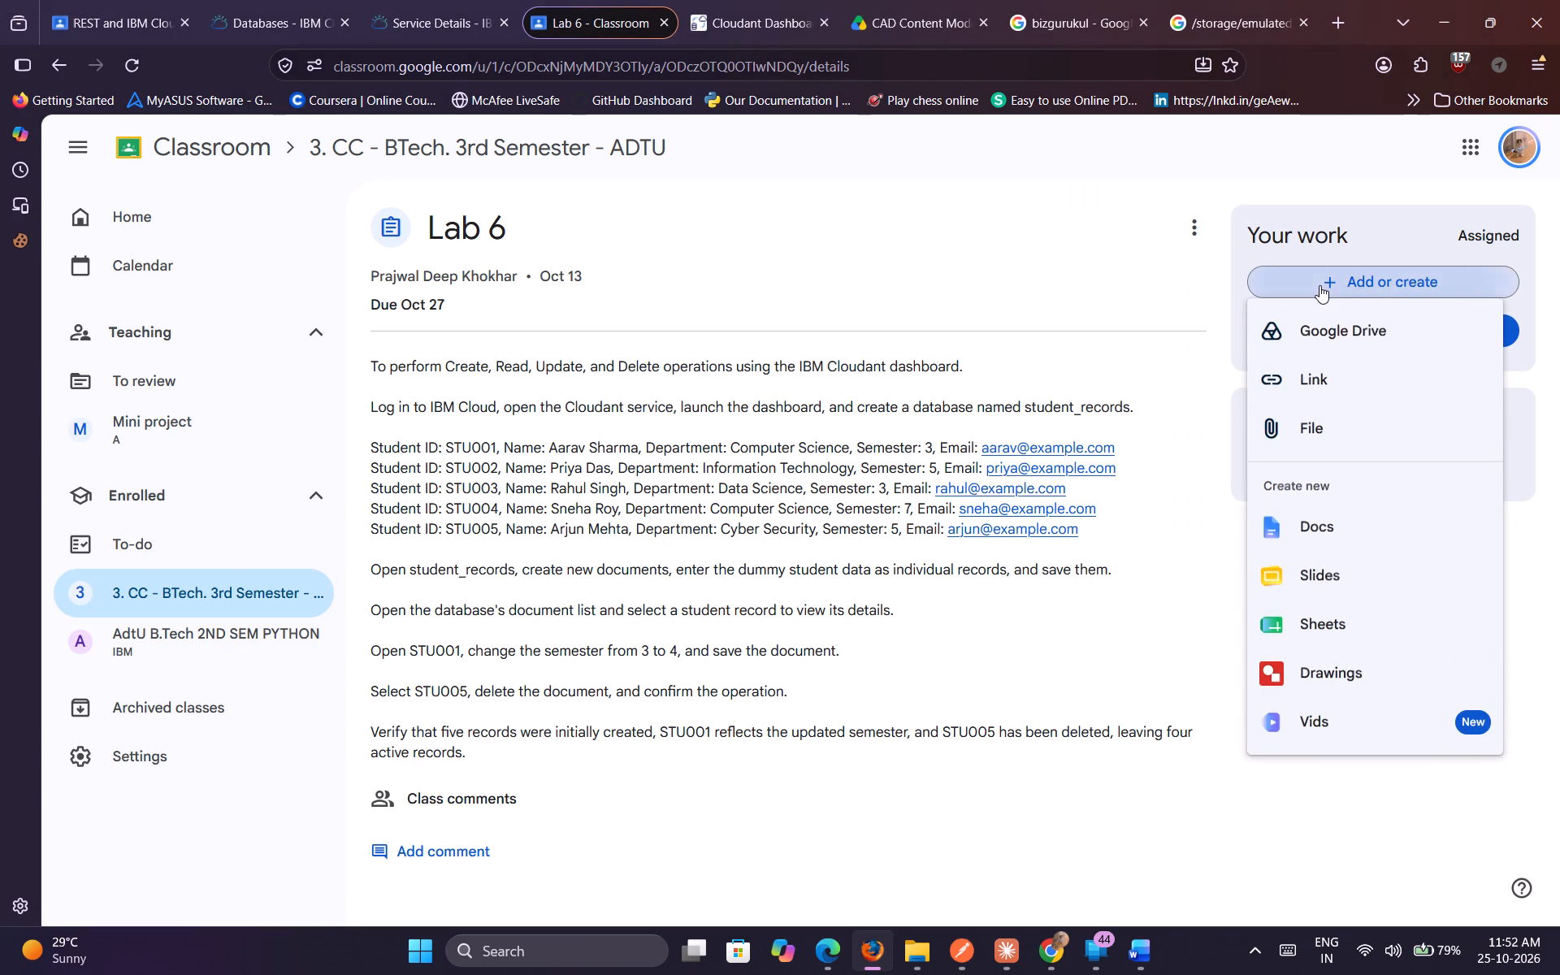
pyautogui.click(1306, 413)
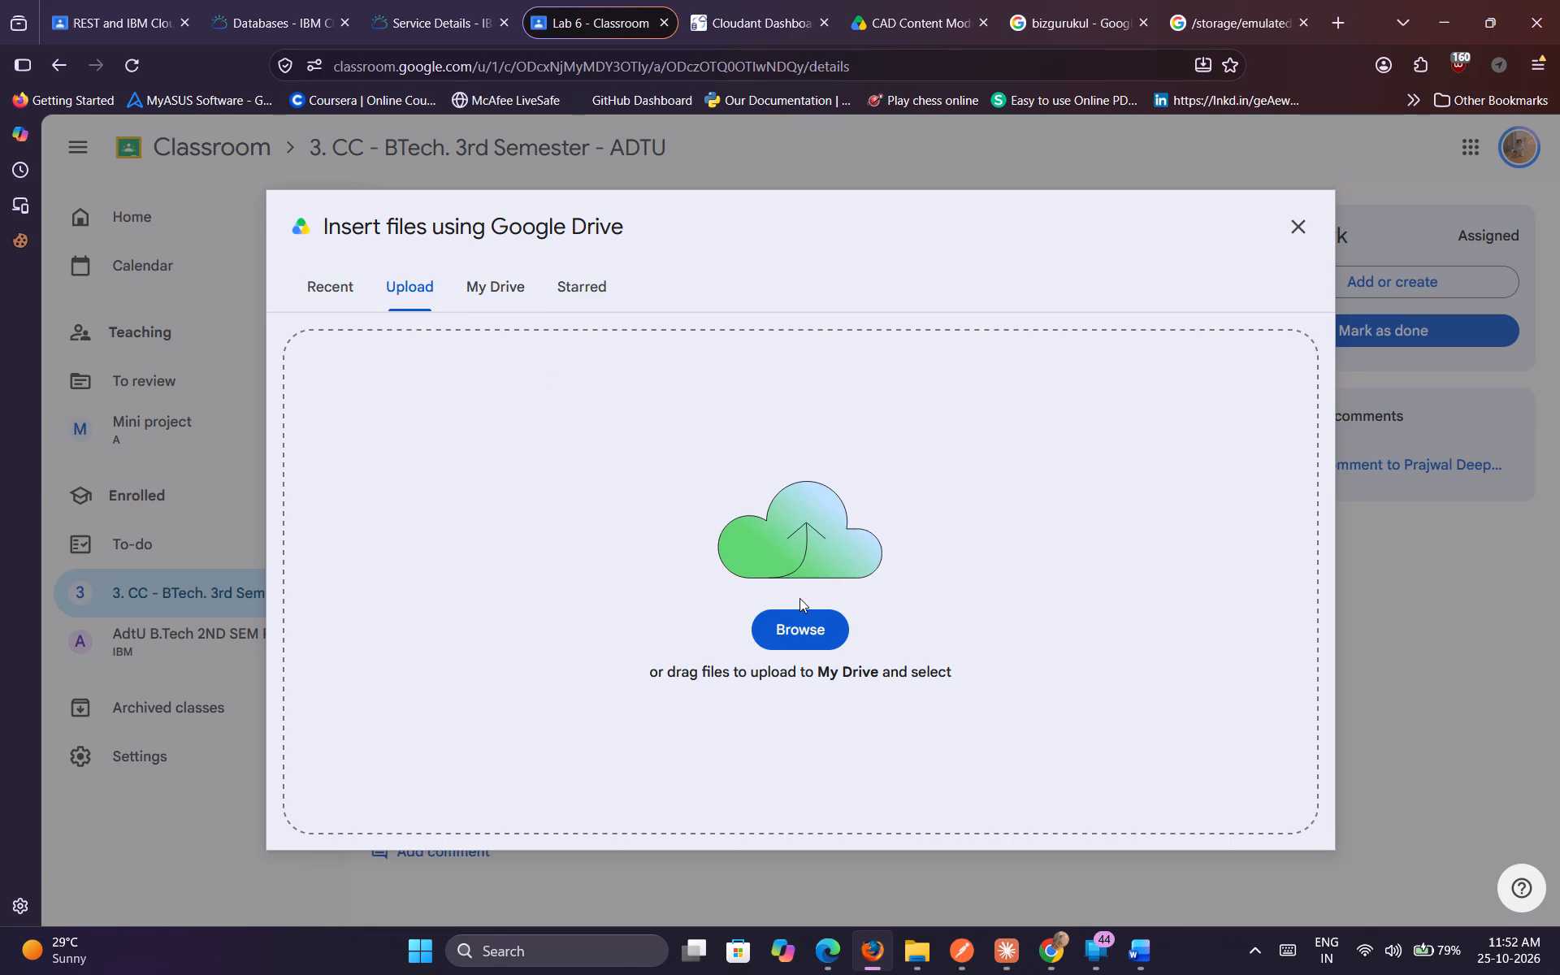
pyautogui.click(798, 612)
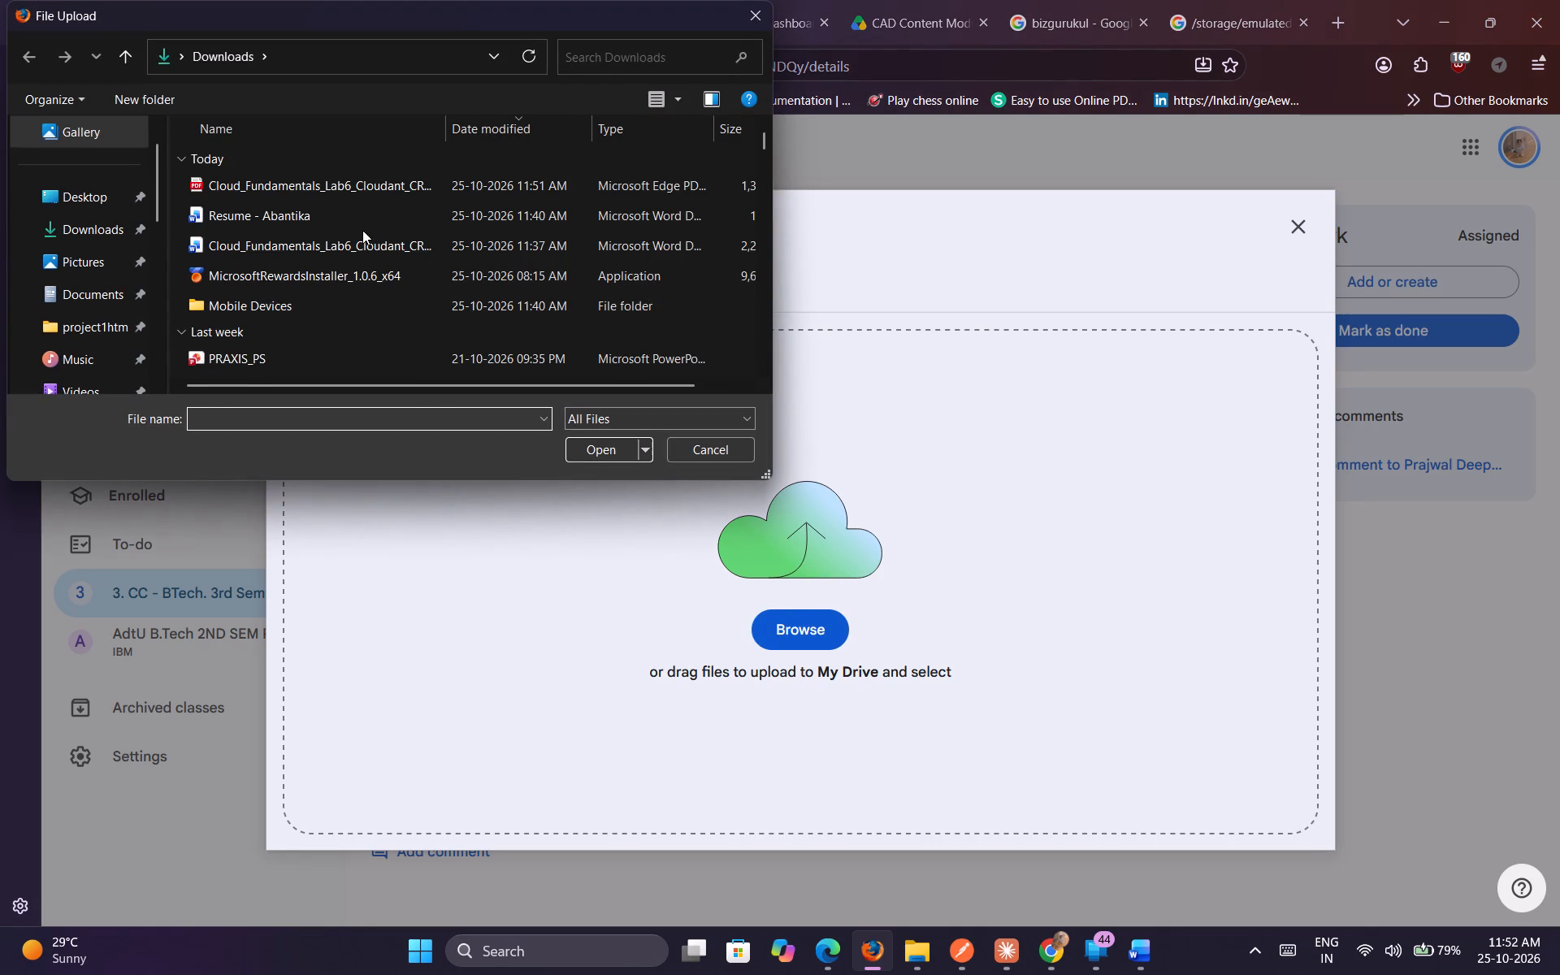
pyautogui.click(348, 189)
pyautogui.click(579, 454)
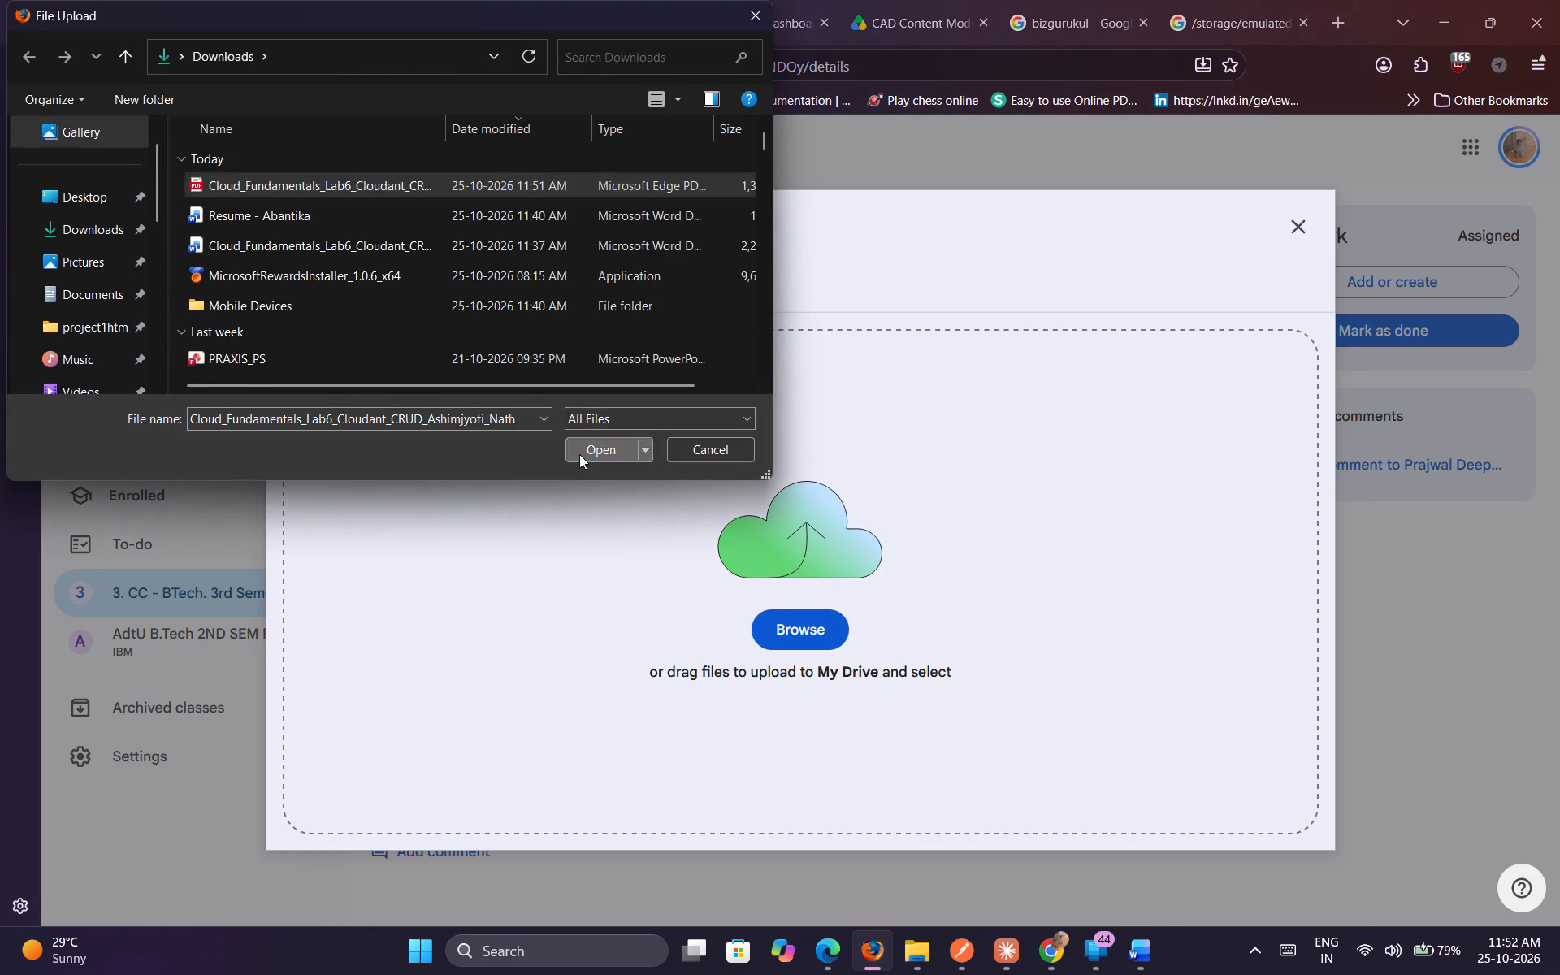